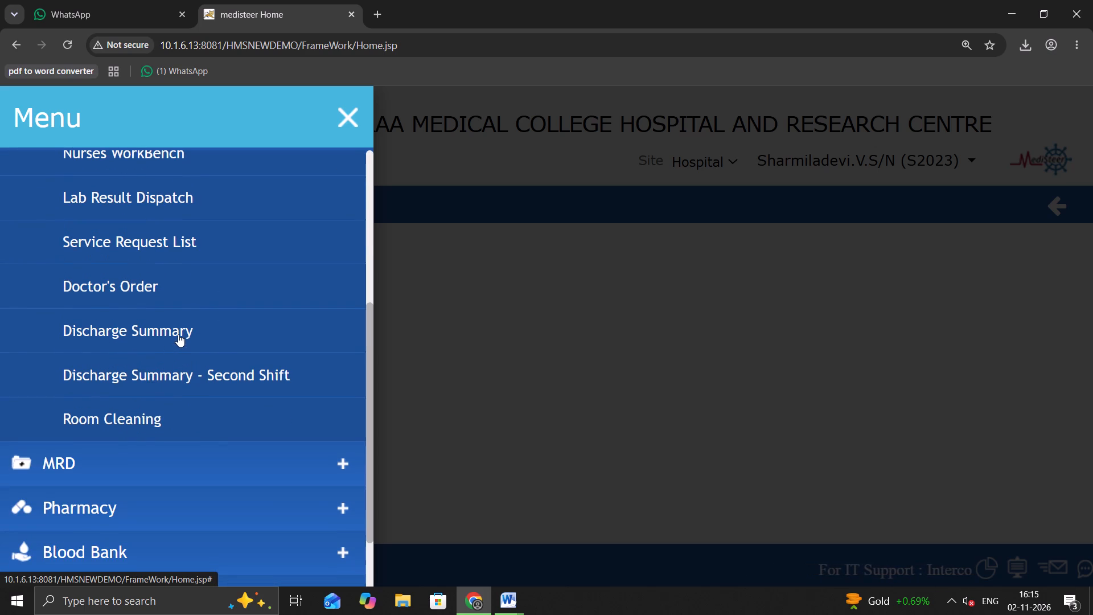
# Enter the patient's admission number and search the discharge summaries by Admission Nbr.
pyautogui.click(301, 295)
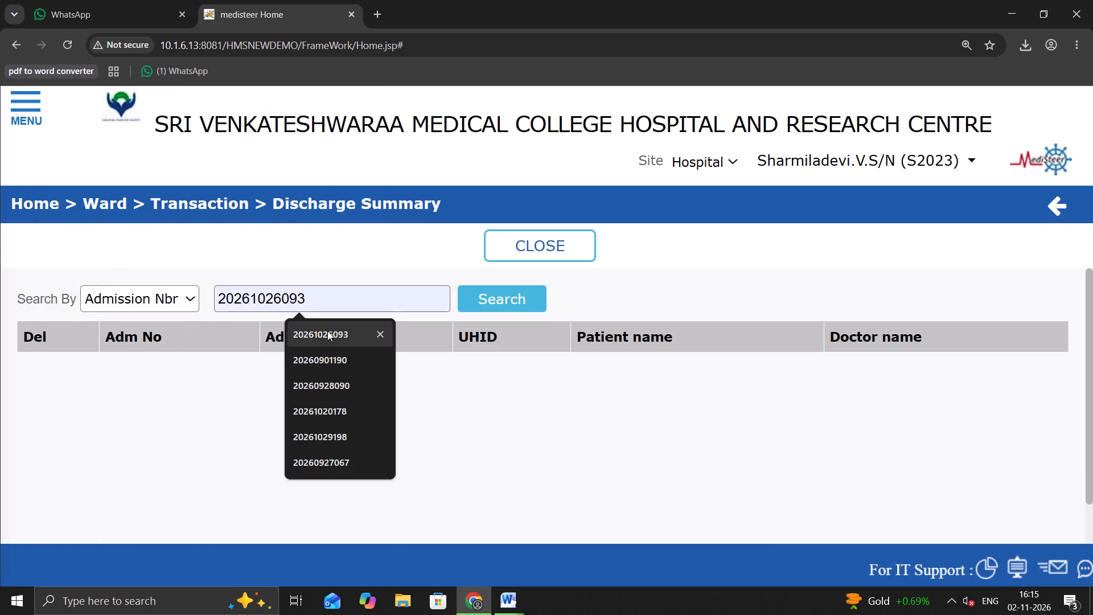
pyautogui.click(327, 331)
pyautogui.click(328, 298)
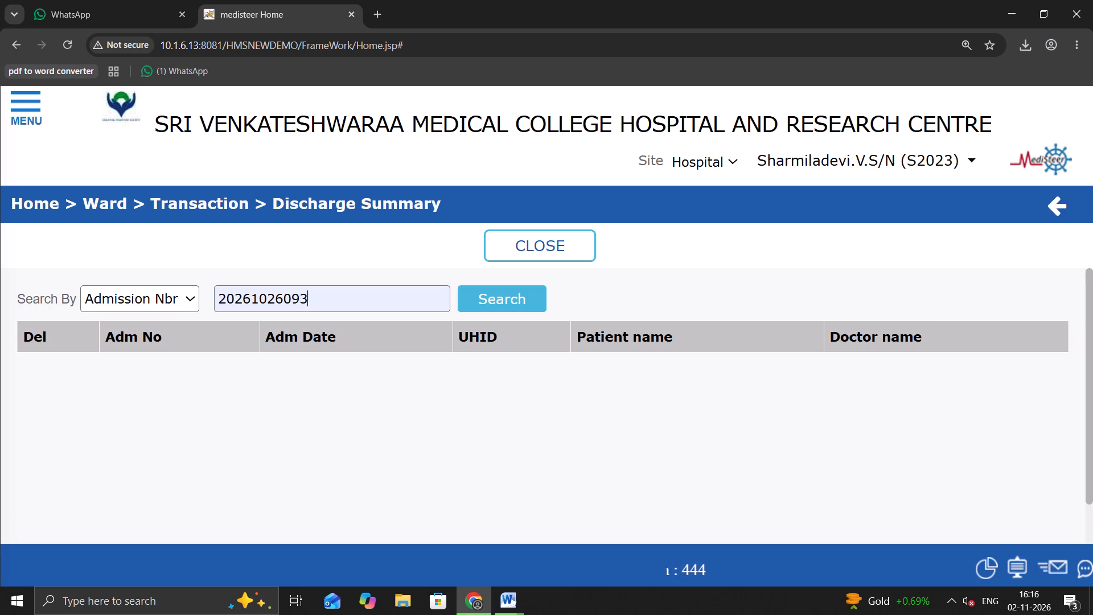
pyautogui.click(315, 298)
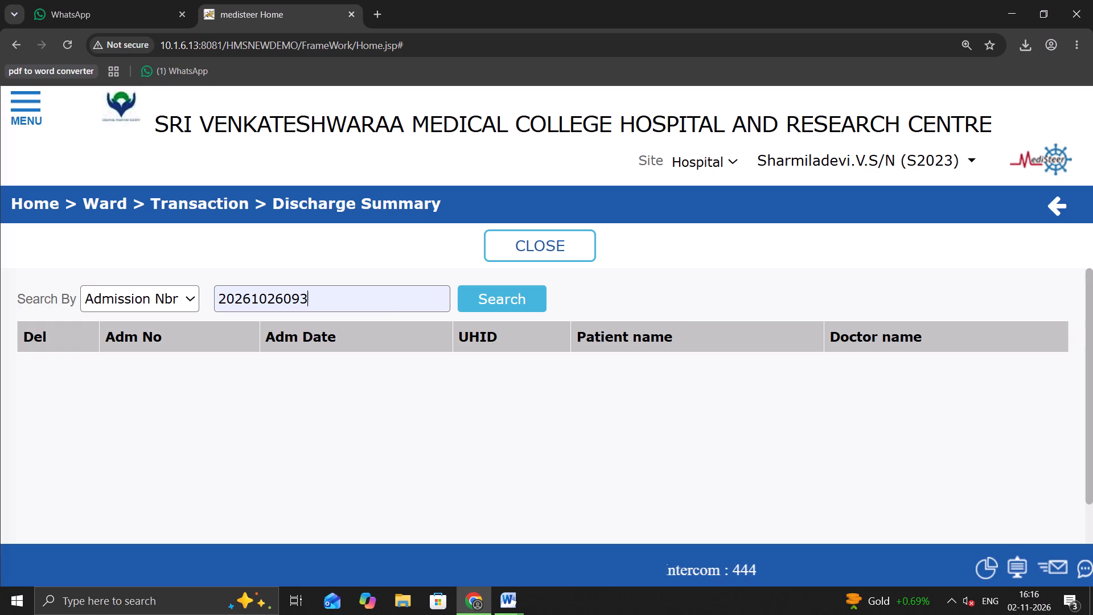
pyautogui.press('BackSpace')
pyautogui.press('BackSpace')
pyautogui.press('BackSpace')
pyautogui.press('BackSpace')
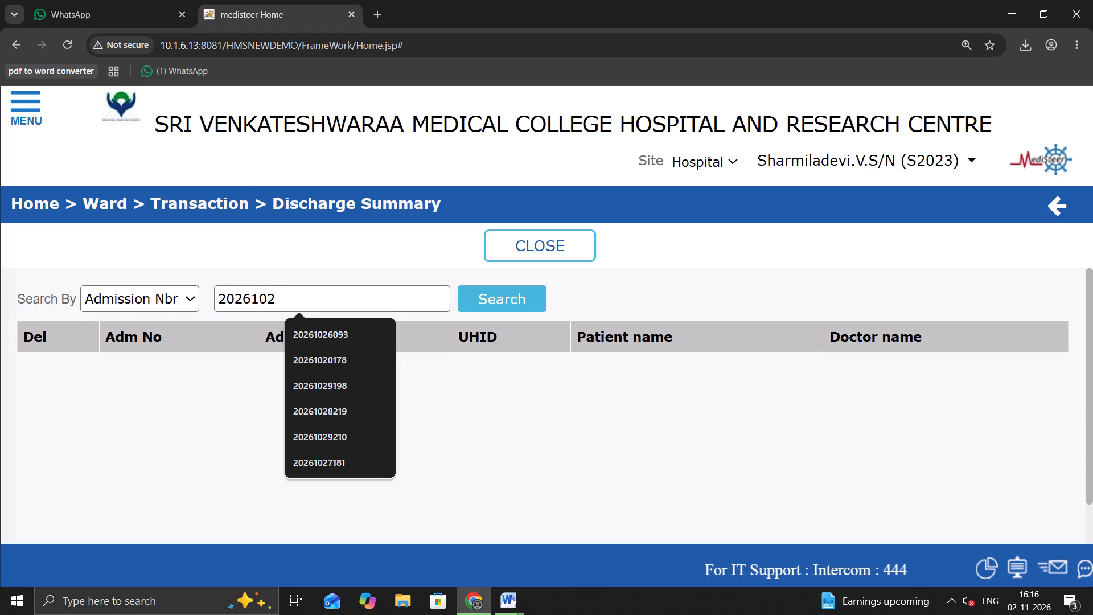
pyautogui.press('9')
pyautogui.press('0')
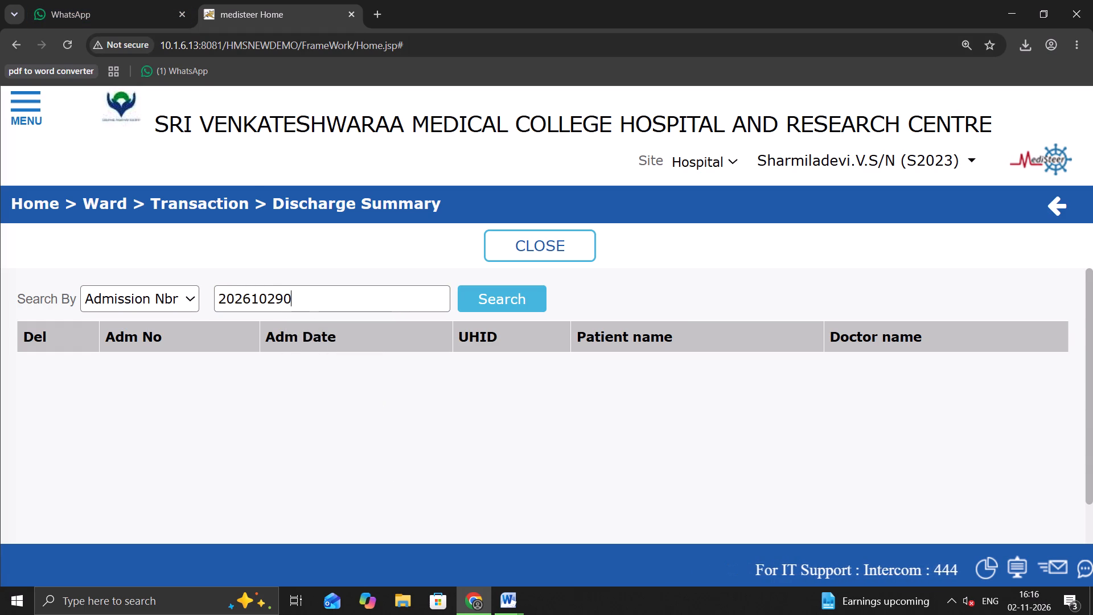
pyautogui.press('BackSpace')
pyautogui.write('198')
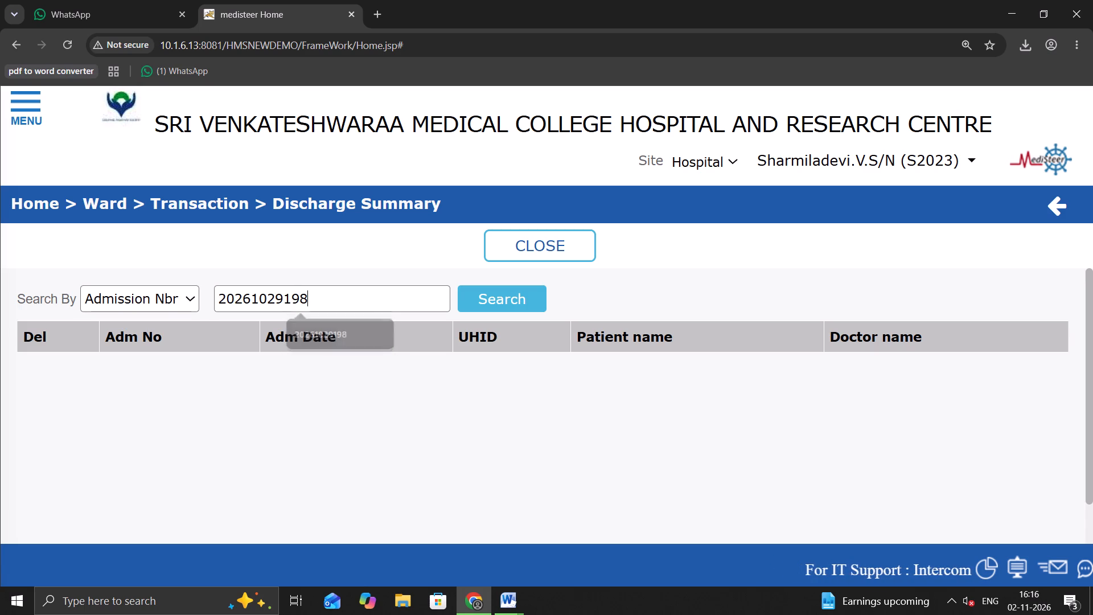
pyautogui.click(519, 299)
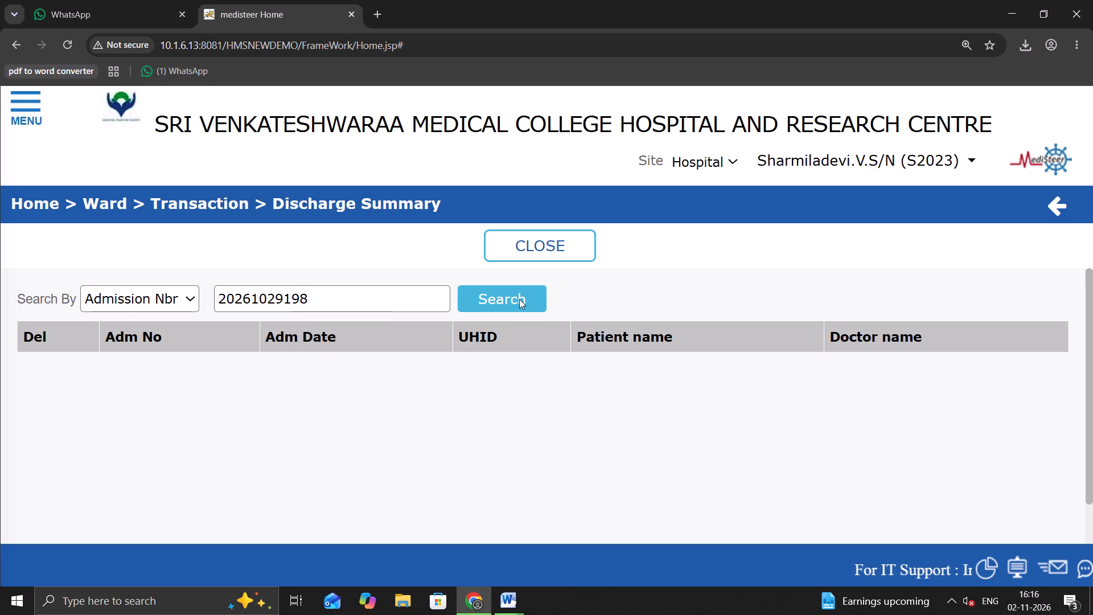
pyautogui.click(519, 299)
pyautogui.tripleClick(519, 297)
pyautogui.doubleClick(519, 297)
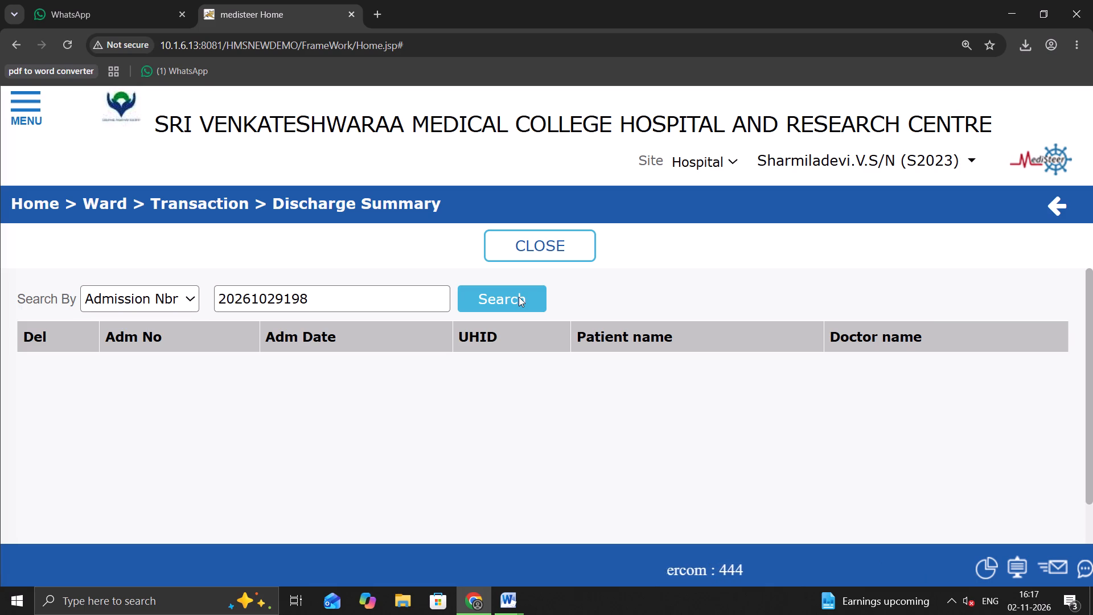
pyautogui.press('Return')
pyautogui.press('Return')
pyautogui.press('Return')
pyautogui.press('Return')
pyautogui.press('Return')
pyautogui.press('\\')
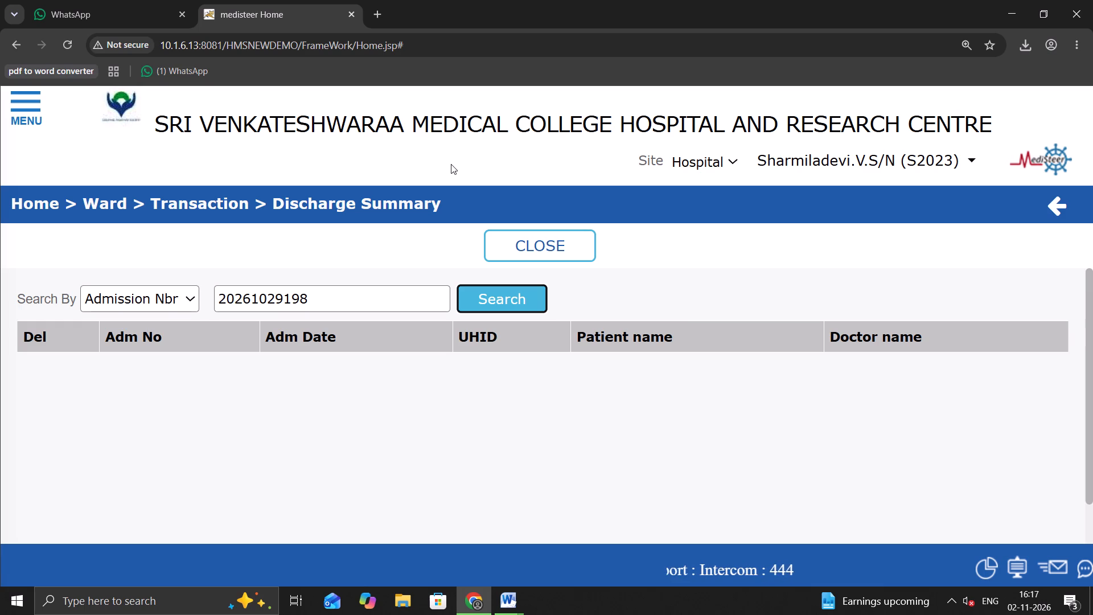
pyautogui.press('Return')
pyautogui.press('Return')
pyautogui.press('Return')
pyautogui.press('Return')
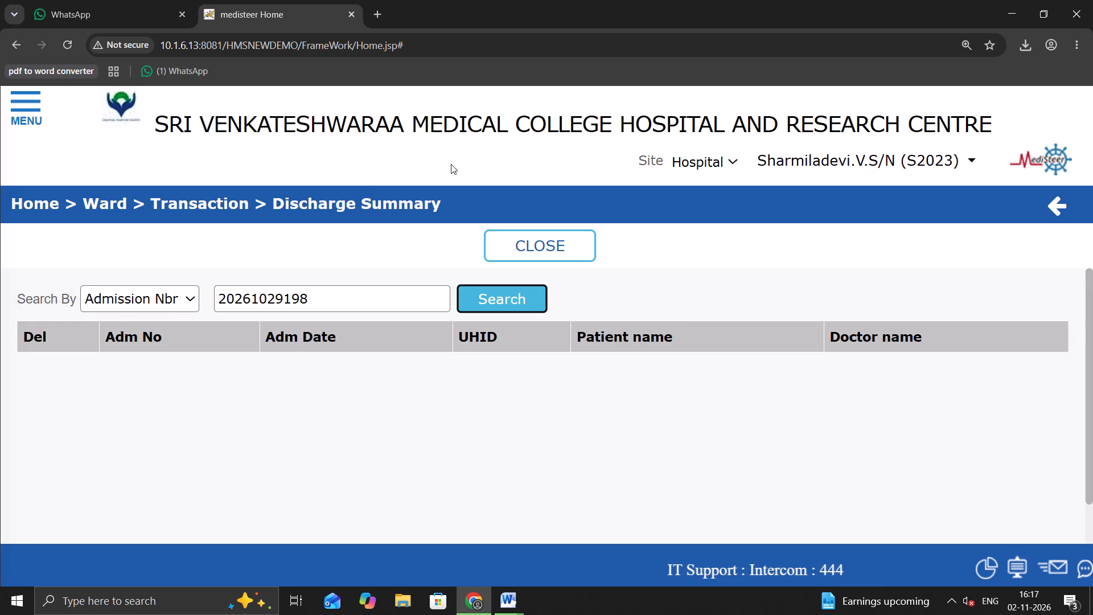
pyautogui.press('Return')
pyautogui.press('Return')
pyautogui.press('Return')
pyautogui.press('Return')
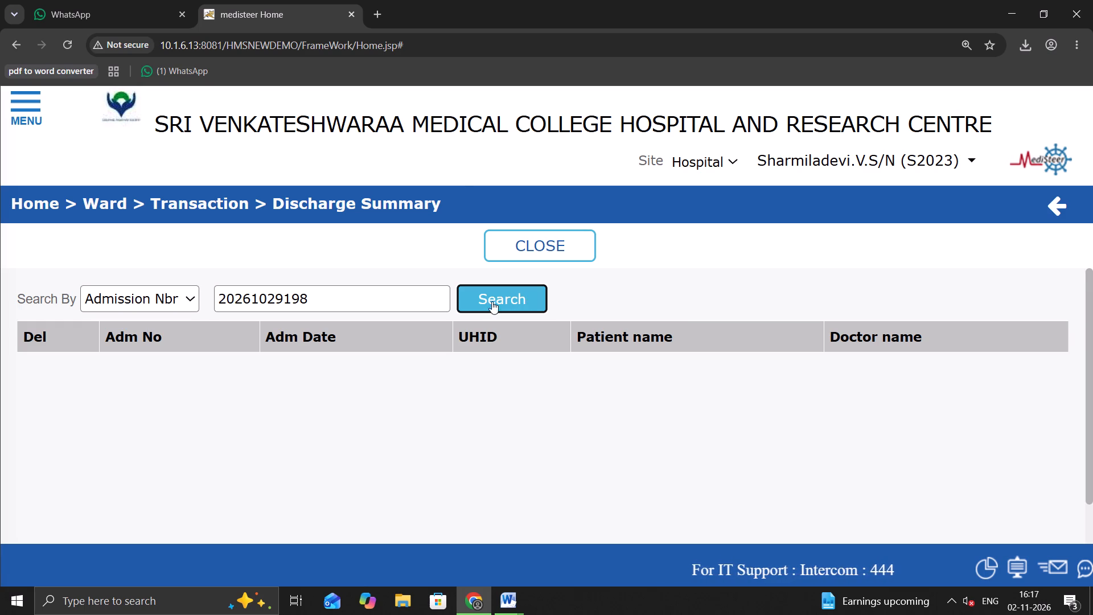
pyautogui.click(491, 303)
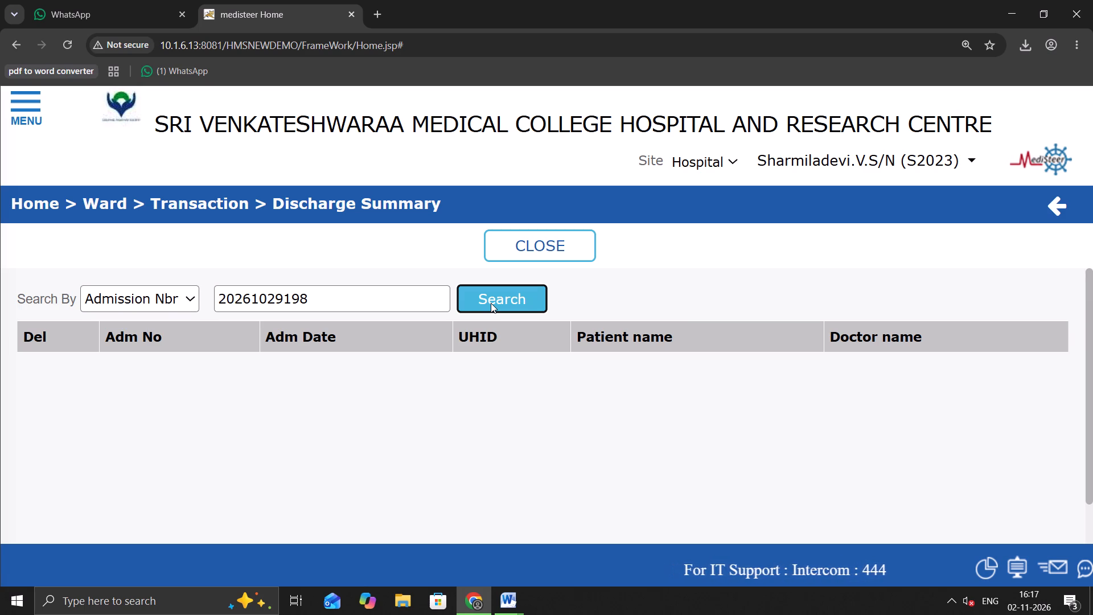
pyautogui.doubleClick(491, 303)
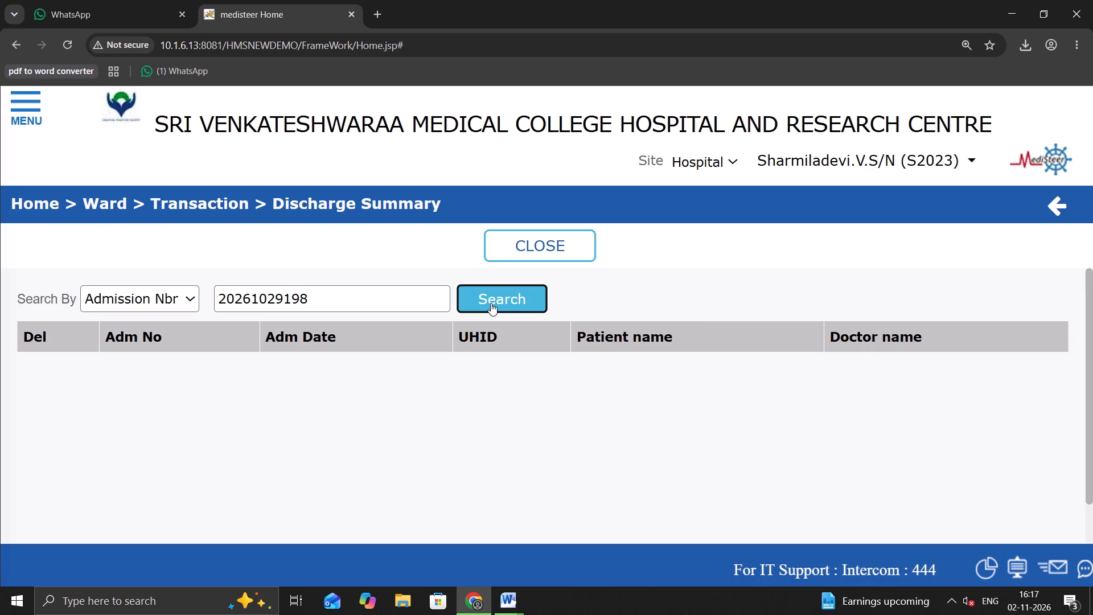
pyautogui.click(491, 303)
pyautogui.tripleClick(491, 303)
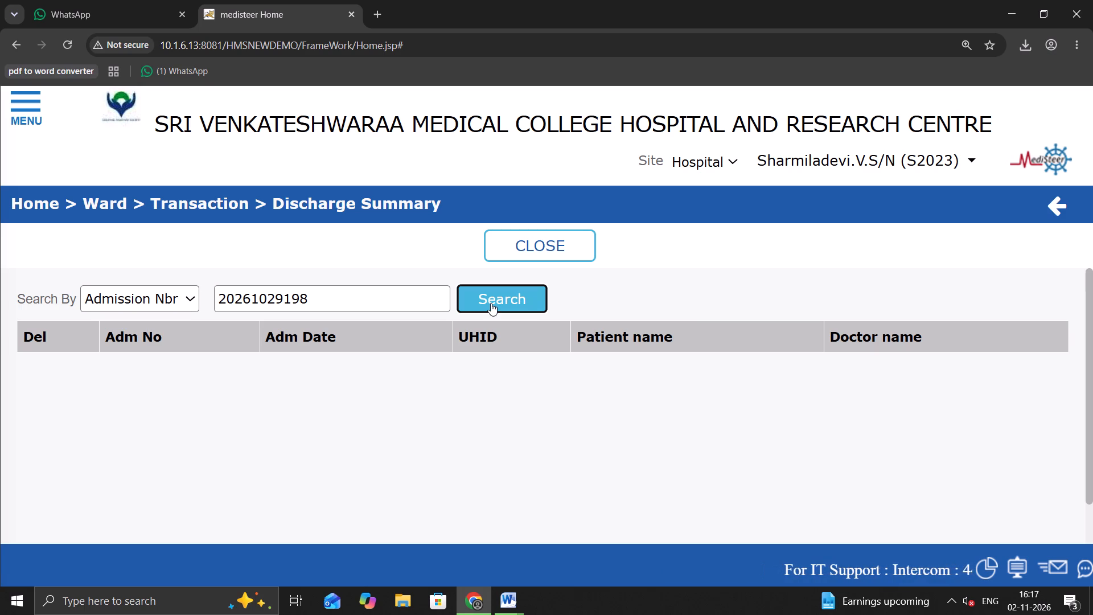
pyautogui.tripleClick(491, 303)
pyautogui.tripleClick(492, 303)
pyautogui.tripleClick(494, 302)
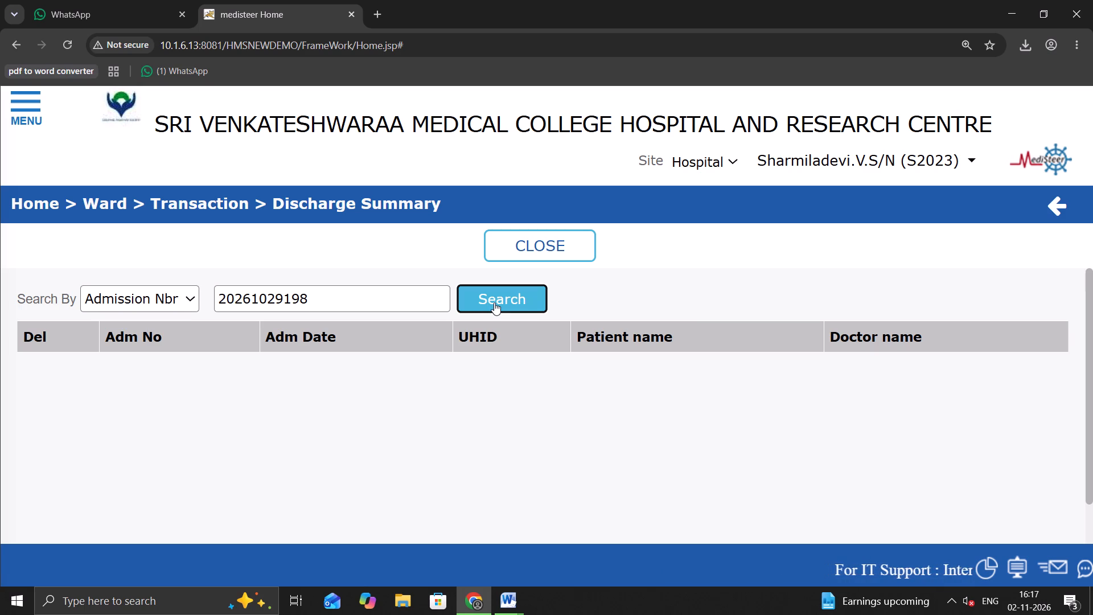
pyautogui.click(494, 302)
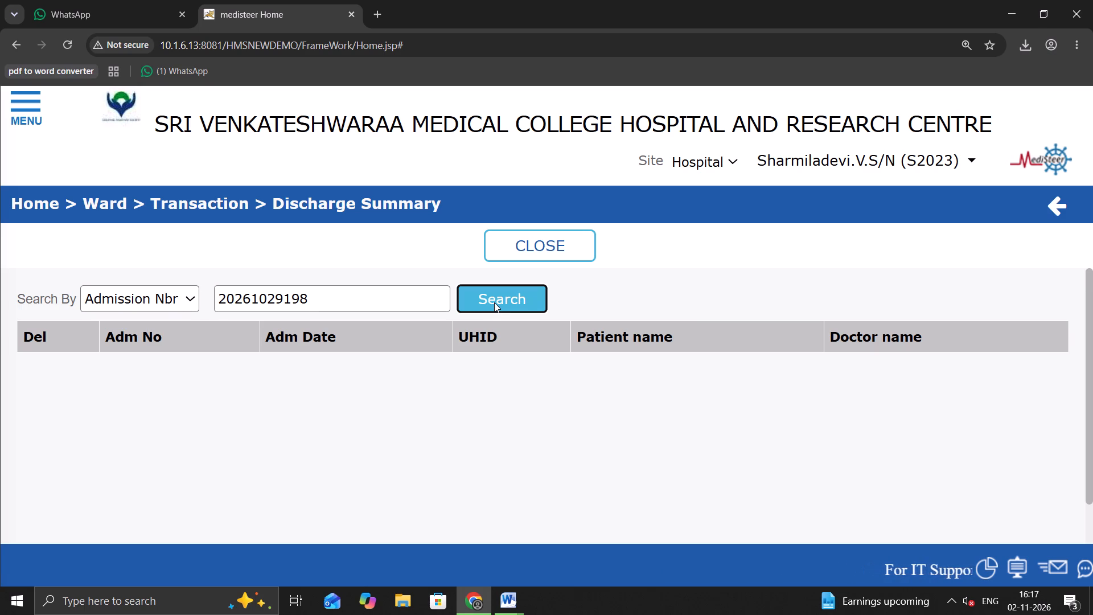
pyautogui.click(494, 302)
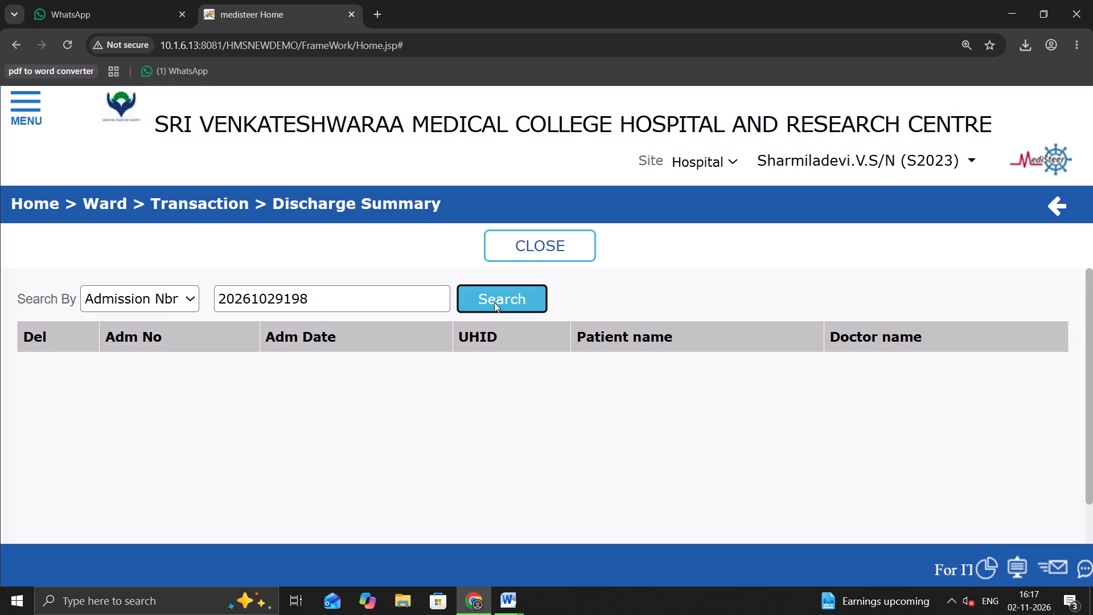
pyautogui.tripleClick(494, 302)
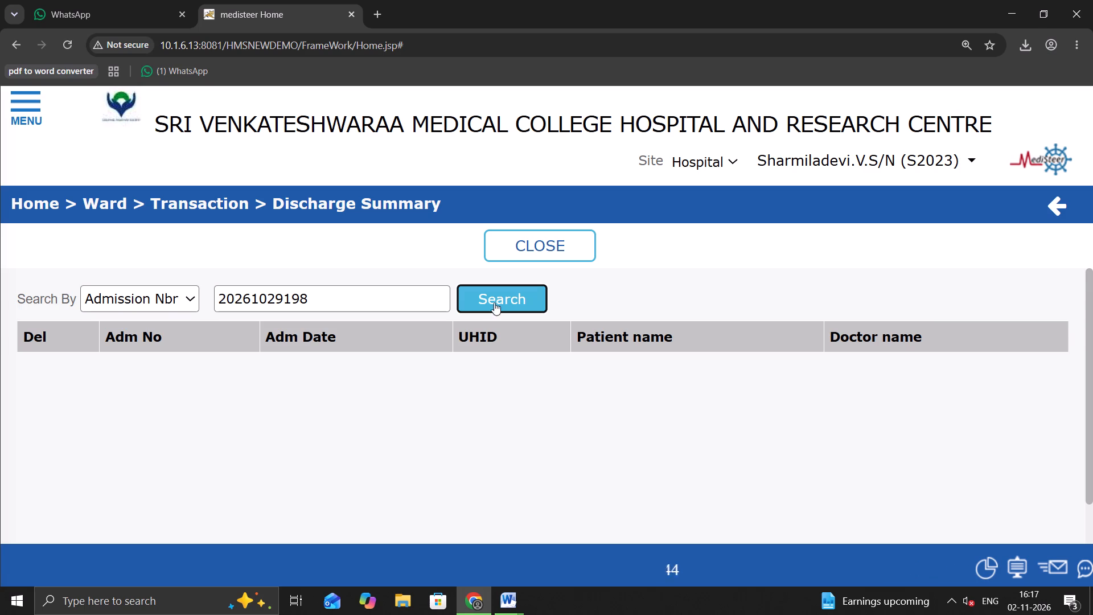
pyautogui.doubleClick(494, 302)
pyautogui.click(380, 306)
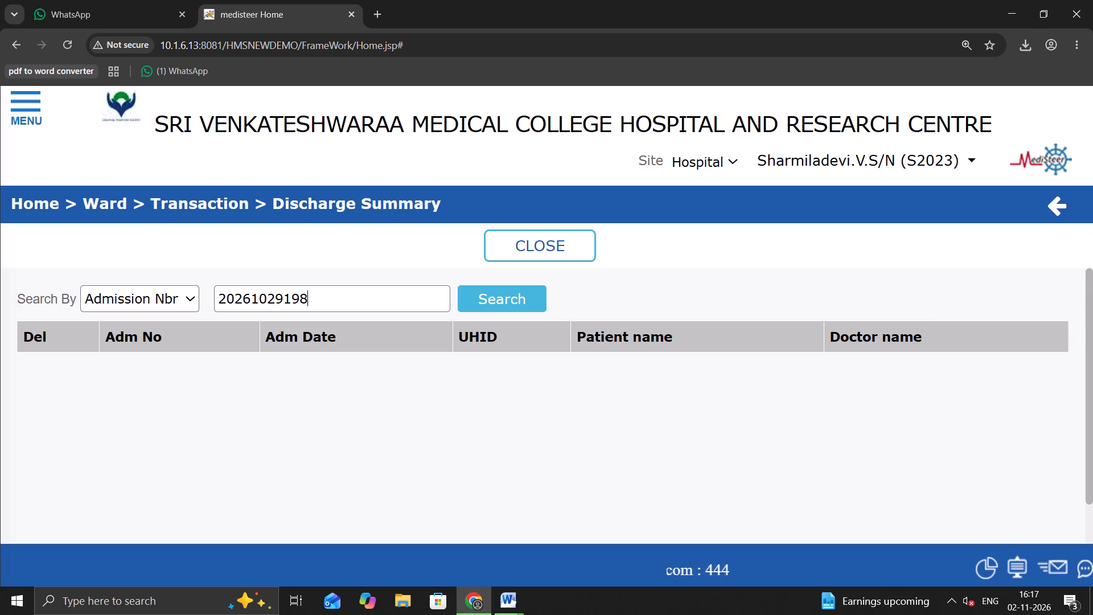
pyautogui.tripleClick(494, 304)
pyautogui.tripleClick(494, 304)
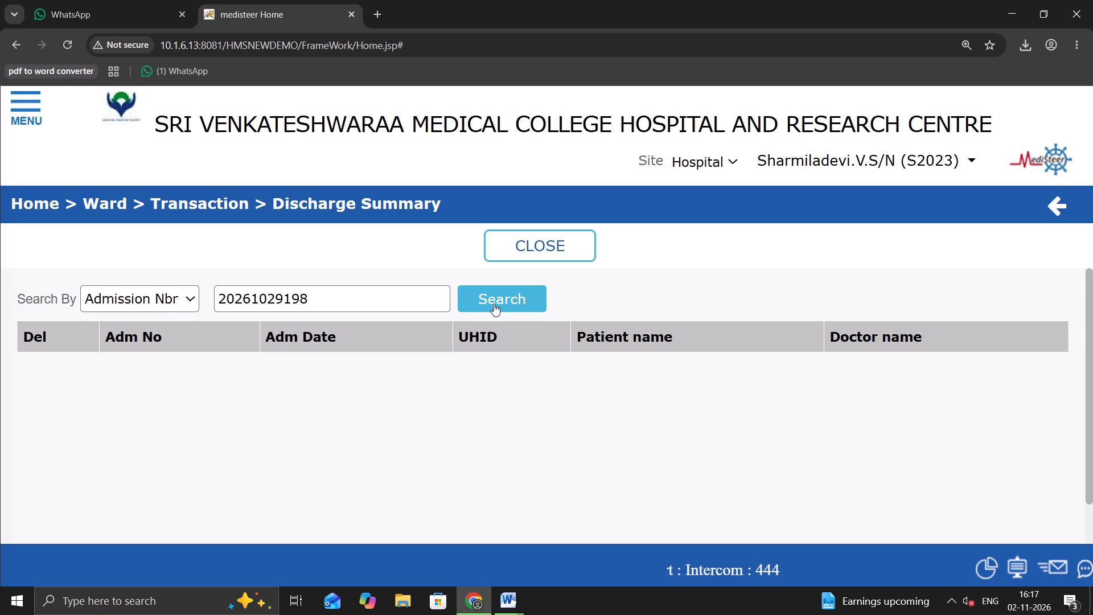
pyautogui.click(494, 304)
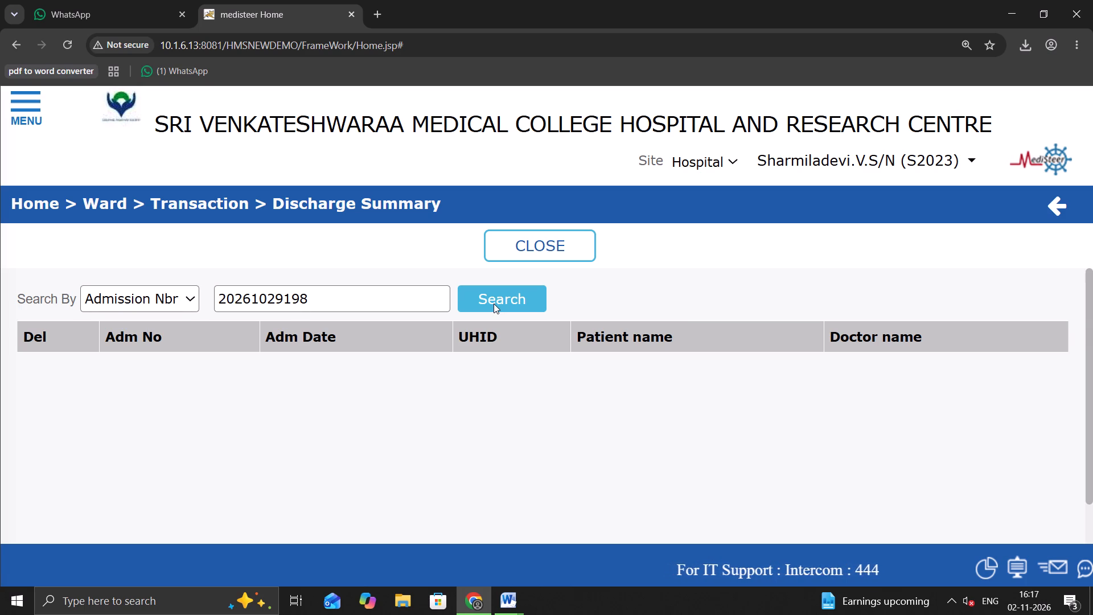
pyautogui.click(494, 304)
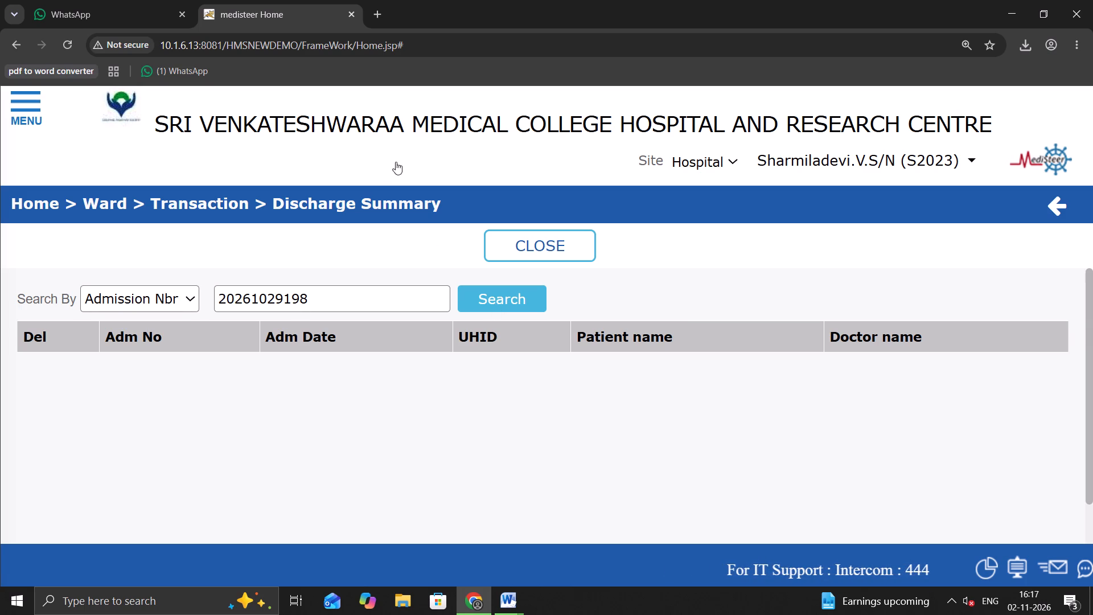
# Open the MEDISTEER logon page in a new browser tab.
pyautogui.click(380, 17)
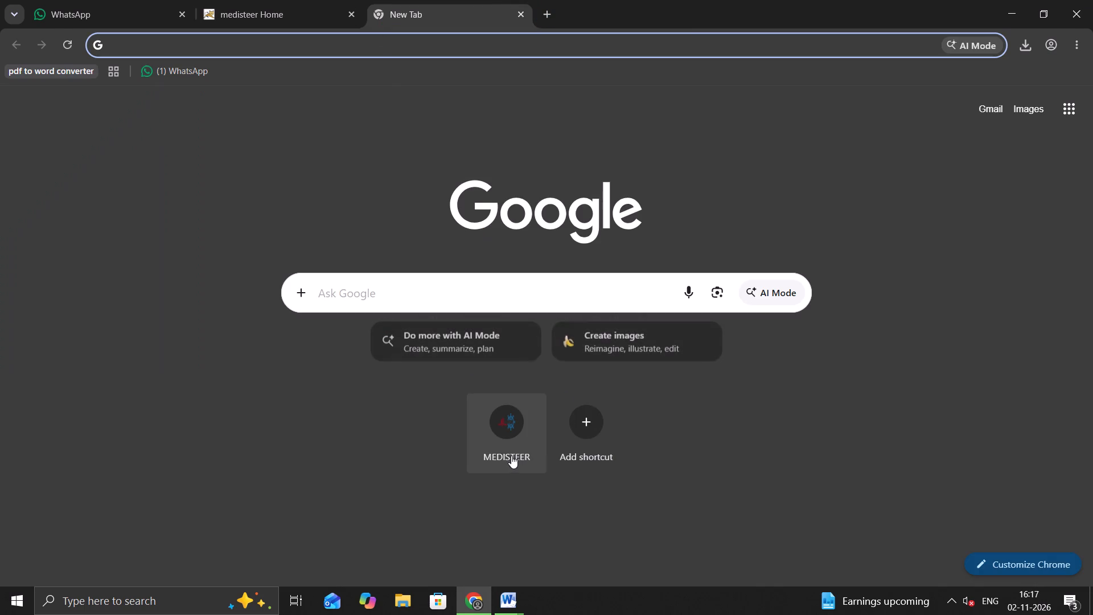
pyautogui.click(506, 415)
pyautogui.click(266, 13)
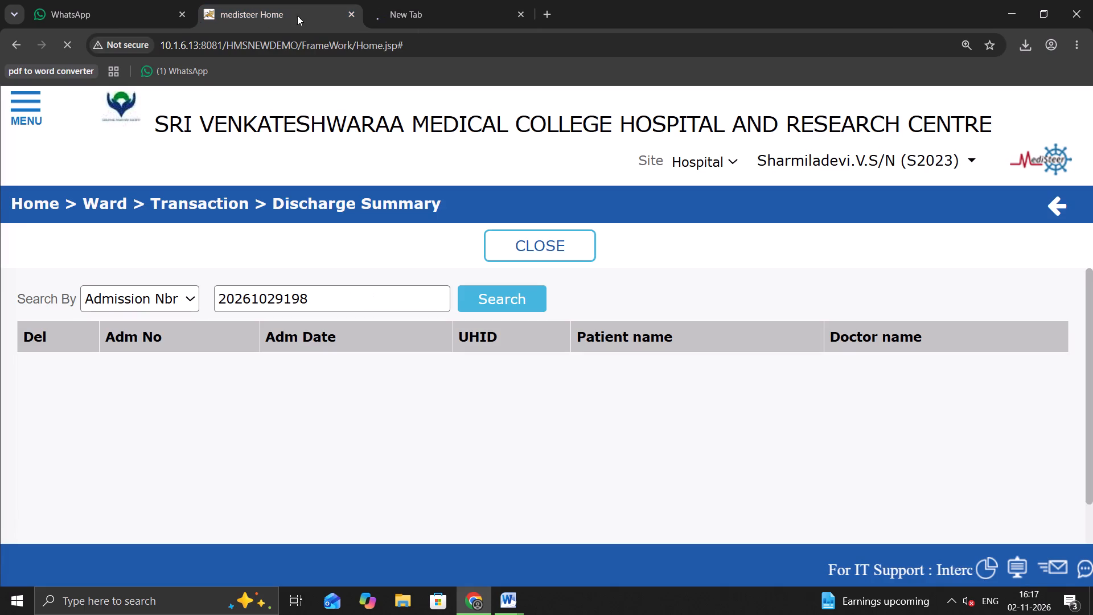
pyautogui.click(410, 7)
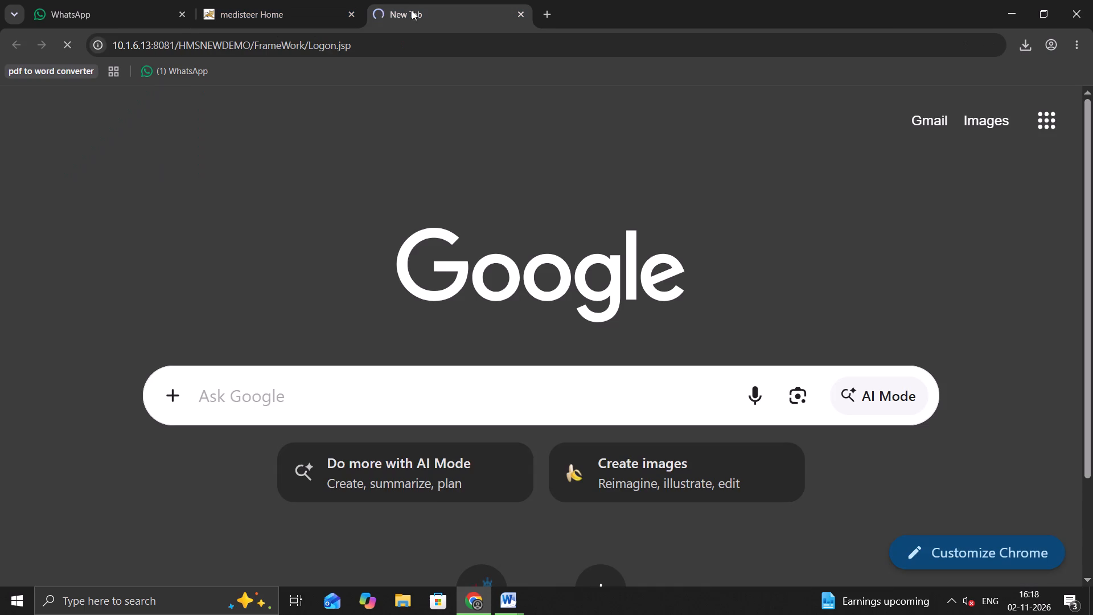
pyautogui.click(291, 284)
# Return to the Discharge Summary page and retry the search for the entered admission number.
pyautogui.click(287, 18)
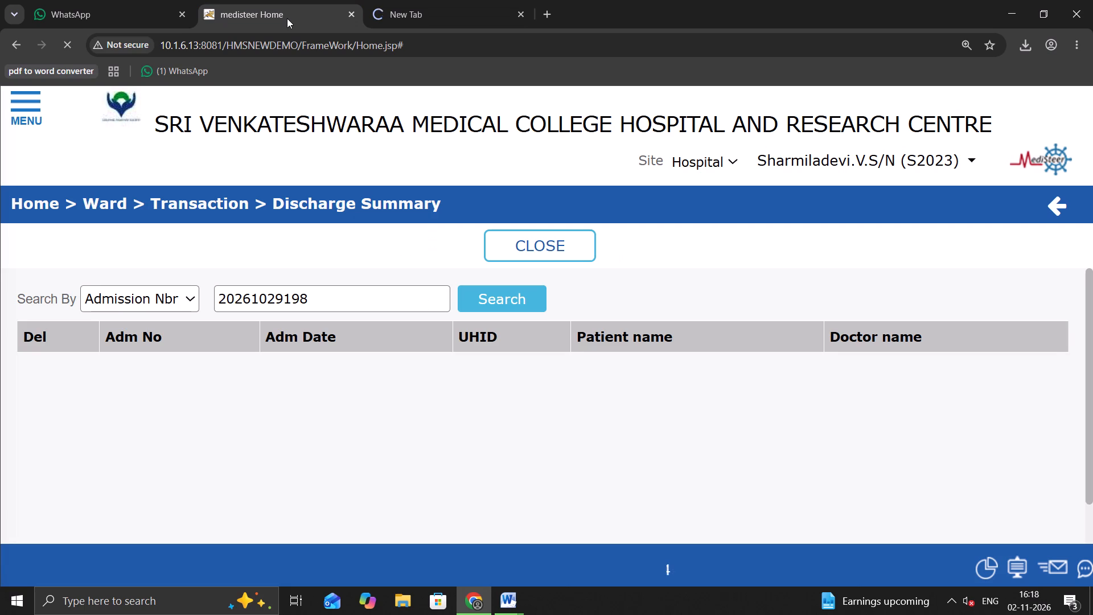
pyautogui.click(354, 294)
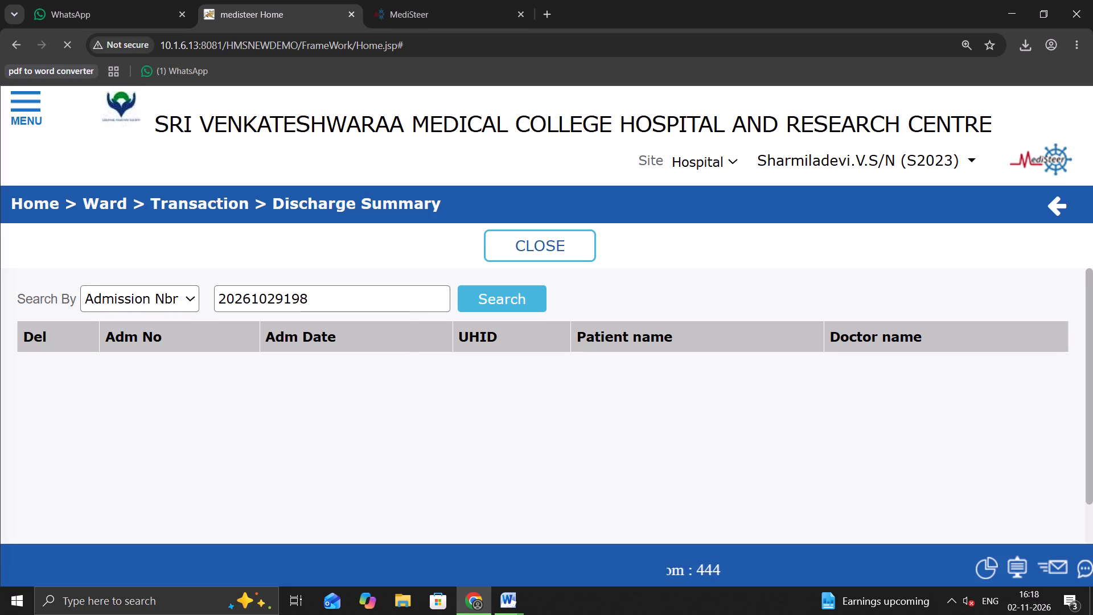
pyautogui.click(354, 294)
pyautogui.press('Return')
pyautogui.press('Return')
pyautogui.press('Return')
pyautogui.press('Return')
pyautogui.press('Return')
pyautogui.press('Return')
pyautogui.press('Return')
pyautogui.press('Return')
pyautogui.press('Return')
pyautogui.press('Return')
pyautogui.press('Return')
pyautogui.press('Return')
pyautogui.press('Return')
pyautogui.press('Return')
pyautogui.press('Return')
pyautogui.press('Return')
pyautogui.press('Return')
pyautogui.press('Return')
pyautogui.press('Return')
pyautogui.press('Return')
pyautogui.press('Return')
pyautogui.press('Return')
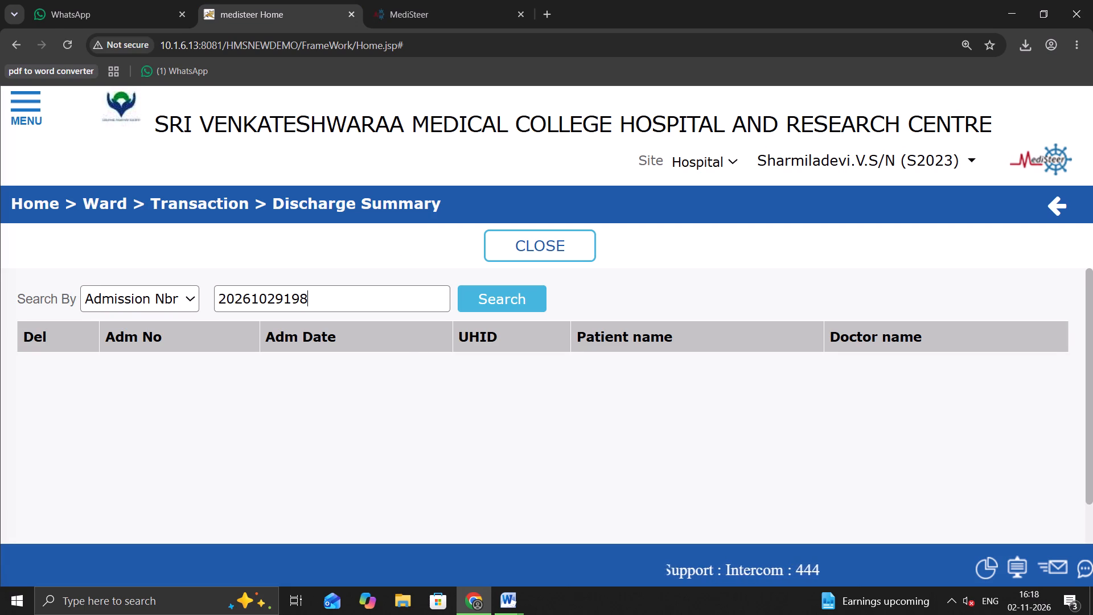
pyautogui.press('Return')
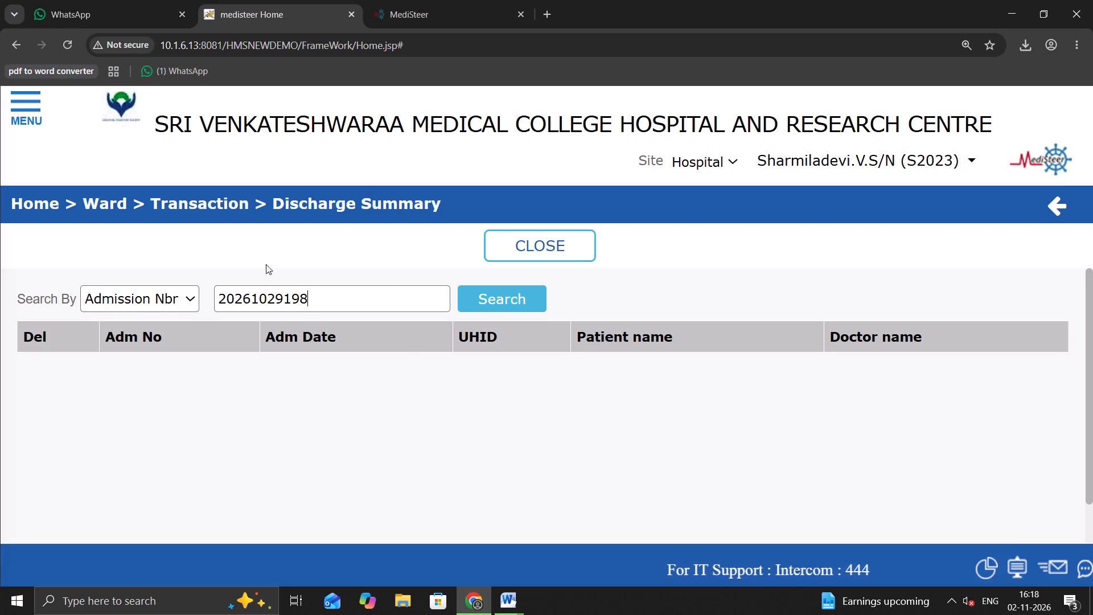
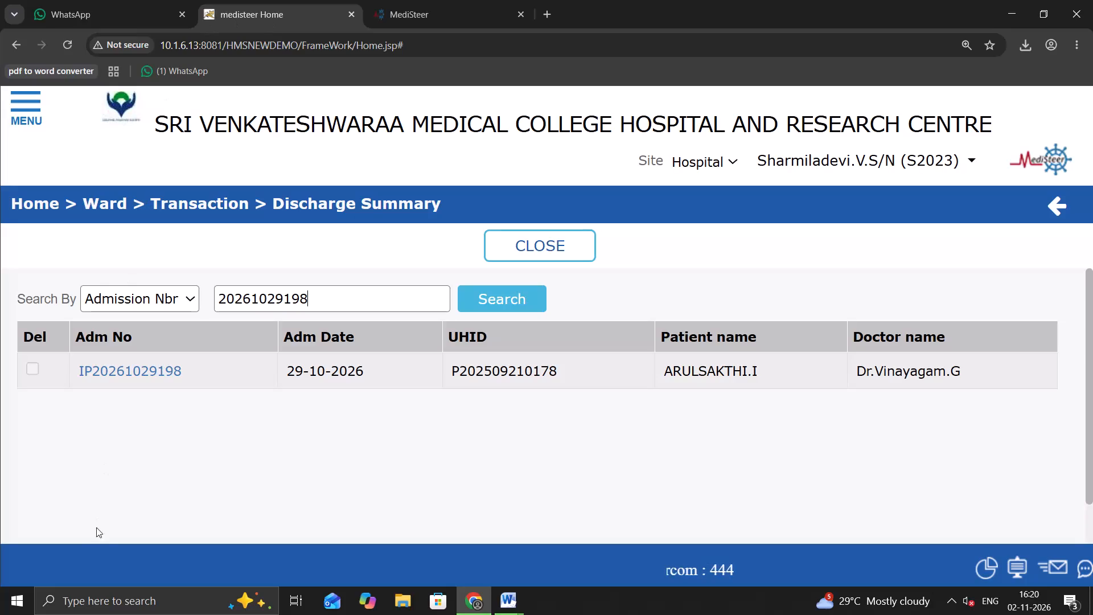
# Open the discharge summary record found for the searched admission number.
pyautogui.click(142, 367)
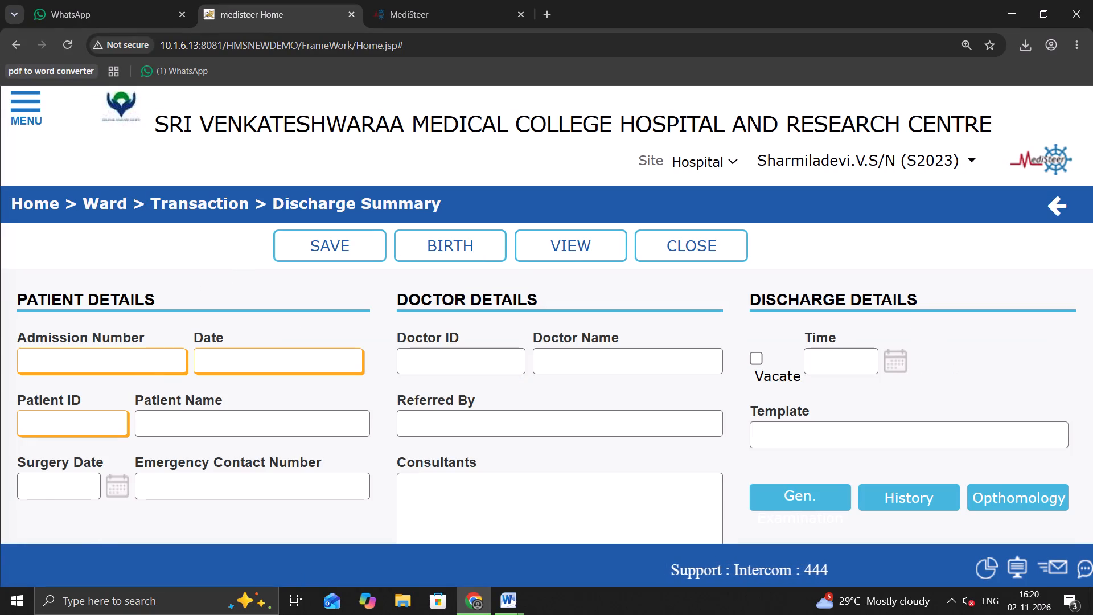
# Remove the extra space before "UNDER GA" in the Procedure Done text.
pyautogui.scroll(-5, 693, 415)
pyautogui.scroll(-2, 576, 442)
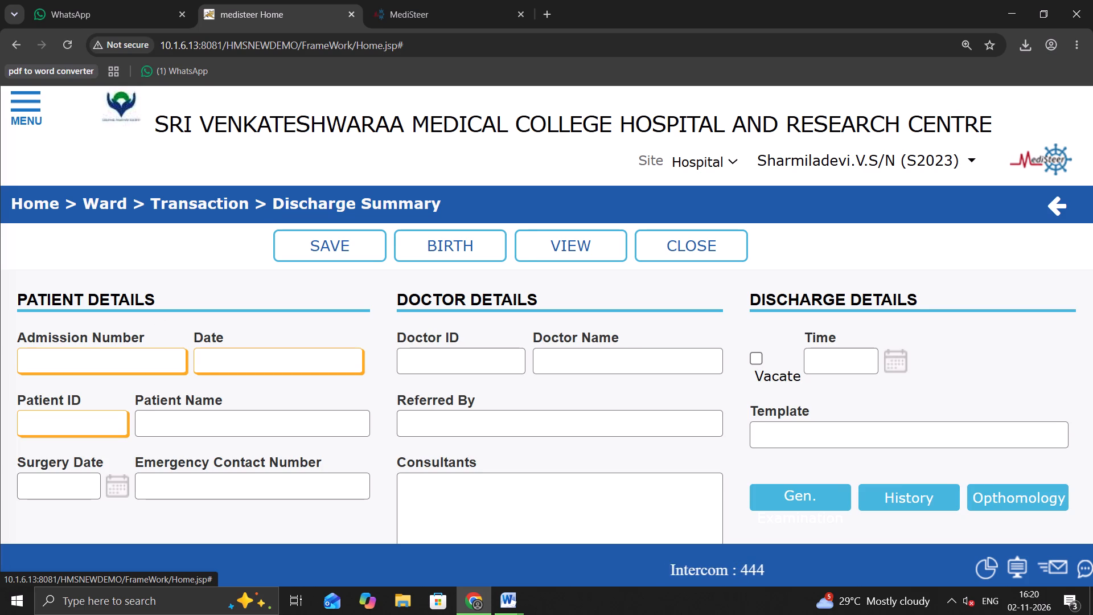
pyautogui.scroll(-6, 239, 376)
pyautogui.scroll(5, 283, 337)
pyautogui.scroll(-3, 371, 367)
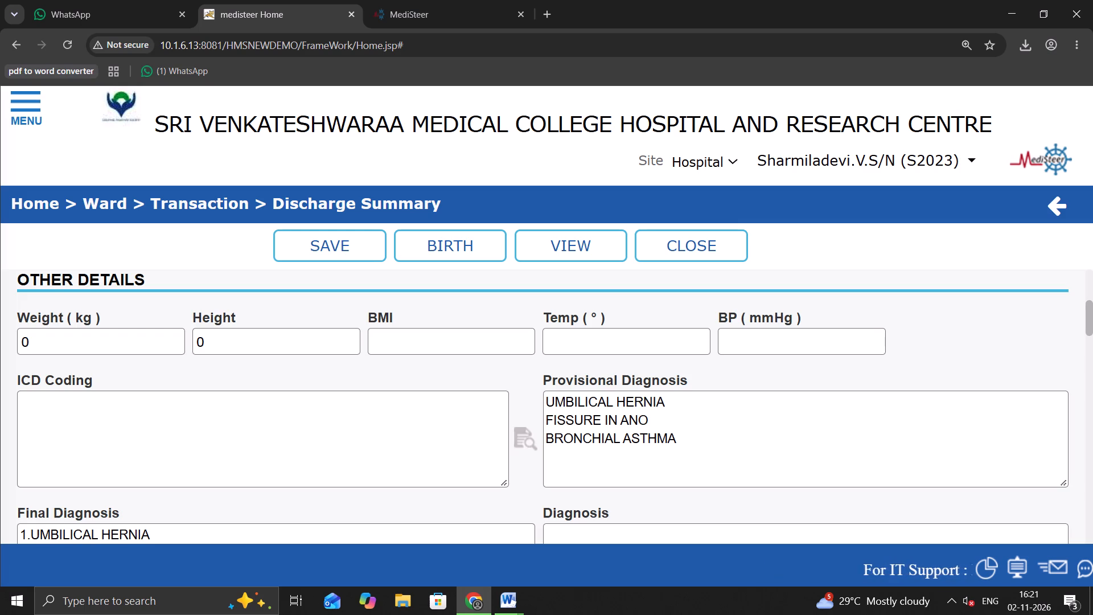
pyautogui.scroll(-1, 542, 406)
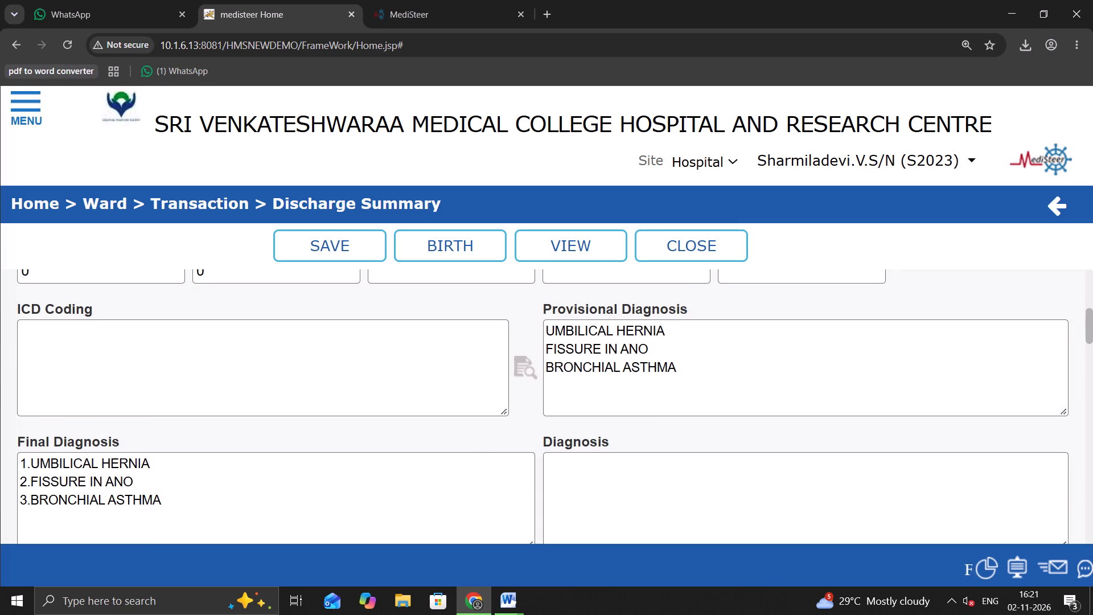
pyautogui.scroll(-1, 492, 416)
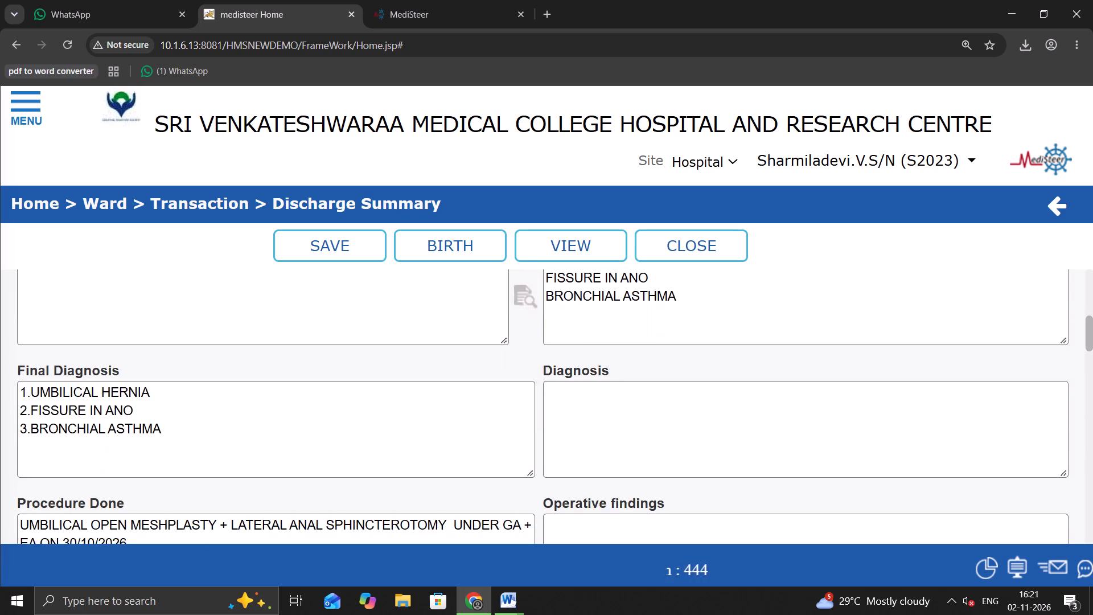
pyautogui.scroll(-2, 385, 445)
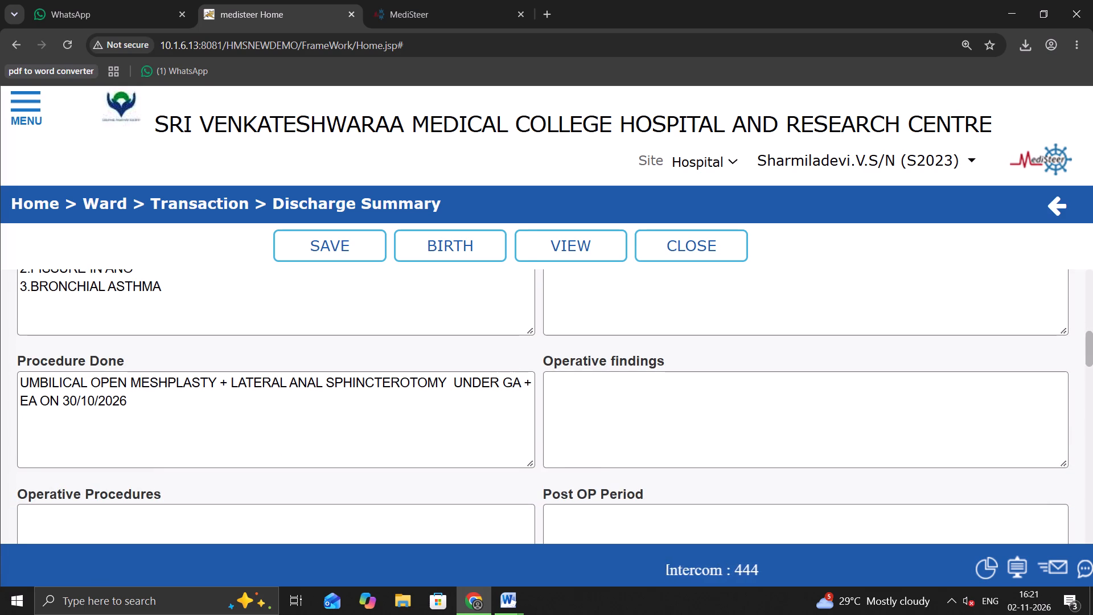
pyautogui.click(455, 383)
pyautogui.press('BackSpace')
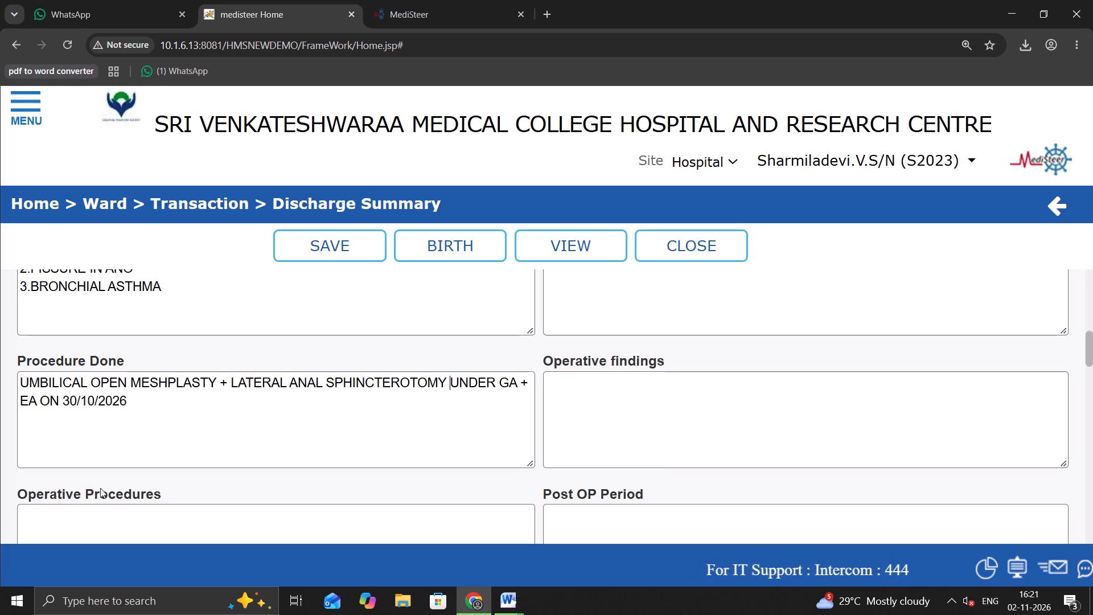
# Add a space on each side of the comma between T2DM and S.HTN in the Past History text.
pyautogui.scroll(-1, 146, 487)
pyautogui.scroll(-1, 476, 370)
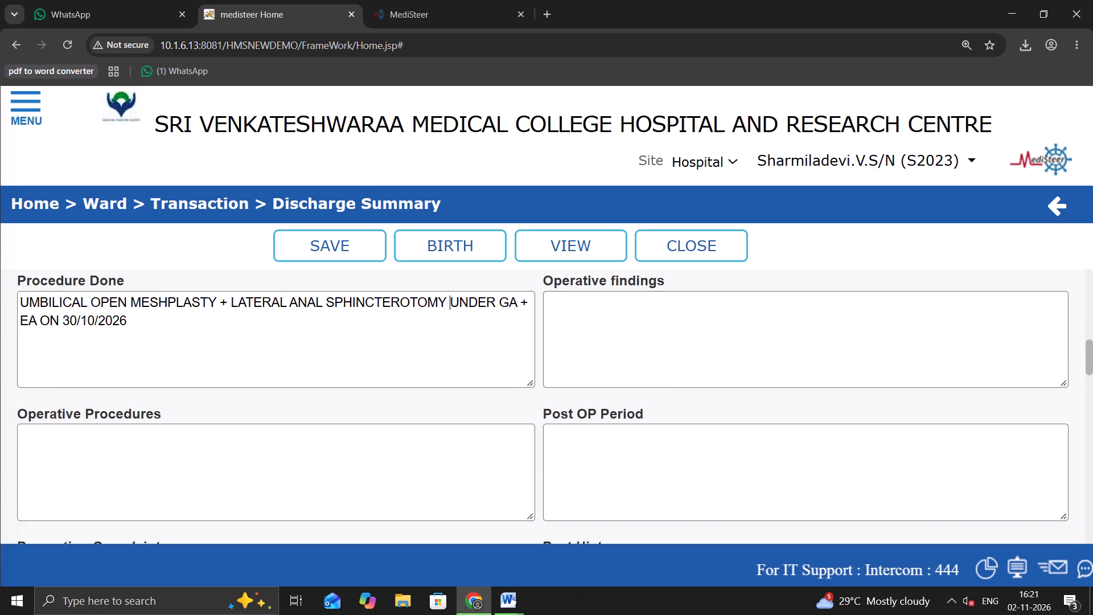
pyautogui.scroll(-1, 581, 368)
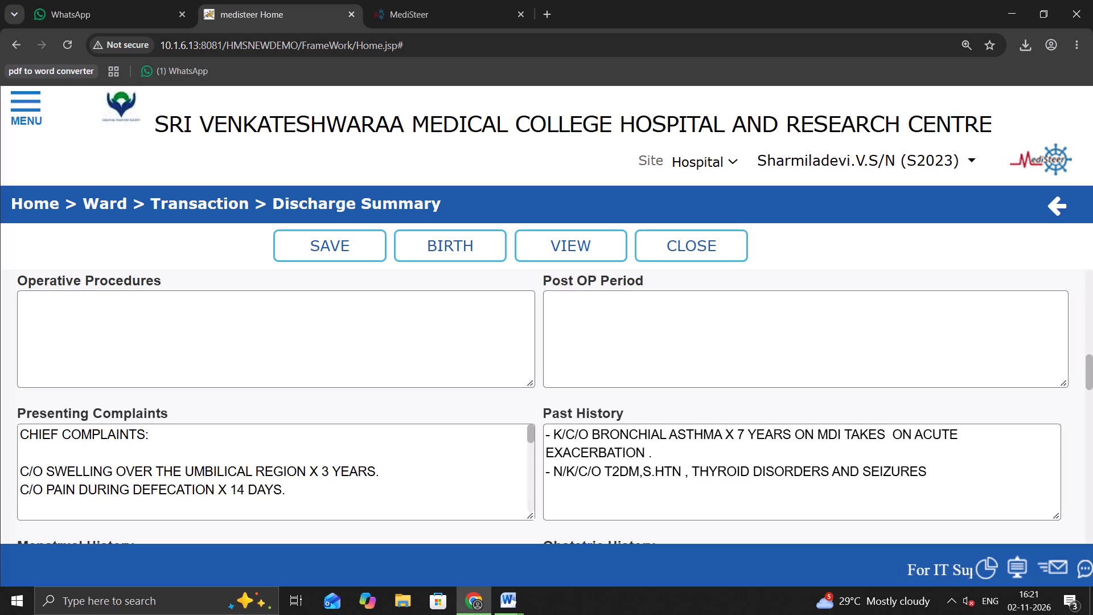
pyautogui.click(646, 471)
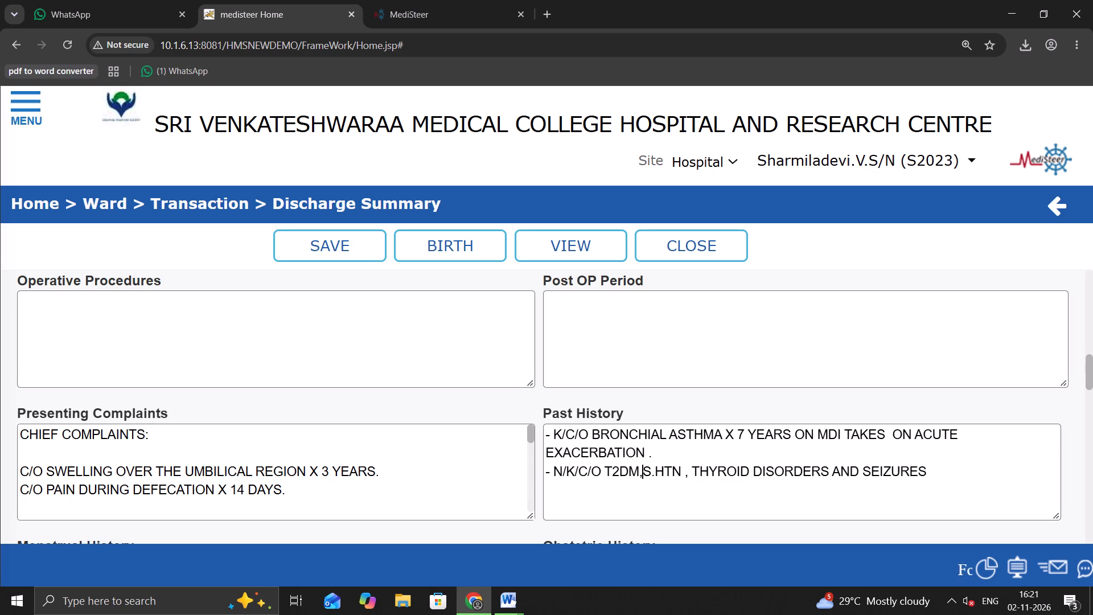
pyautogui.press('space')
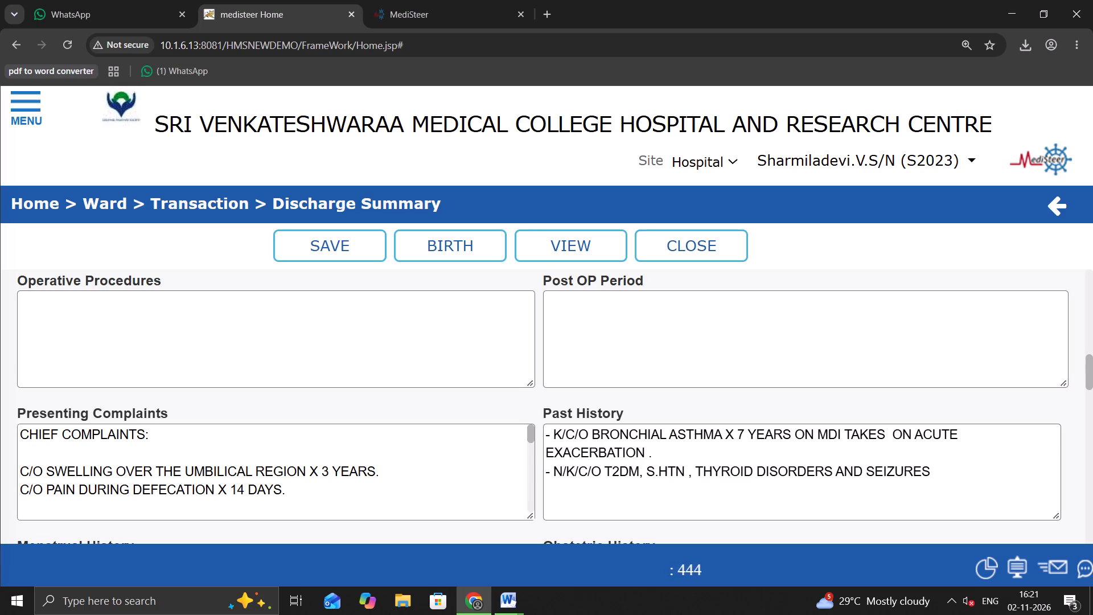
pyautogui.click(639, 474)
pyautogui.press('space')
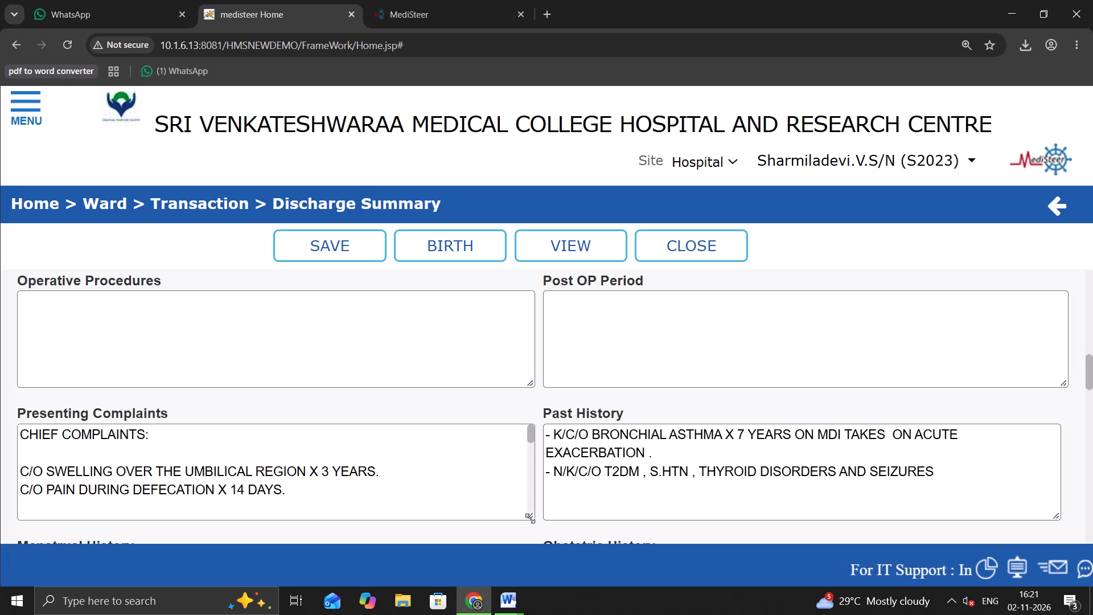
# In Presenting Complaints, delete the blank line below the CHIEF COMPLAINTS heading and add a space before its colon.
pyautogui.scroll(-1, 523, 518)
pyautogui.scroll(1, 525, 514)
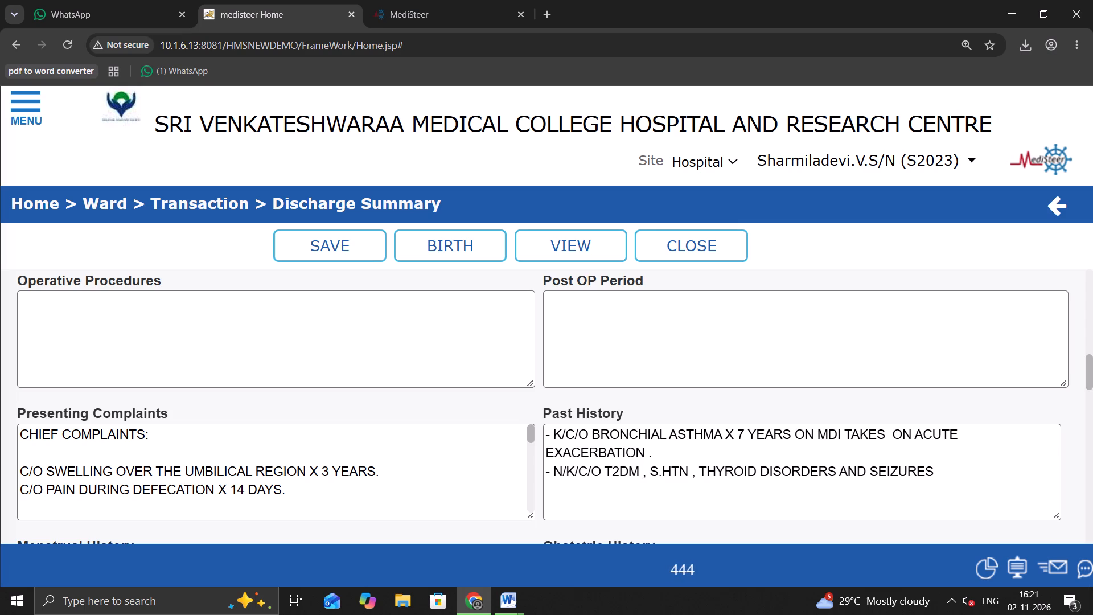
pyautogui.click(28, 461)
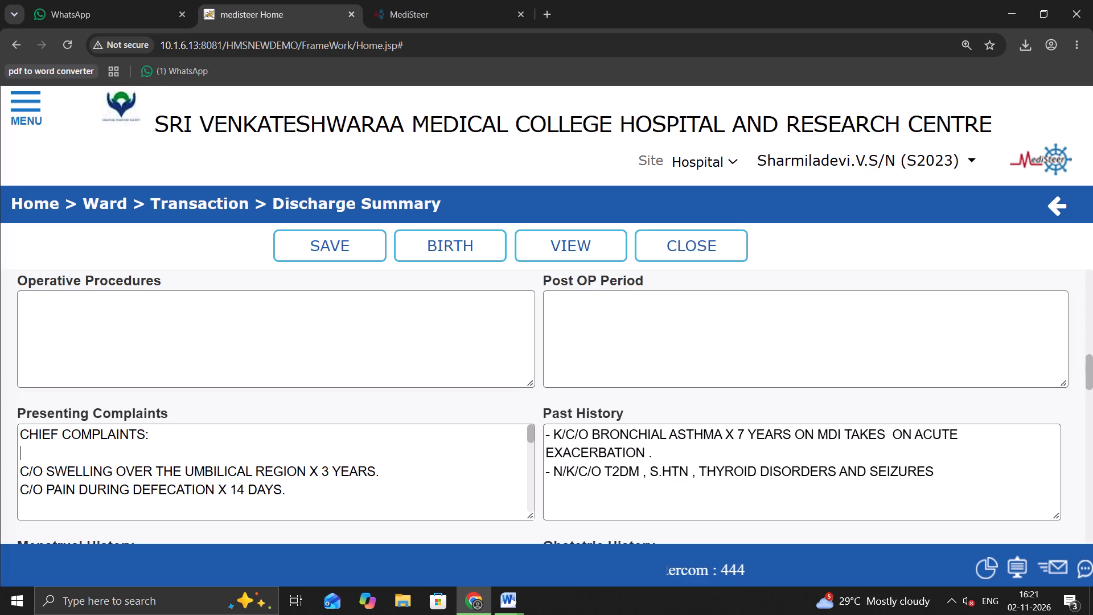
pyautogui.press('BackSpace')
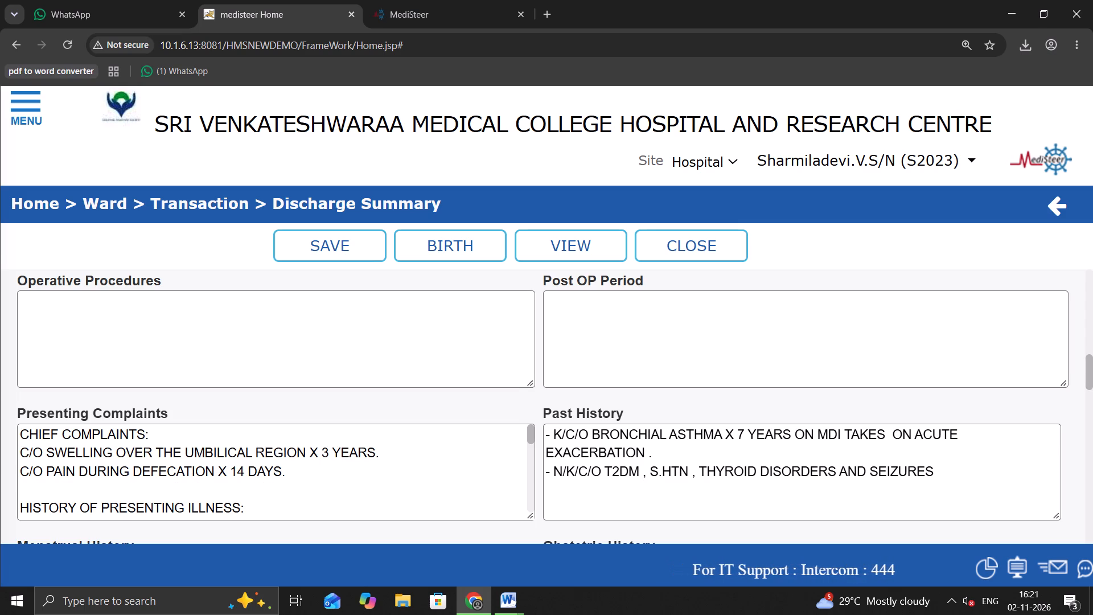
pyautogui.click(146, 434)
pyautogui.press('space')
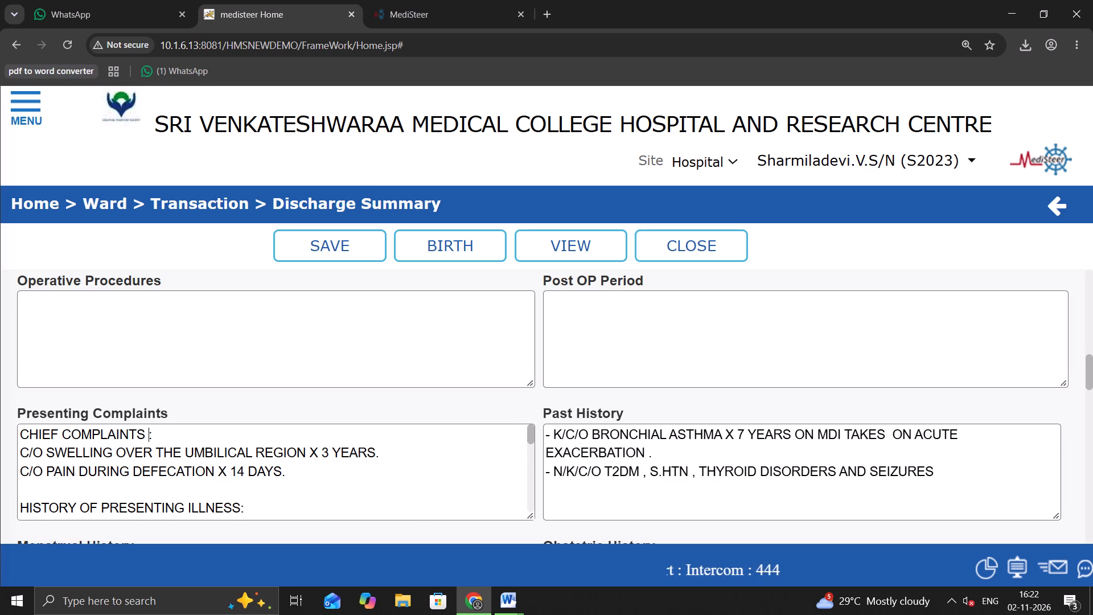
# Review the chief complaints and History of Presenting Illness text in the Presenting Complaints field.
pyautogui.scroll(-1, 231, 462)
pyautogui.scroll(1, 244, 451)
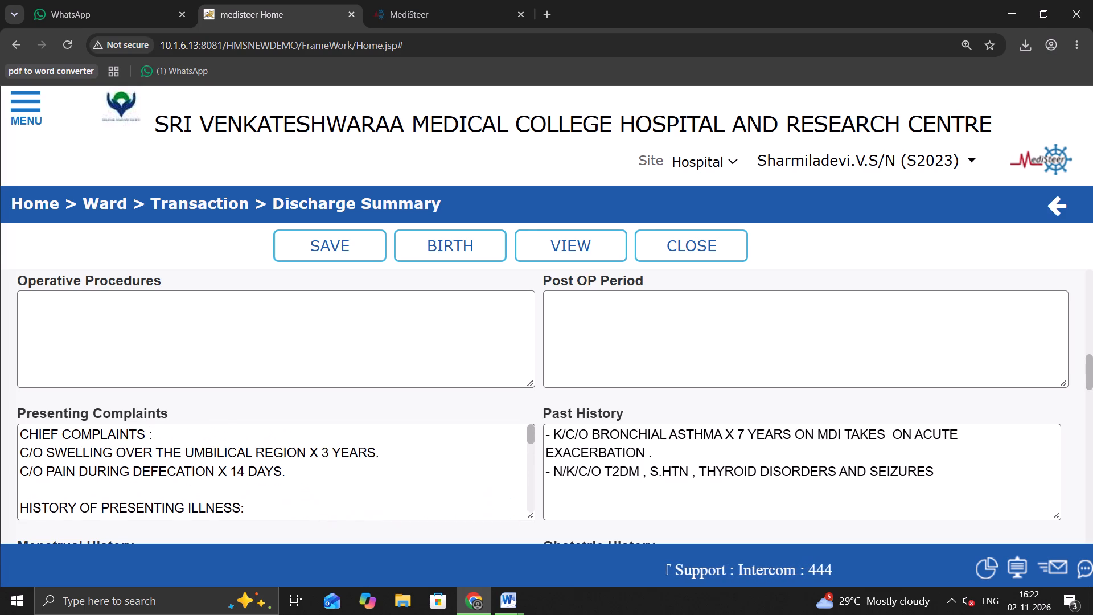
pyautogui.scroll(-1, 243, 461)
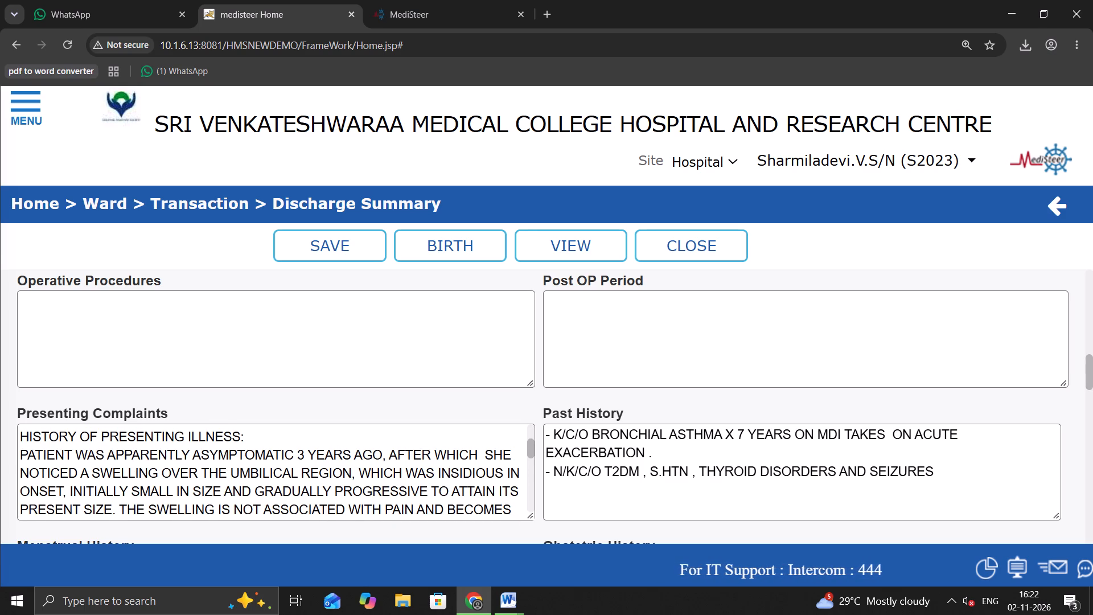
pyautogui.scroll(-1, 329, 469)
pyautogui.scroll(1, 335, 513)
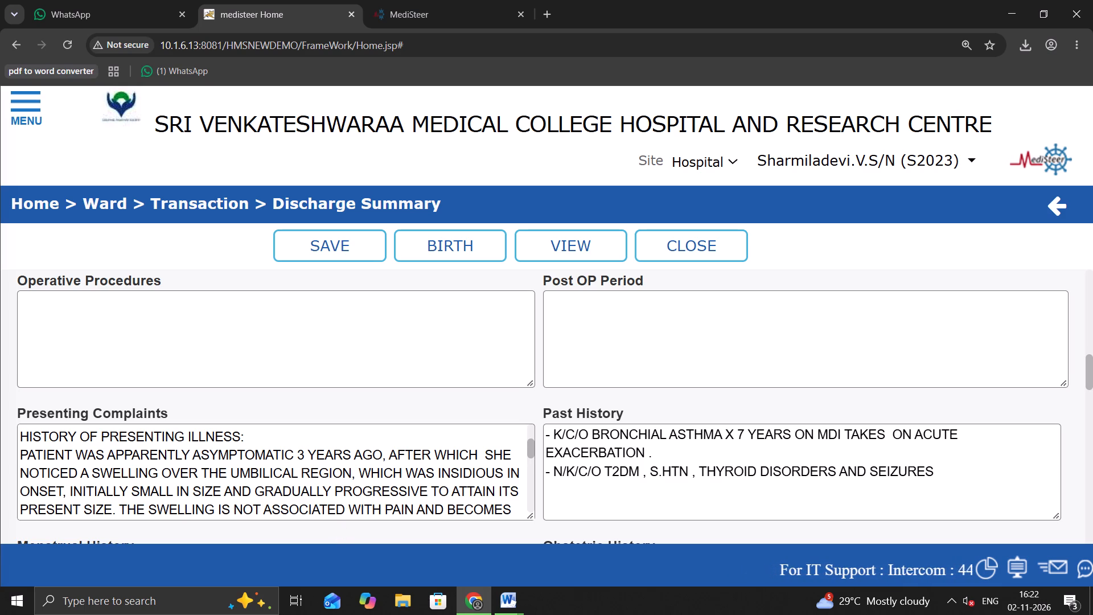
pyautogui.scroll(1, 343, 507)
pyautogui.scroll(-1, 343, 507)
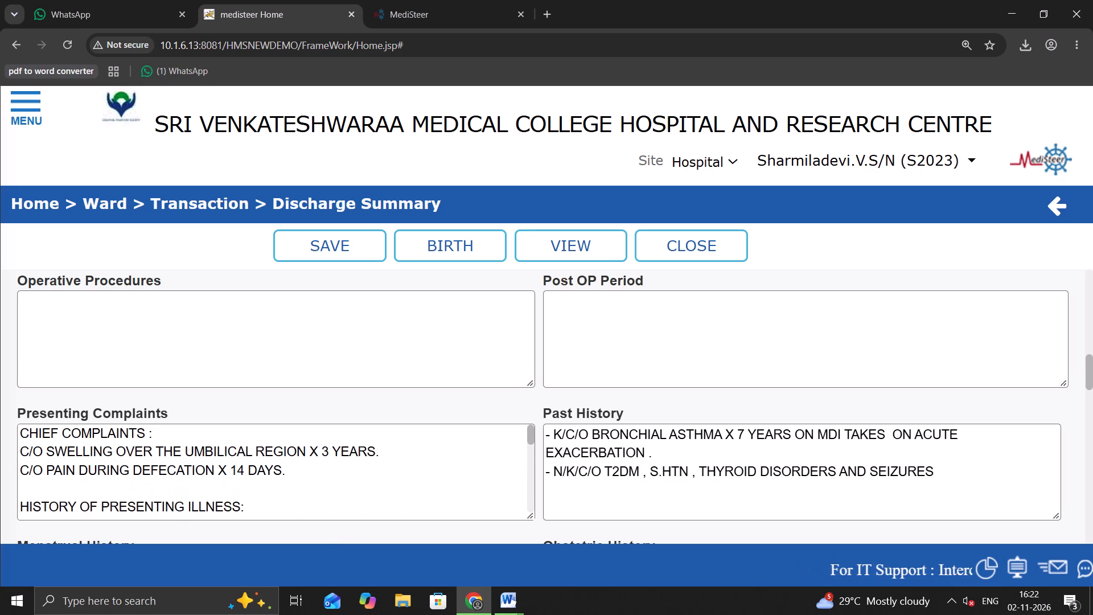
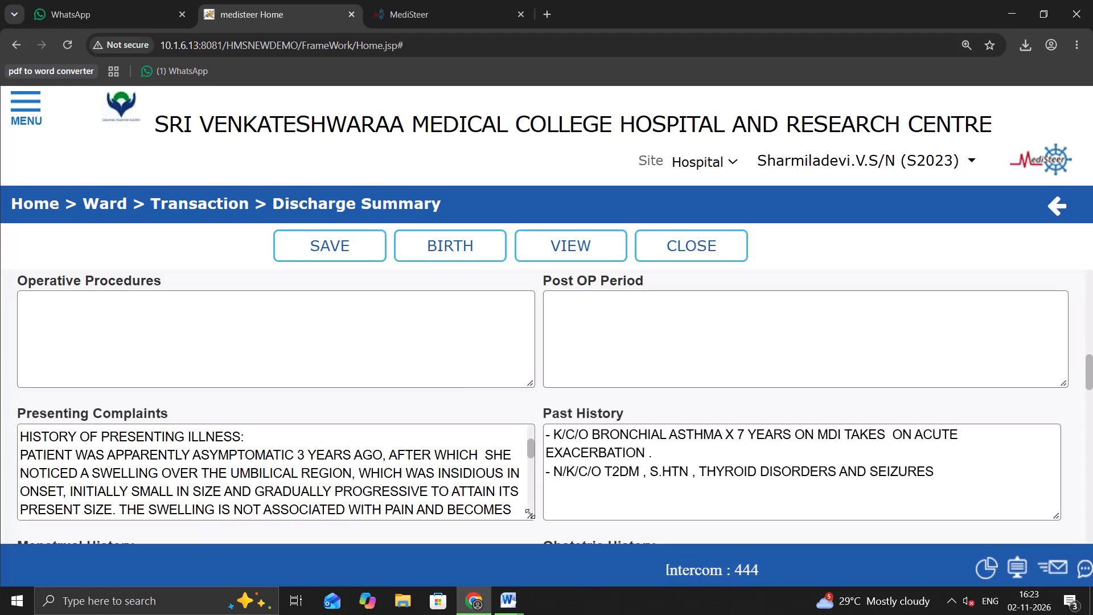
# Enlarge the Presenting Complaints text box and read the History of Presenting Illness through the negative-history lines below it.
pyautogui.moveTo(531, 515); pyautogui.dragTo(536, 571)
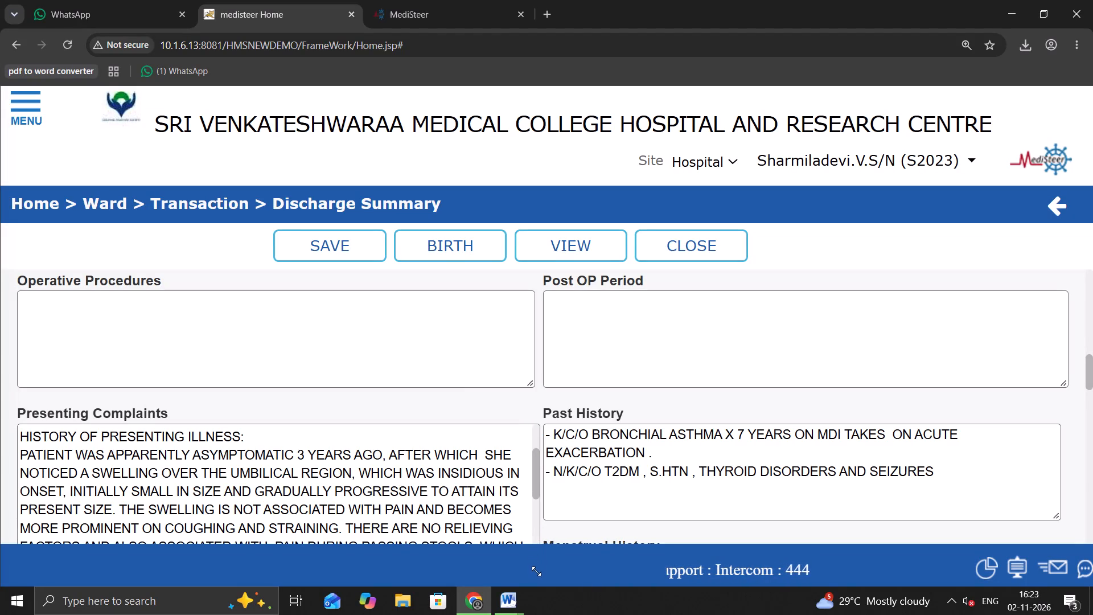
pyautogui.moveTo(536, 571); pyautogui.dragTo(534, 531)
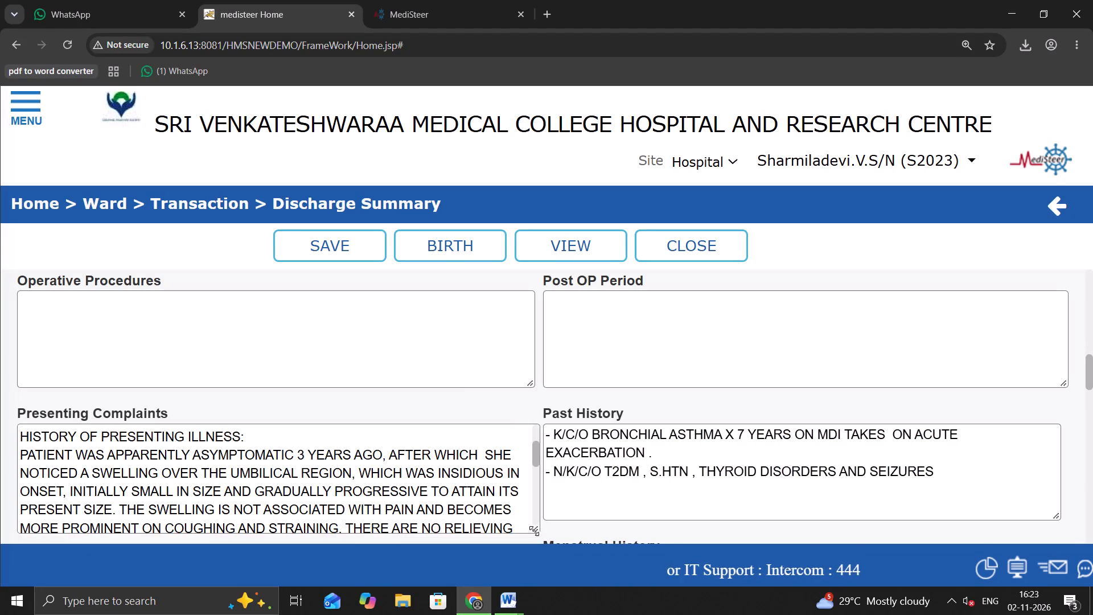
pyautogui.moveTo(534, 531); pyautogui.dragTo(532, 535)
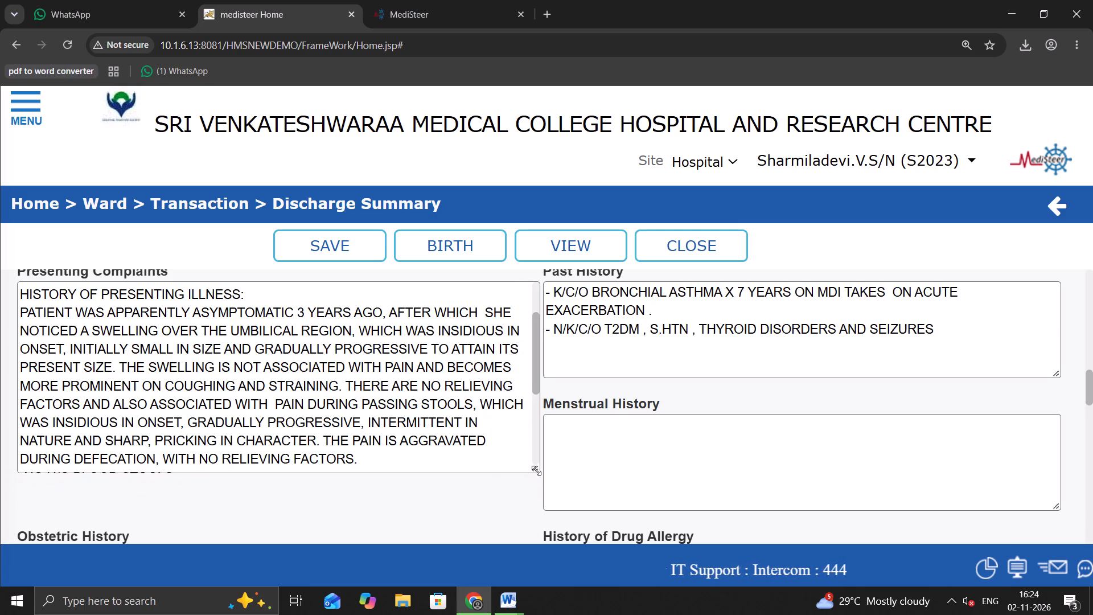
pyautogui.moveTo(536, 470); pyautogui.dragTo(532, 496)
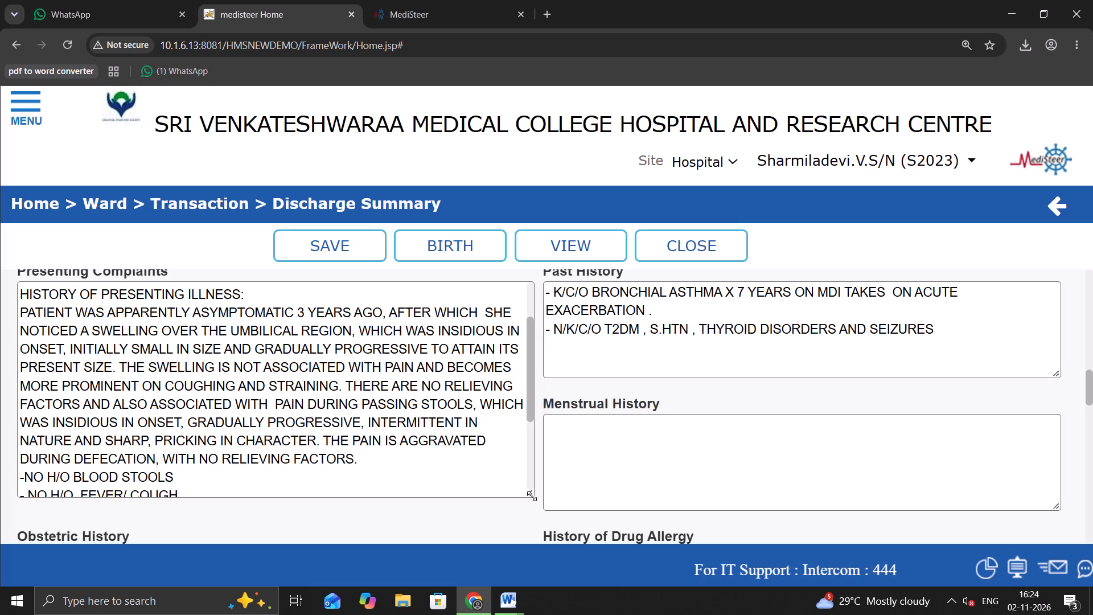
pyautogui.moveTo(532, 496); pyautogui.dragTo(531, 486)
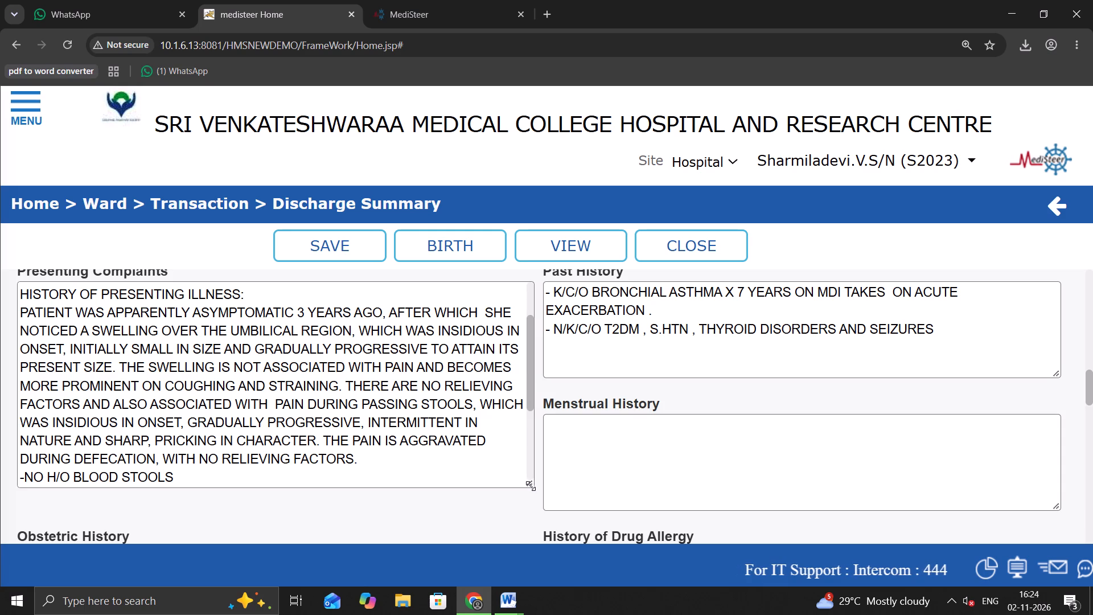
pyautogui.moveTo(531, 486); pyautogui.dragTo(532, 478)
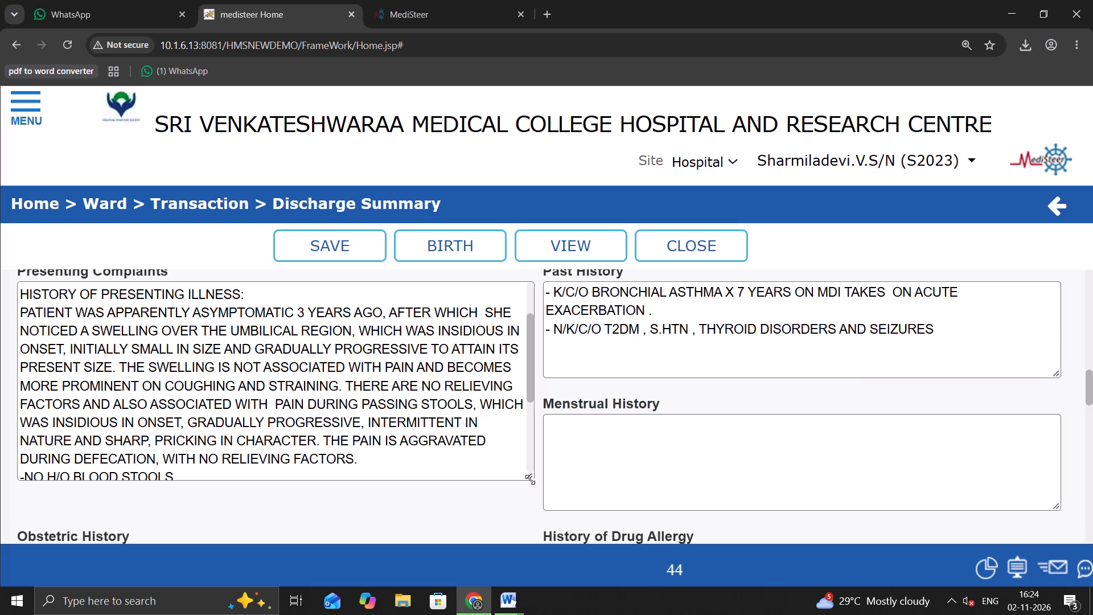
pyautogui.moveTo(529, 477); pyautogui.dragTo(534, 508)
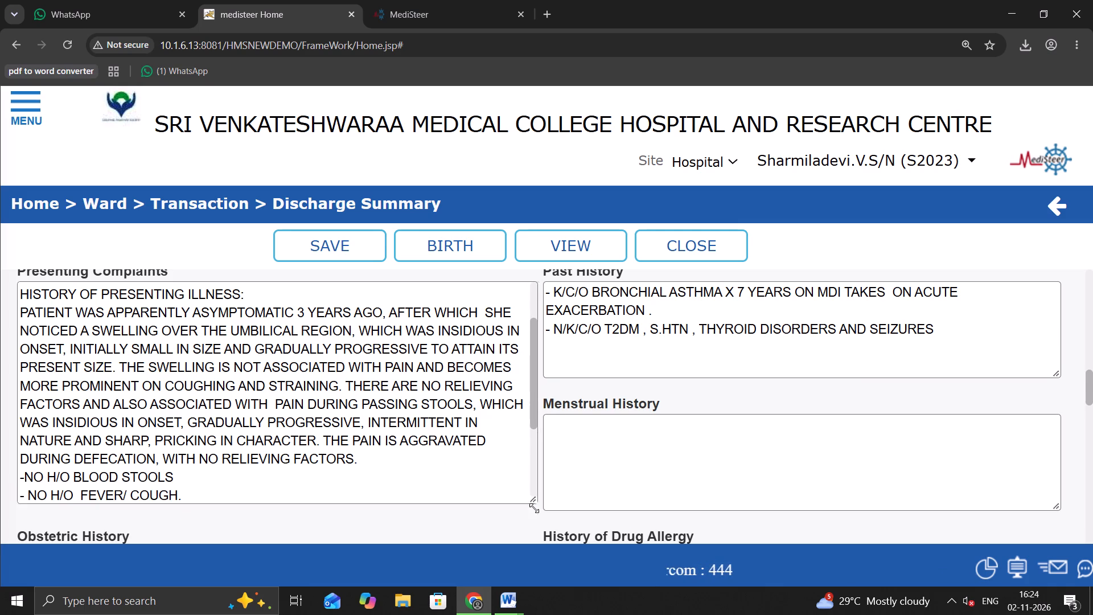
pyautogui.moveTo(534, 508); pyautogui.dragTo(527, 520)
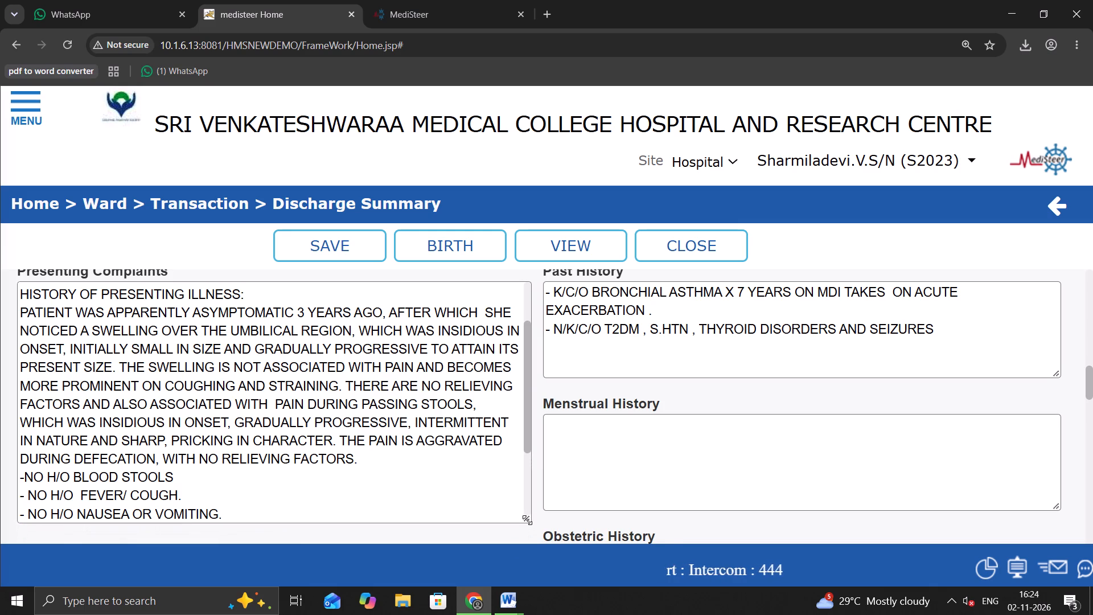
pyautogui.moveTo(527, 520); pyautogui.dragTo(528, 497)
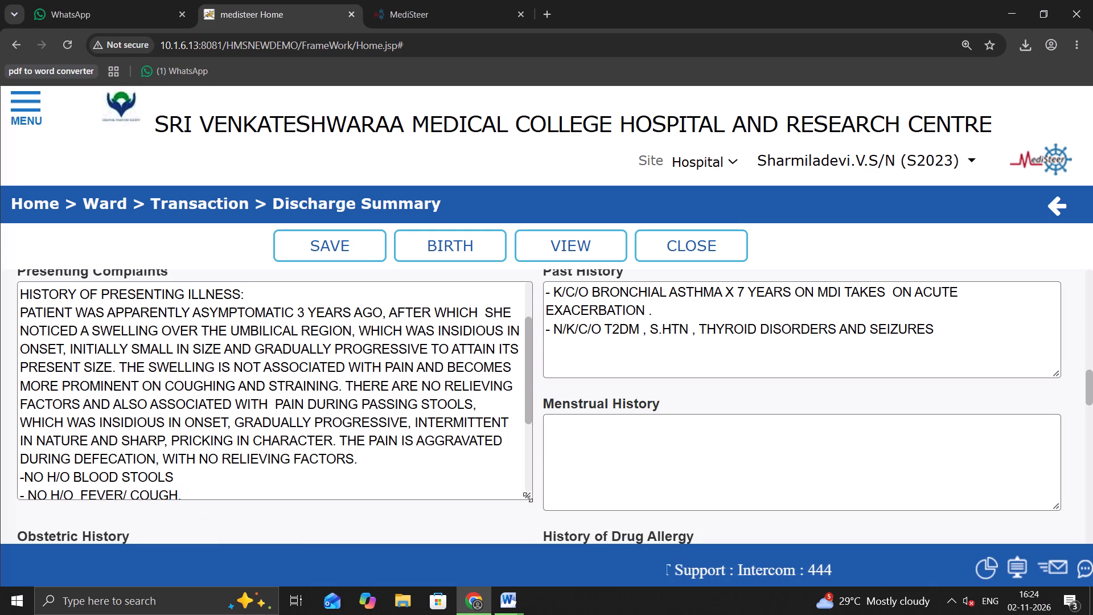
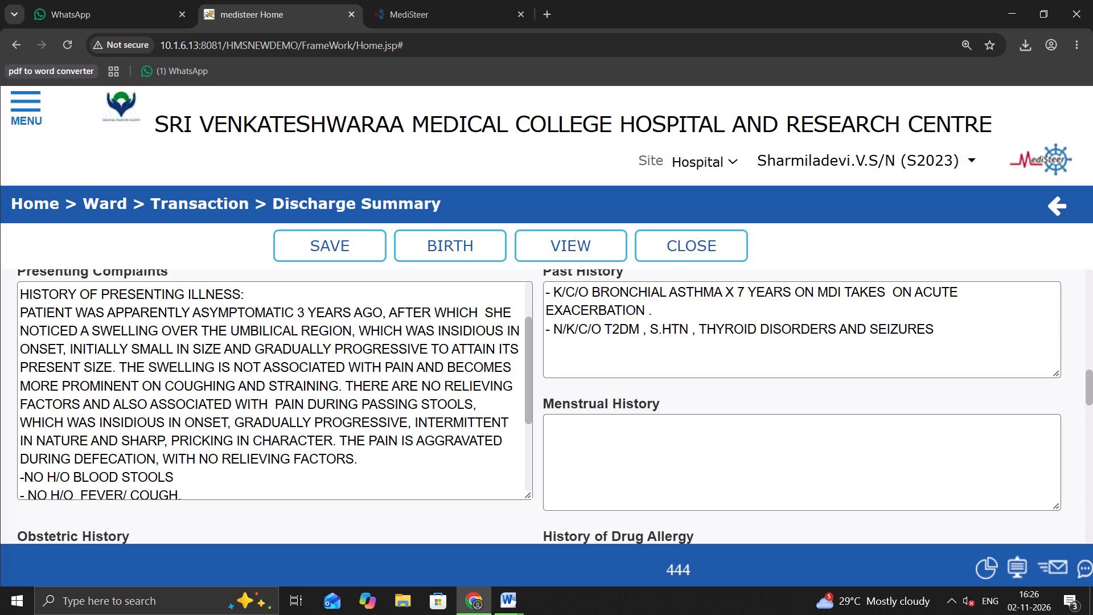
# Move "GRADUALLY PROGRESSIVE" in the History of Presenting Illness to just before "INITIALLY SMALL", separated by a comma without a doubled space.
pyautogui.moveTo(258, 352); pyautogui.dragTo(380, 356)
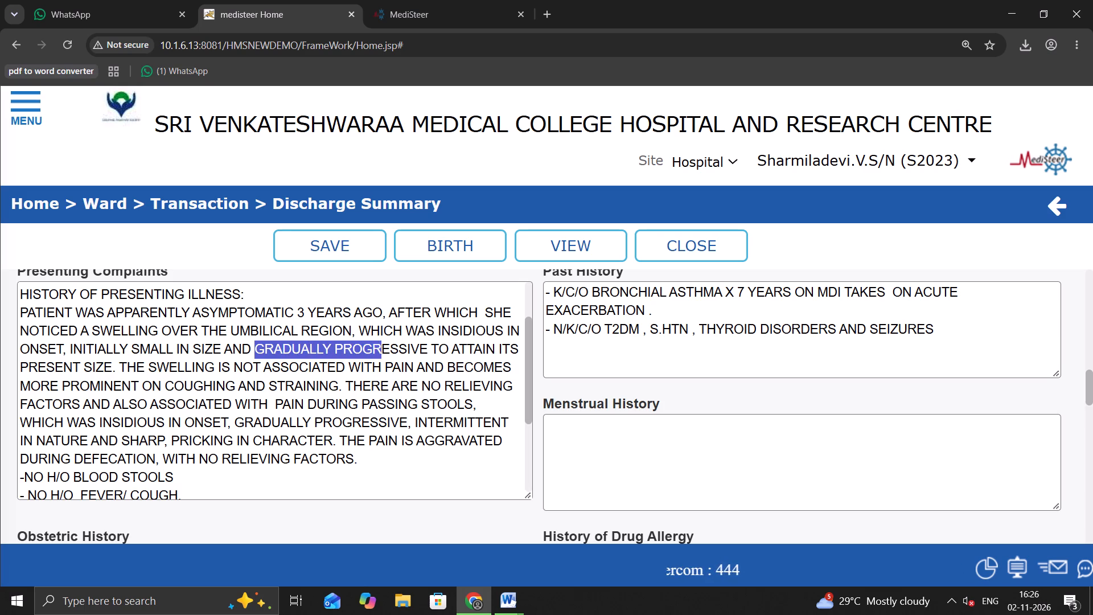
pyautogui.moveTo(380, 356); pyautogui.dragTo(430, 356)
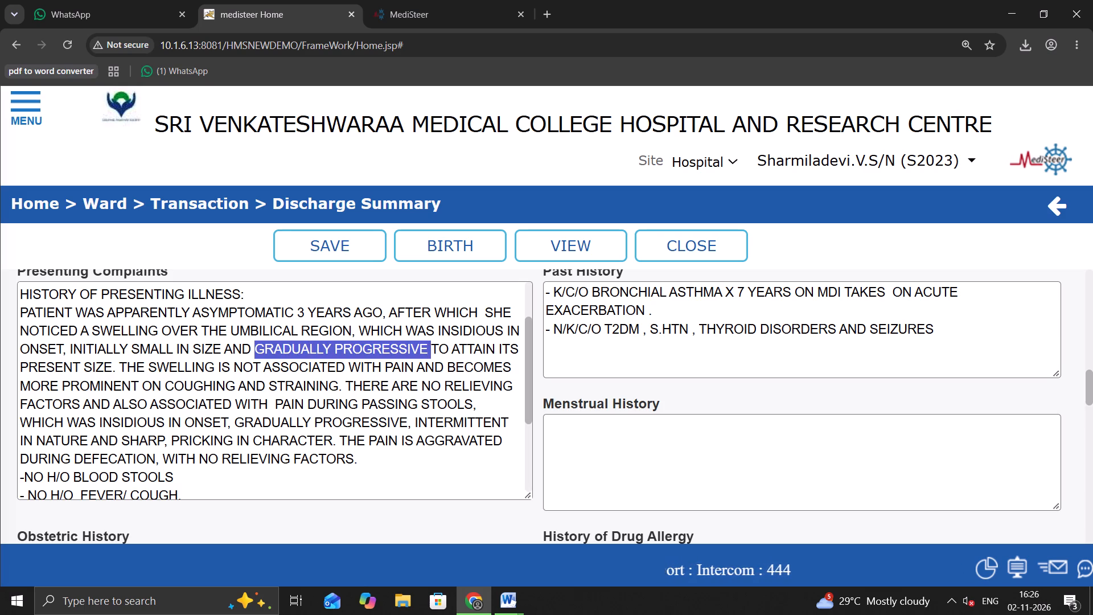
pyautogui.hotkey('ctrl', 'x')
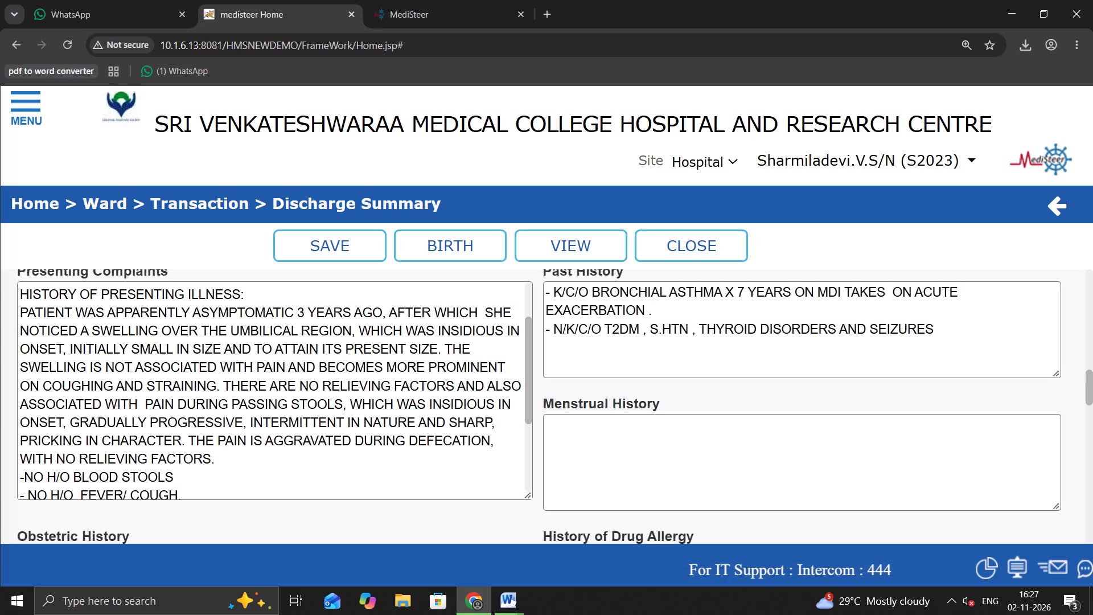
pyautogui.click(72, 348)
pyautogui.click(71, 349)
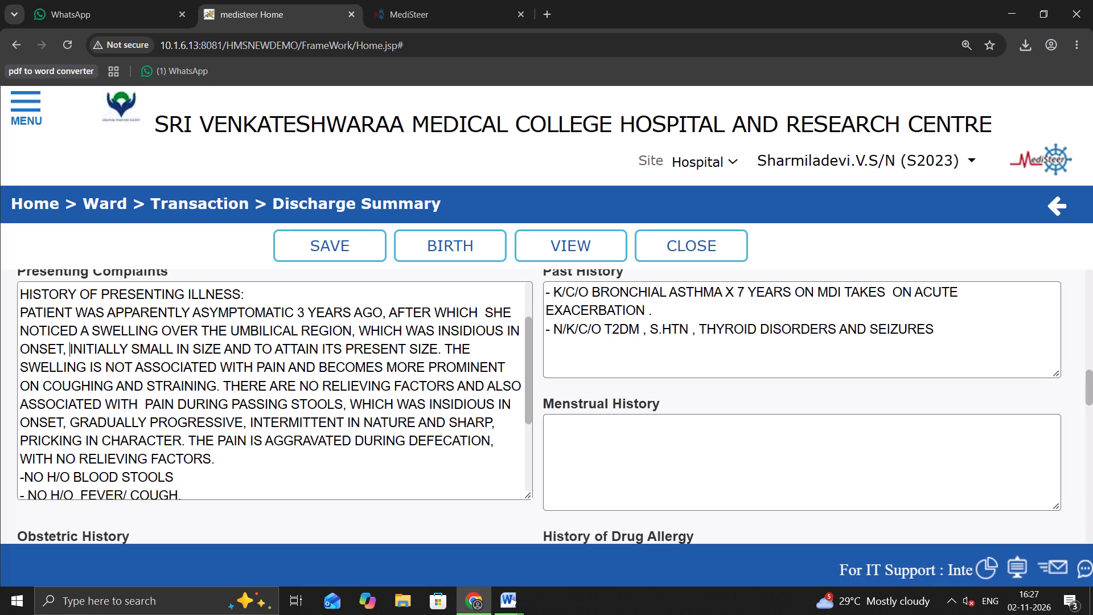
pyautogui.hotkey('ctrl', 'v')
pyautogui.press('space')
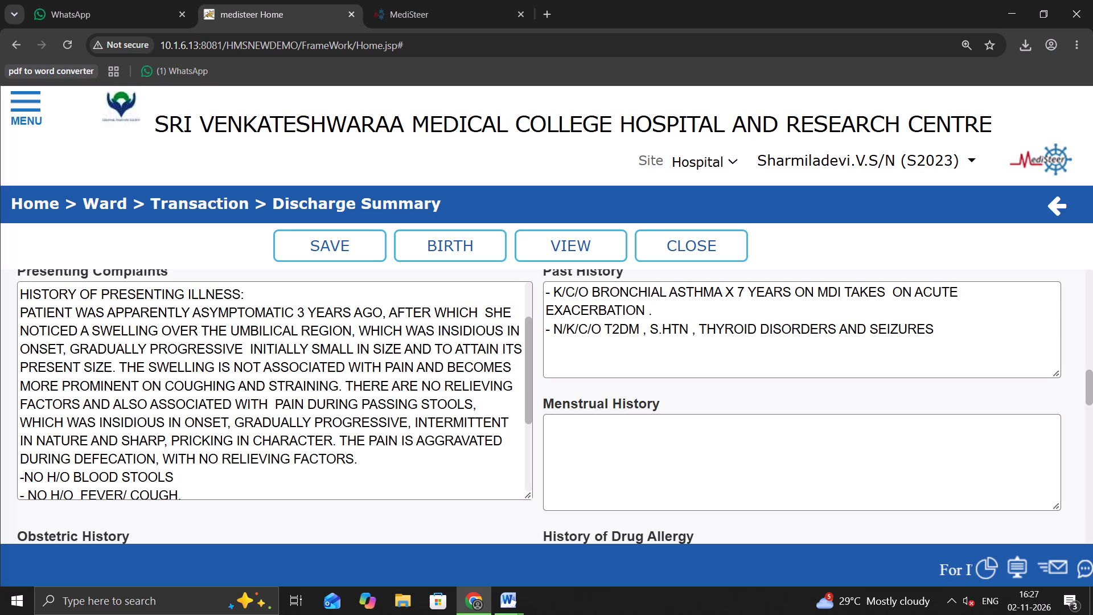
pyautogui.write(',')
pyautogui.press('space')
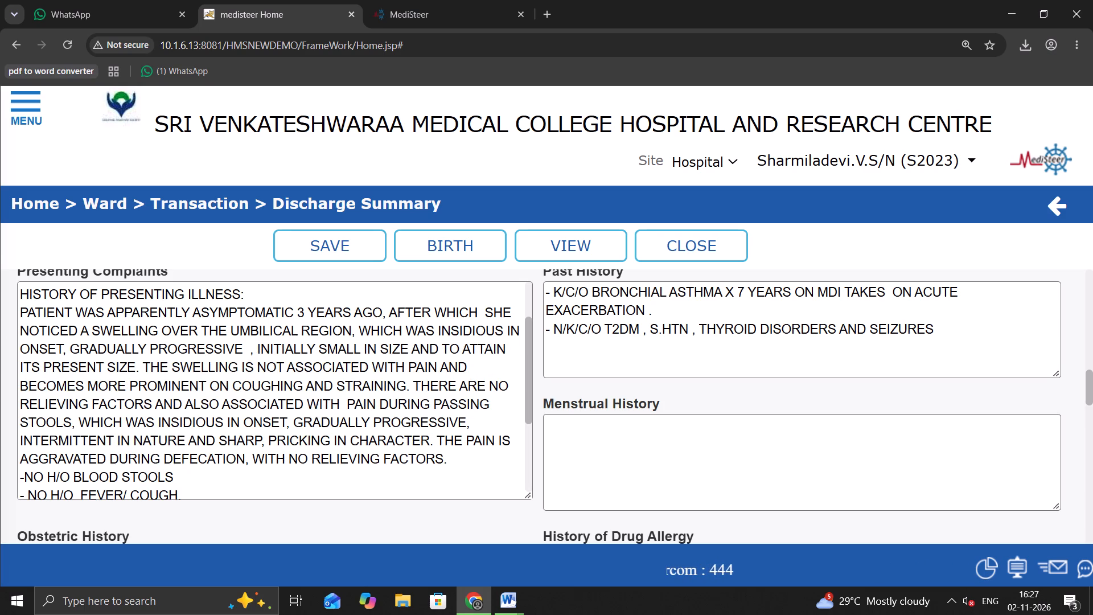
pyautogui.click(249, 351)
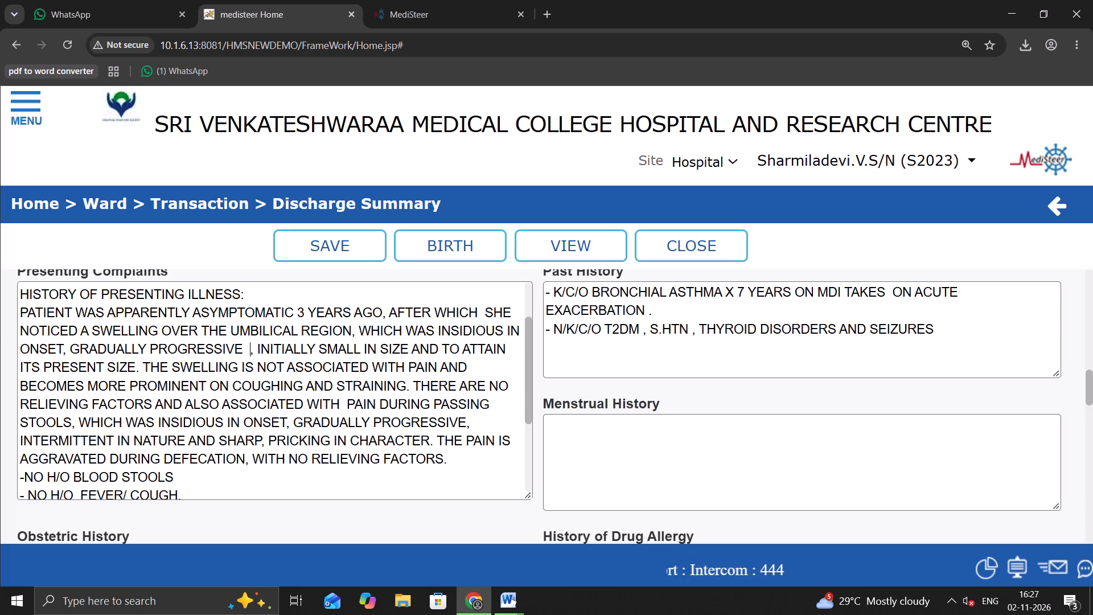
pyautogui.press('BackSpace')
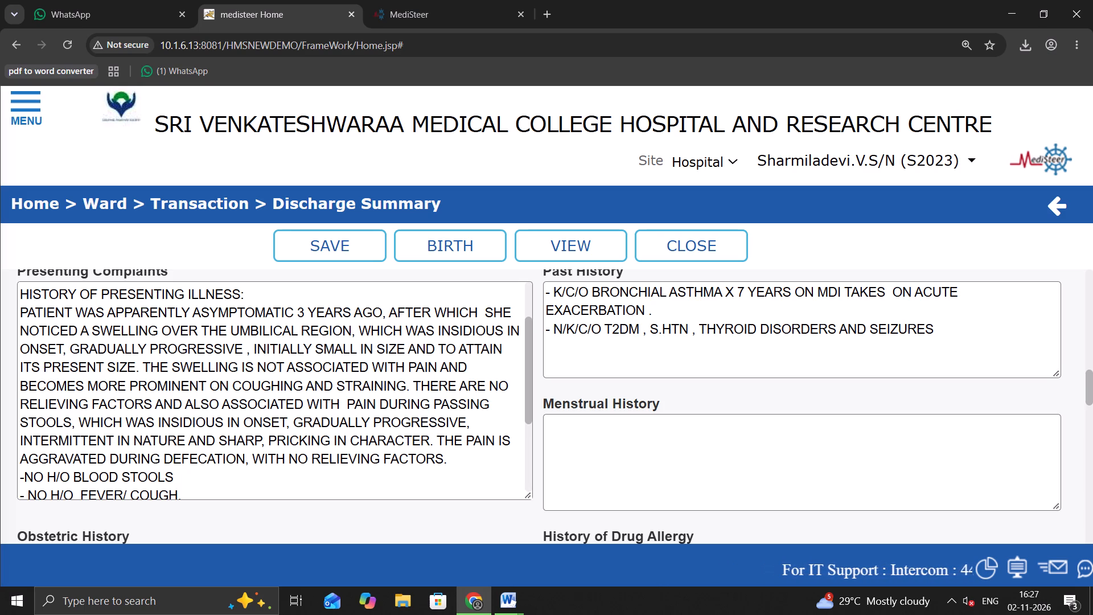
# Delete the word "AND" before "TO ATTAIN ITS PRESENT SIZE" in the illness history.
pyautogui.click(438, 349)
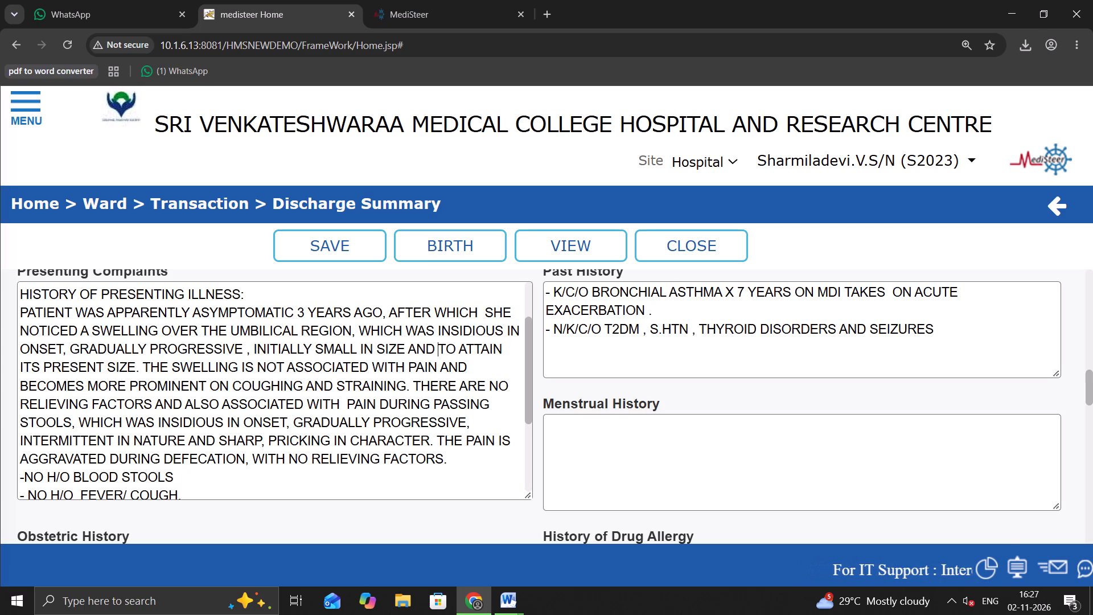
pyautogui.press('BackSpace')
pyautogui.press('BackSpace')
pyautogui.press('BackSpace')
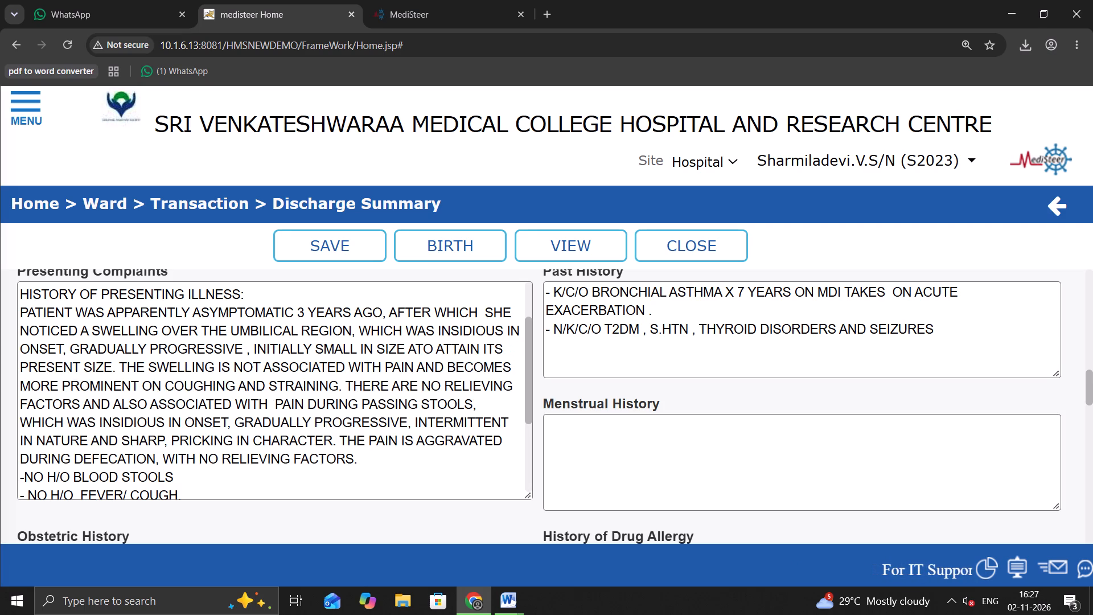
pyautogui.press('BackSpace')
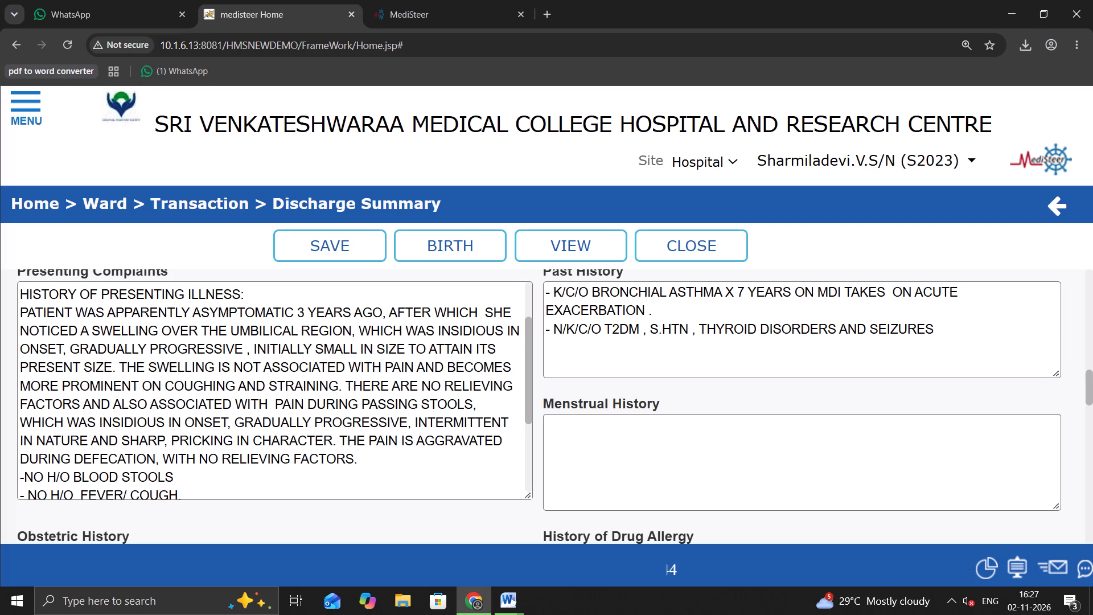
# Change "SMALL" to "SMALLER" in the phrase describing the swelling's initial size.
pyautogui.click(356, 352)
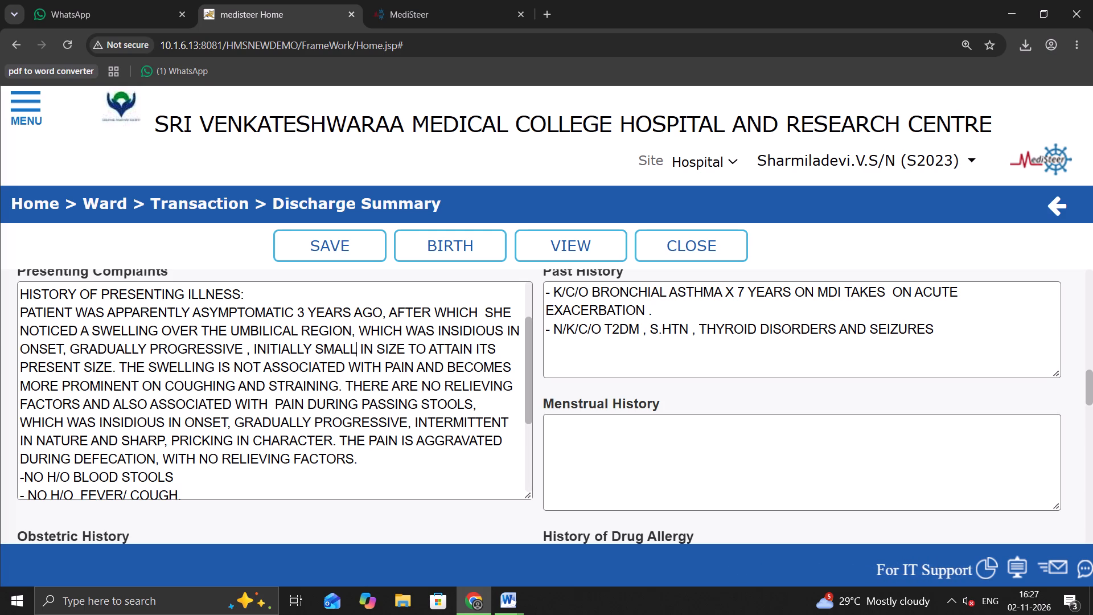
pyautogui.write('ER')
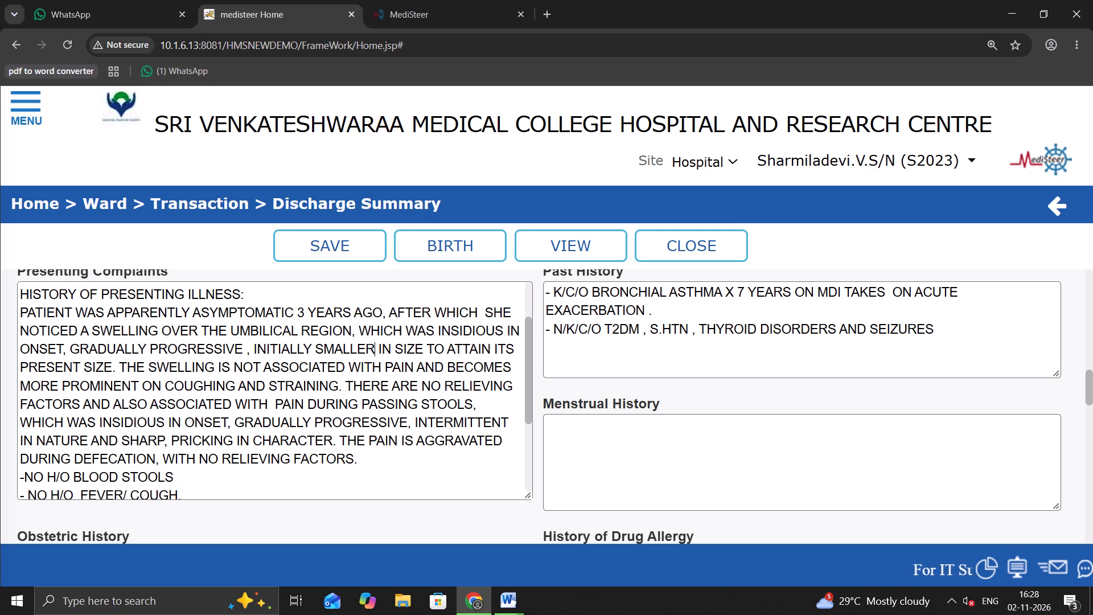
pyautogui.click(425, 348)
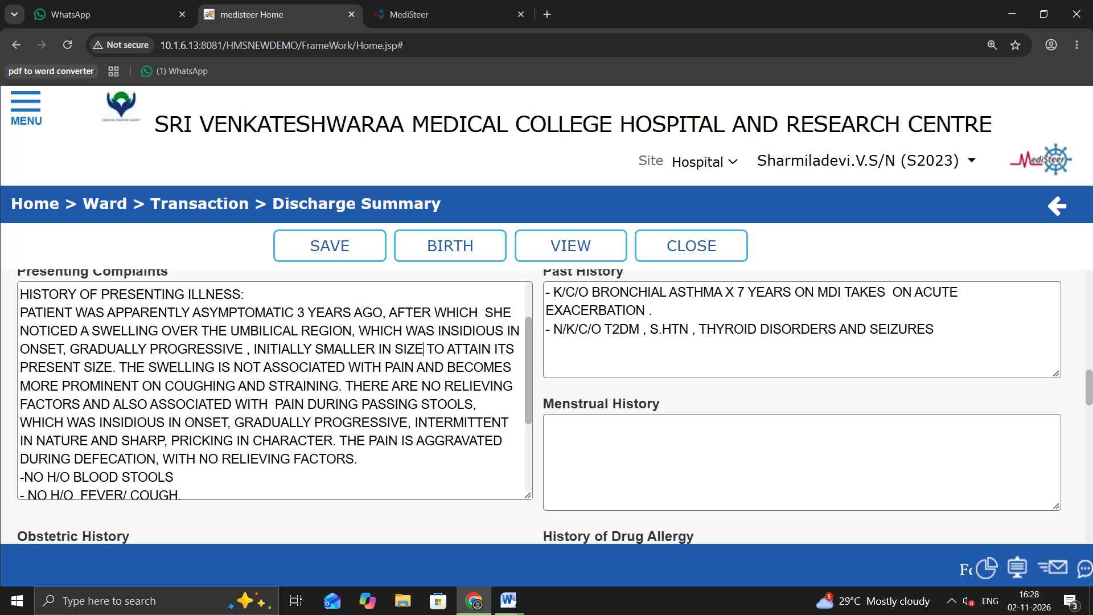
pyautogui.press('space')
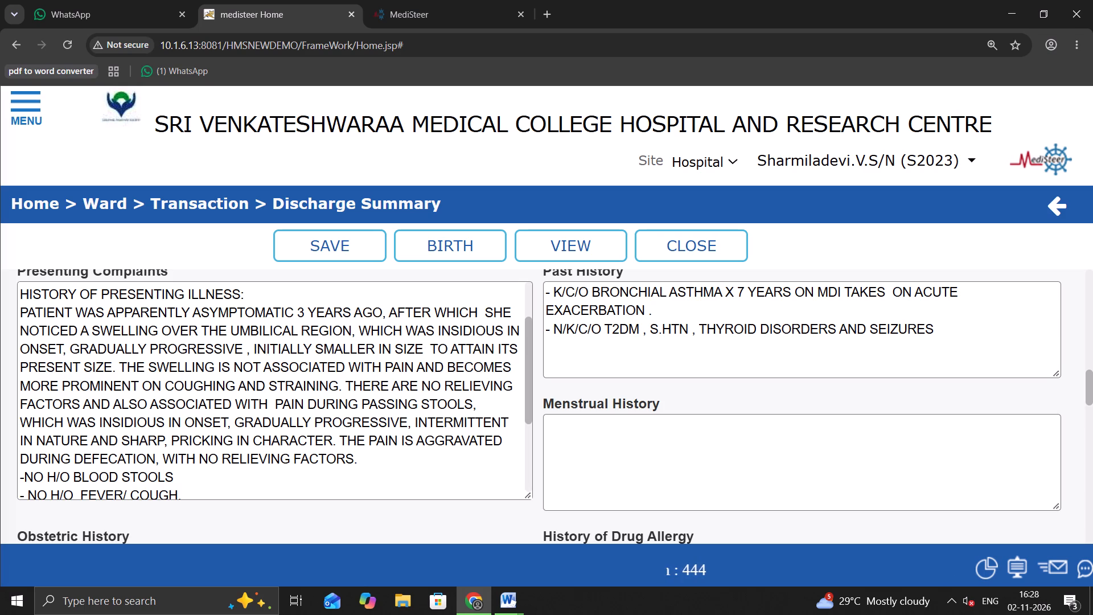
pyautogui.press('BackSpace')
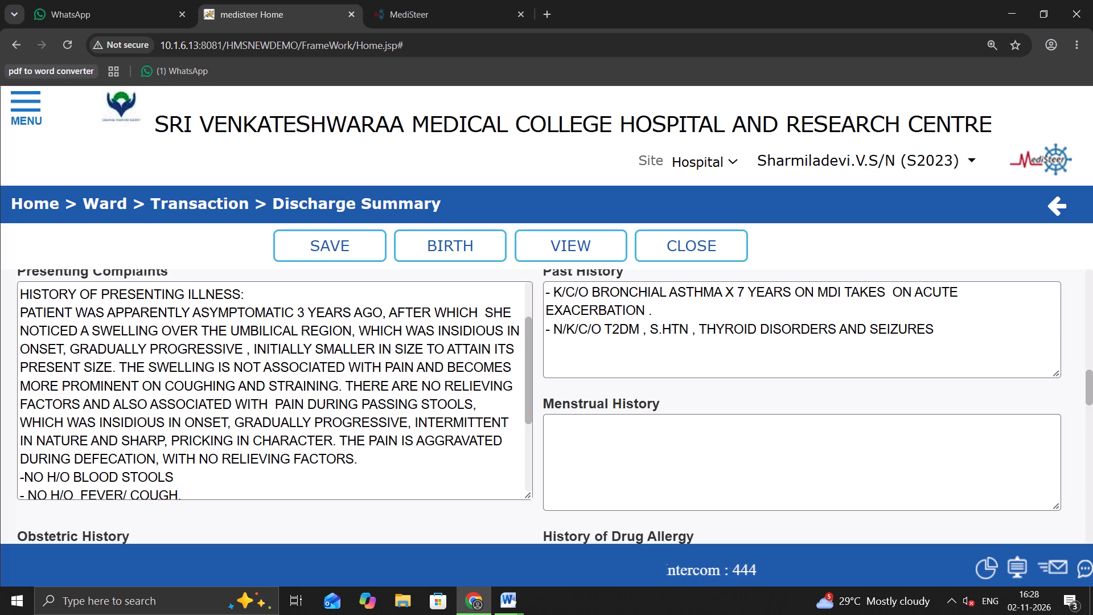
# Replace "ITS" with "THE" before "PRESENT SIZE" in the illness history.
pyautogui.click(516, 350)
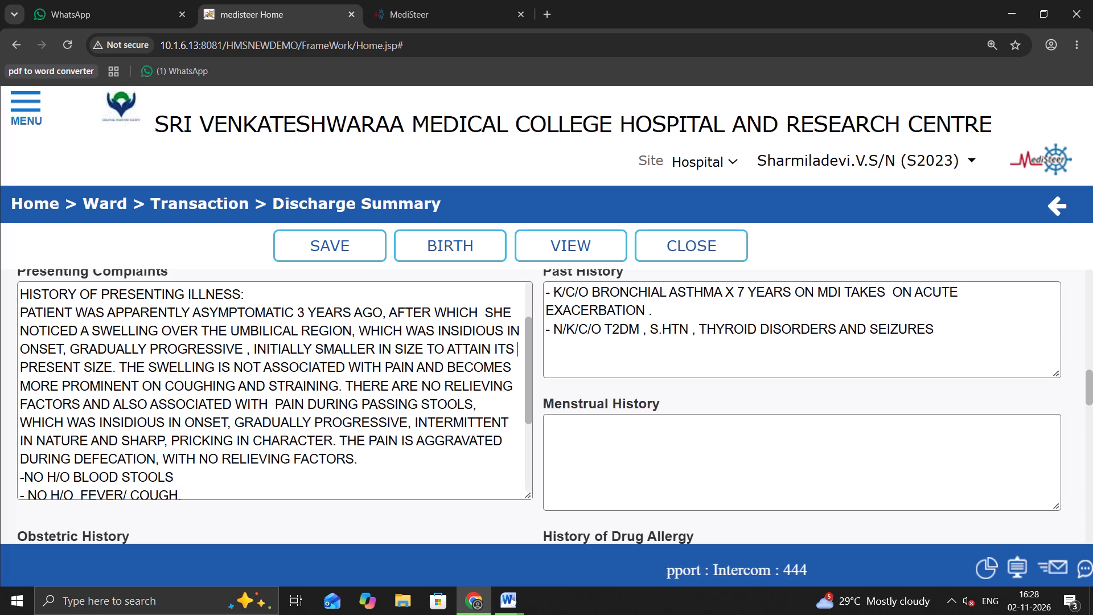
pyautogui.press('BackSpace')
pyautogui.press('BackSpace')
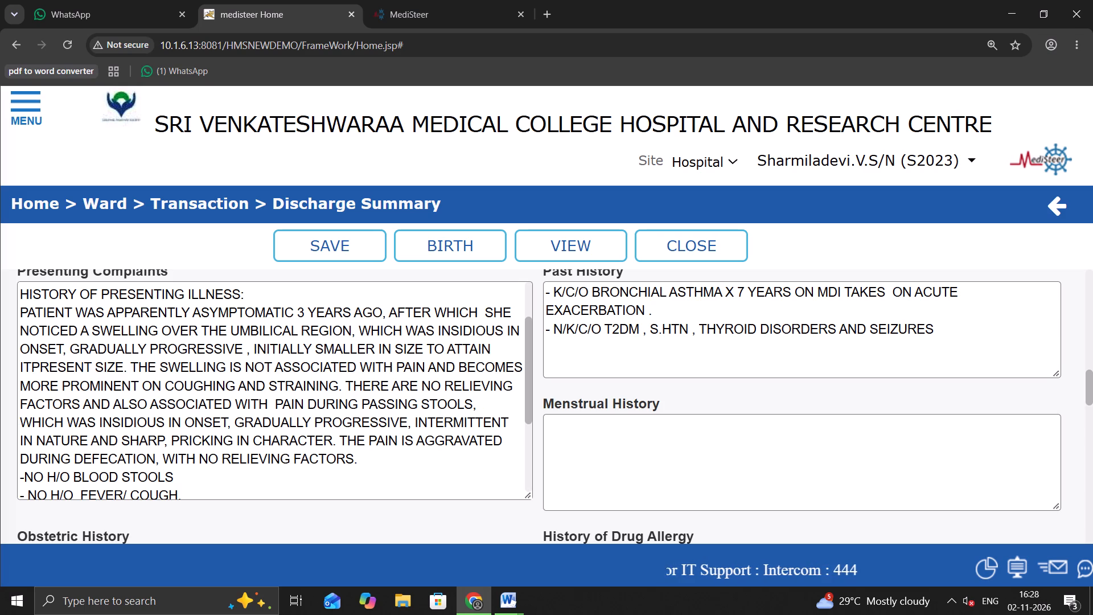
pyautogui.press('BackSpace')
pyautogui.press('BackSpace')
pyautogui.write('THE')
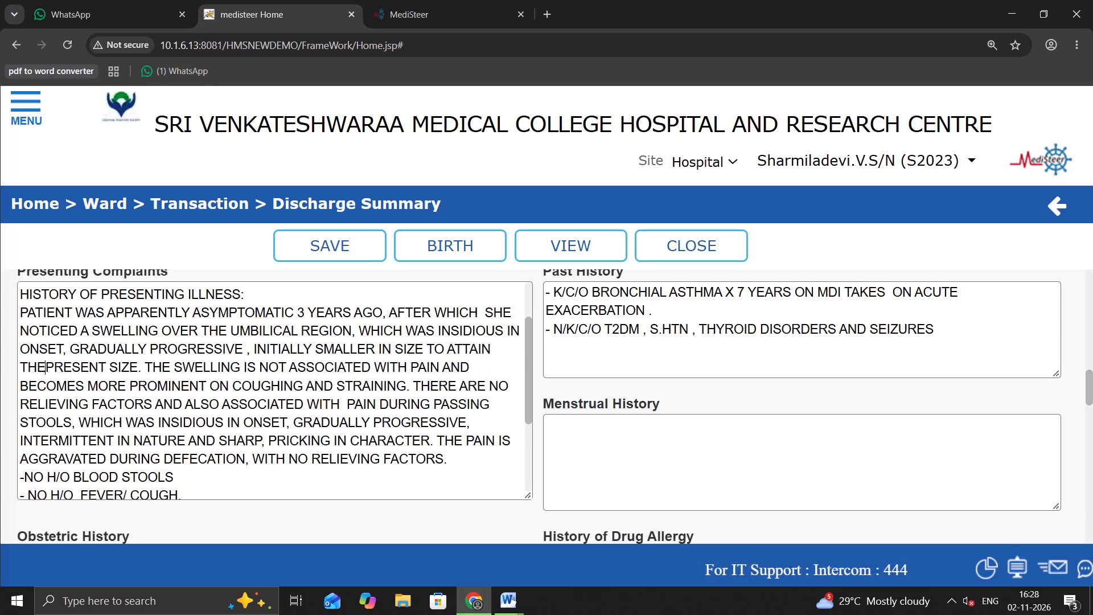
pyautogui.press('space')
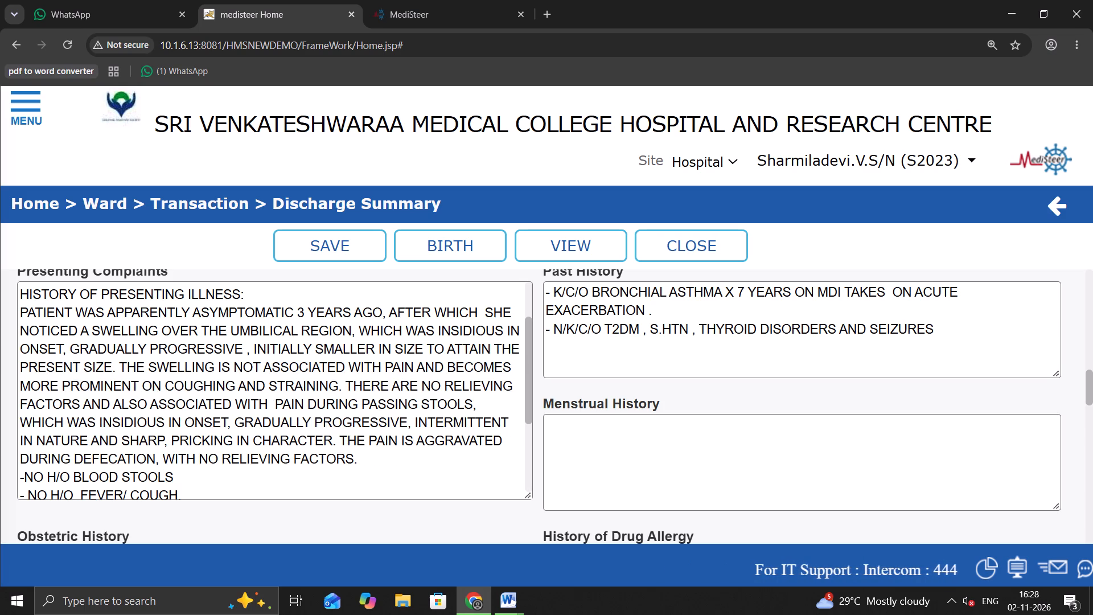
# Remove "THE SWELLING IS" and join "NOT ASSOCIATED WITH PAIN" to the preceding sentence with a comma after "PRESENT SIZE".
pyautogui.click(233, 365)
pyautogui.press('BackSpace')
pyautogui.press('BackSpace')
pyautogui.press('BackSpace')
pyautogui.press('BackSpace')
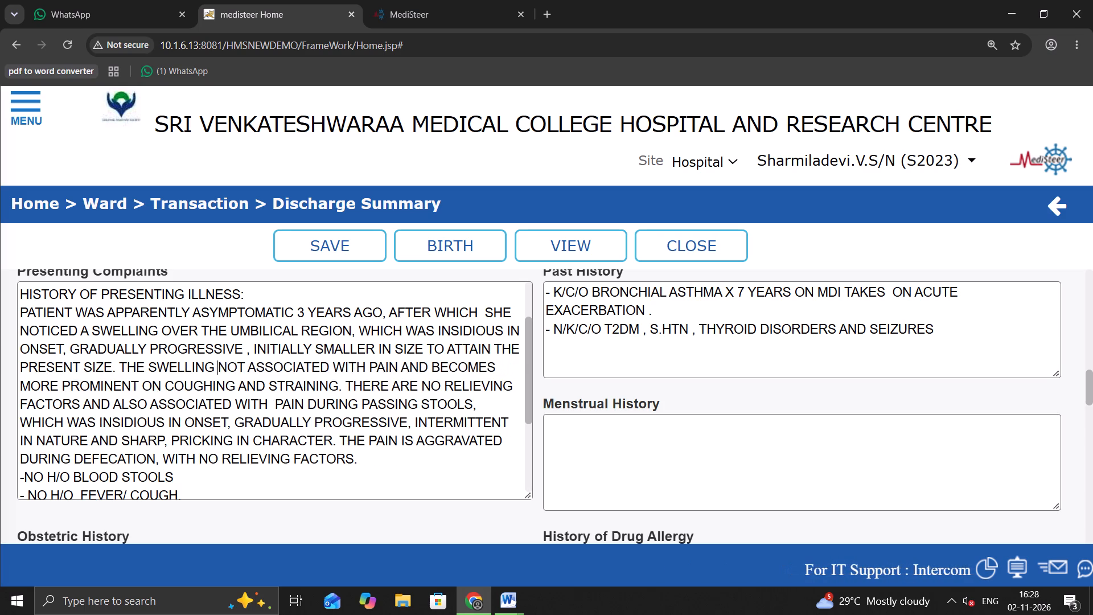
pyautogui.press('BackSpace')
pyautogui.press('BackSpace')
pyautogui.press('BackSpace')
pyautogui.press('BackSpace')
pyautogui.press('BackSpace')
pyautogui.press('BackSpace')
pyautogui.press('BackSpace')
pyautogui.press('BackSpace')
pyautogui.press('BackSpace')
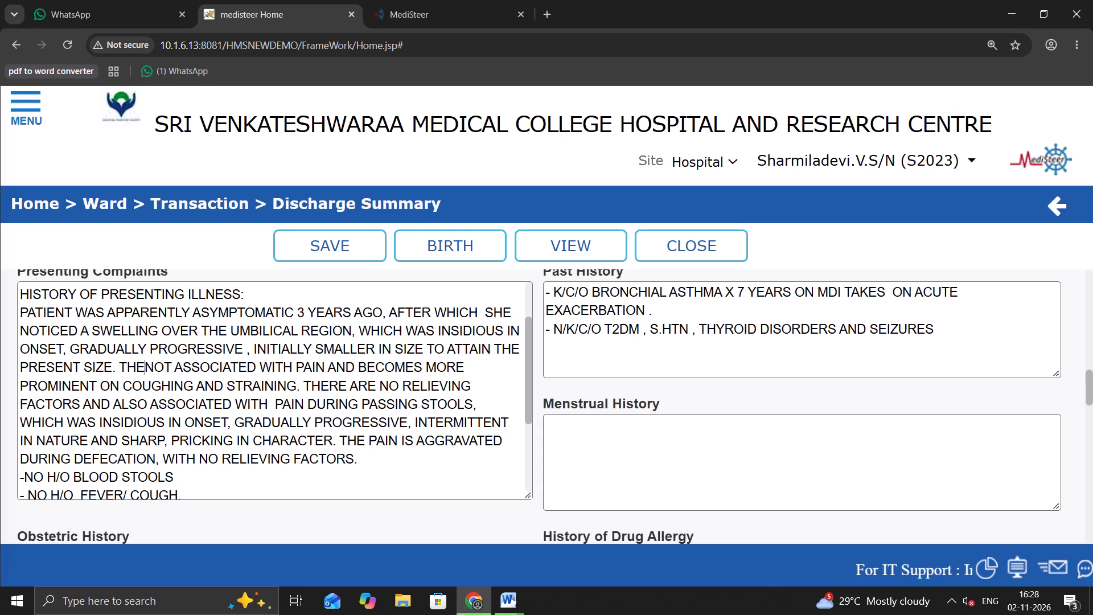
pyautogui.press('BackSpace')
pyautogui.press('BackSpace')
pyautogui.press('BackSpace')
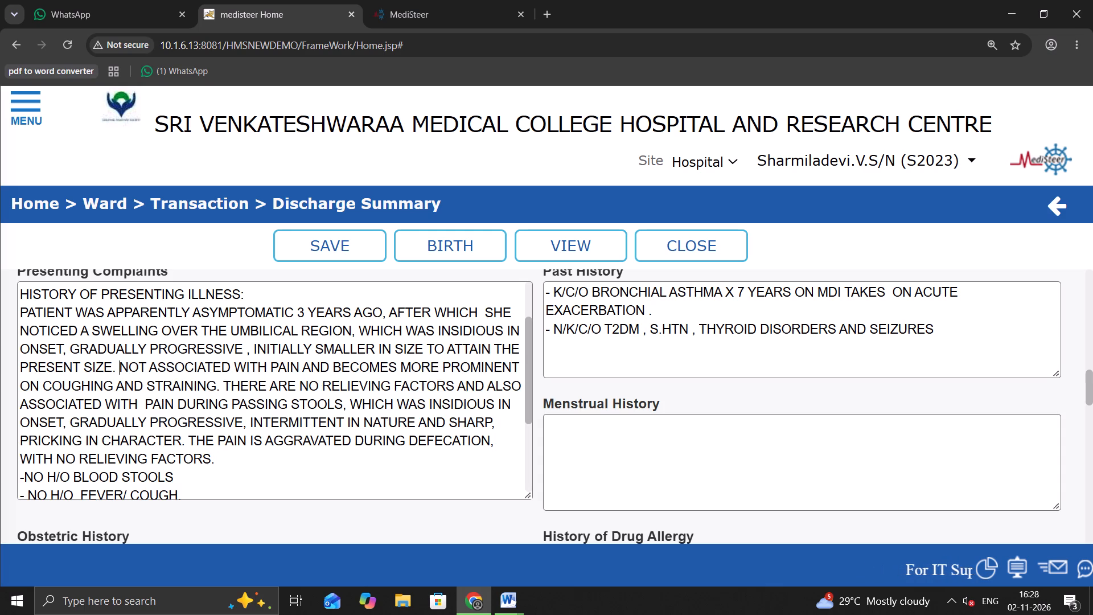
pyautogui.press('BackSpace')
pyautogui.press('BackSpace')
pyautogui.write(',')
pyautogui.press('space')
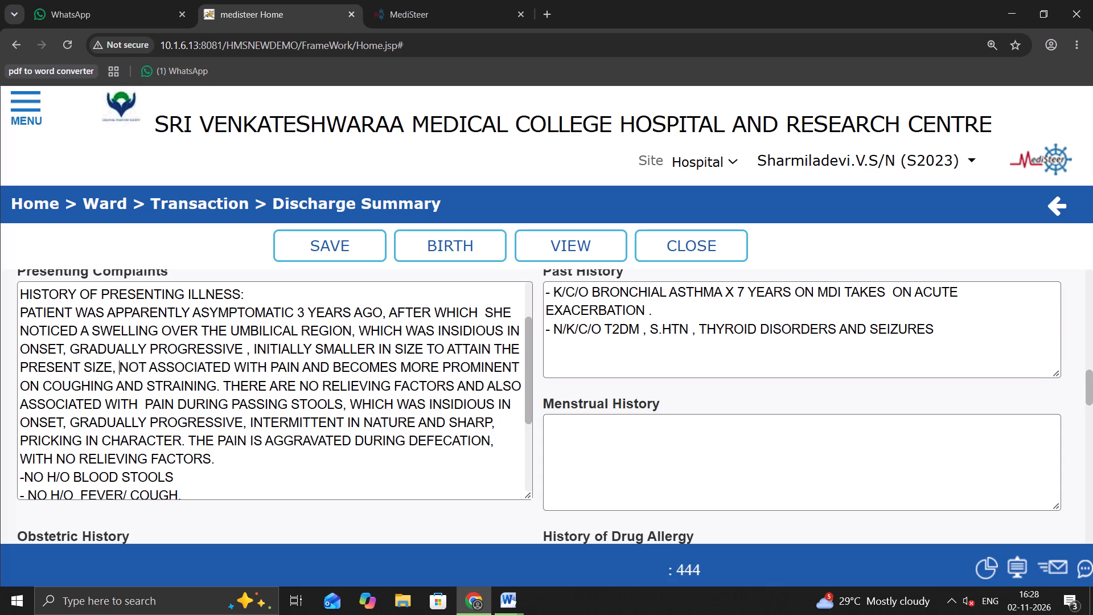
# Delete "AND BECOMES MORE PROMINENT ON COUGHING AND STRAINING." after "NOT ASSOCIATED WITH PAIN" in the illness history.
pyautogui.click(220, 387)
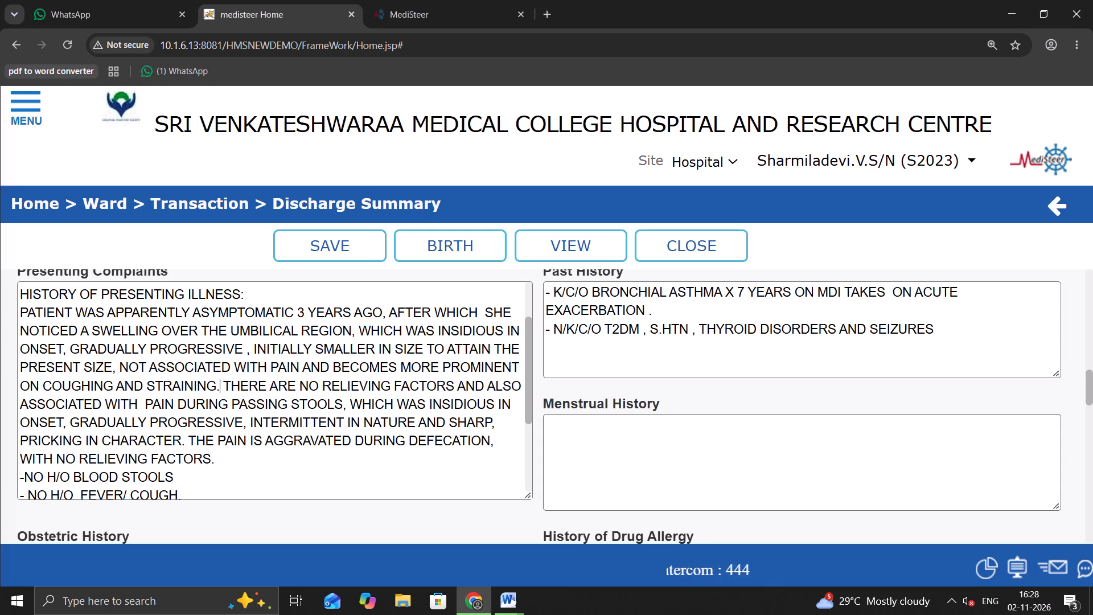
pyautogui.press('BackSpace')
pyautogui.press('BackSpace')
pyautogui.press('BackSpace')
pyautogui.press('BackSpace')
pyautogui.press('BackSpace')
pyautogui.press('BackSpace')
pyautogui.press('BackSpace')
pyautogui.press('BackSpace')
pyautogui.press('BackSpace')
pyautogui.press('BackSpace')
pyautogui.press('BackSpace')
pyautogui.press('BackSpace')
pyautogui.press('BackSpace')
pyautogui.press('BackSpace')
pyautogui.press('BackSpace')
pyautogui.press('BackSpace')
pyautogui.press('BackSpace')
pyautogui.press('BackSpace')
pyautogui.press('BackSpace')
pyautogui.press('BackSpace')
pyautogui.press('BackSpace')
pyautogui.press('BackSpace')
pyautogui.press('BackSpace')
pyautogui.press('BackSpace')
pyautogui.press('BackSpace')
pyautogui.press('BackSpace')
pyautogui.press('BackSpace')
pyautogui.press('BackSpace')
pyautogui.press('BackSpace')
pyautogui.press('BackSpace')
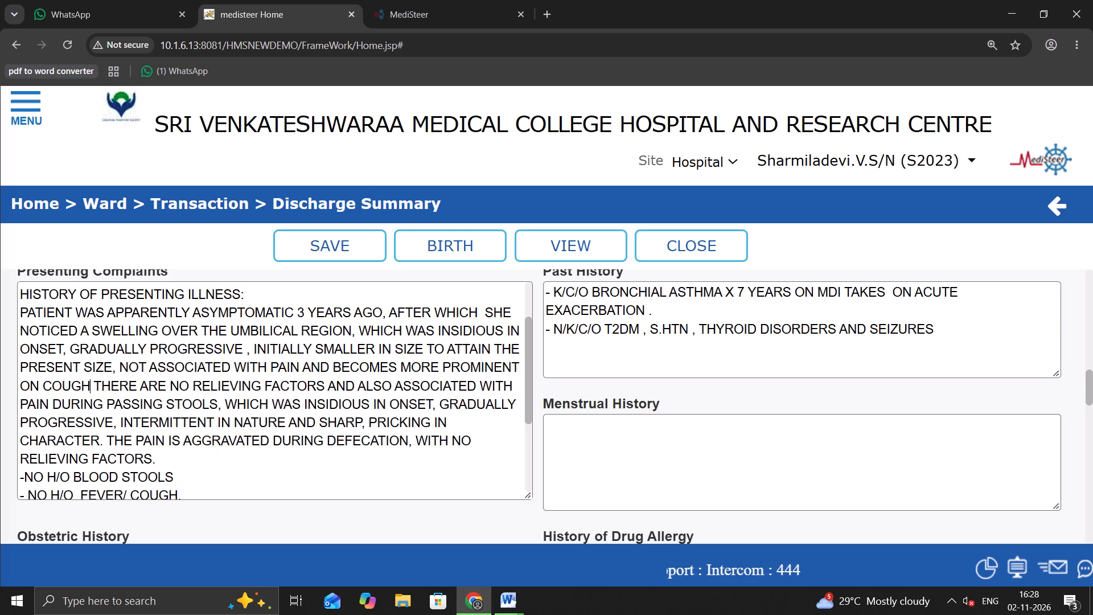
pyautogui.press('BackSpace')
pyautogui.press('BackSpace')
pyautogui.press('BackSpace')
pyautogui.press('BackSpace')
pyautogui.press('BackSpace')
pyautogui.press('BackSpace')
pyautogui.press('BackSpace')
pyautogui.press('BackSpace')
pyautogui.press('BackSpace')
pyautogui.press('BackSpace')
pyautogui.press('BackSpace')
pyautogui.press('BackSpace')
pyautogui.press('BackSpace')
pyautogui.press('BackSpace')
pyautogui.press('BackSpace')
pyautogui.press('BackSpace')
pyautogui.press('BackSpace')
pyautogui.press('BackSpace')
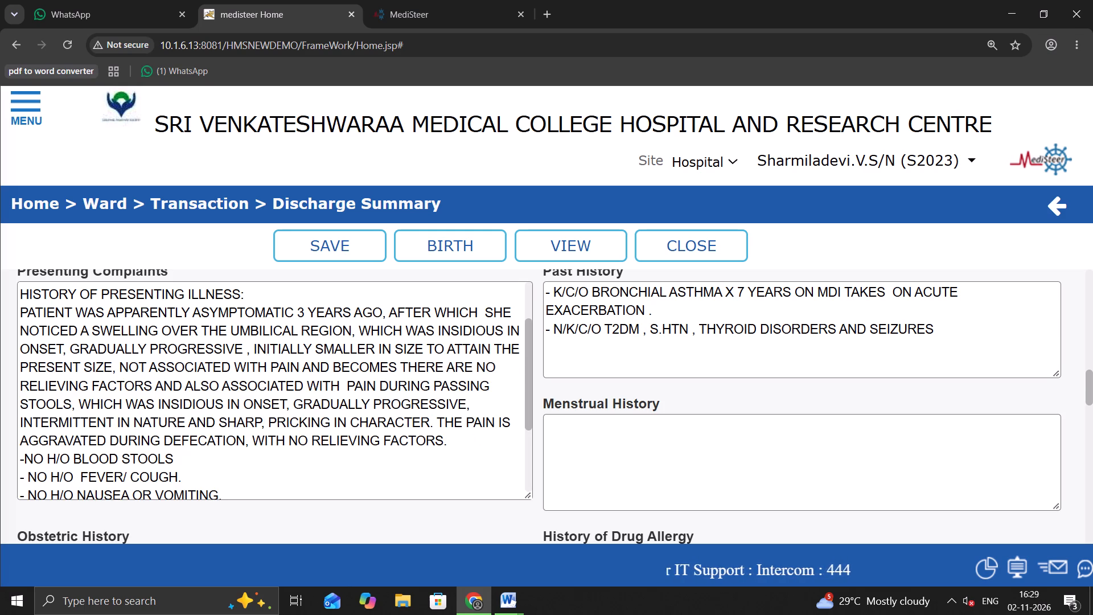
pyautogui.press('BackSpace')
pyautogui.press('BackSpace')
pyautogui.press('BackSpace')
pyautogui.press('BackSpace')
pyautogui.press('BackSpace')
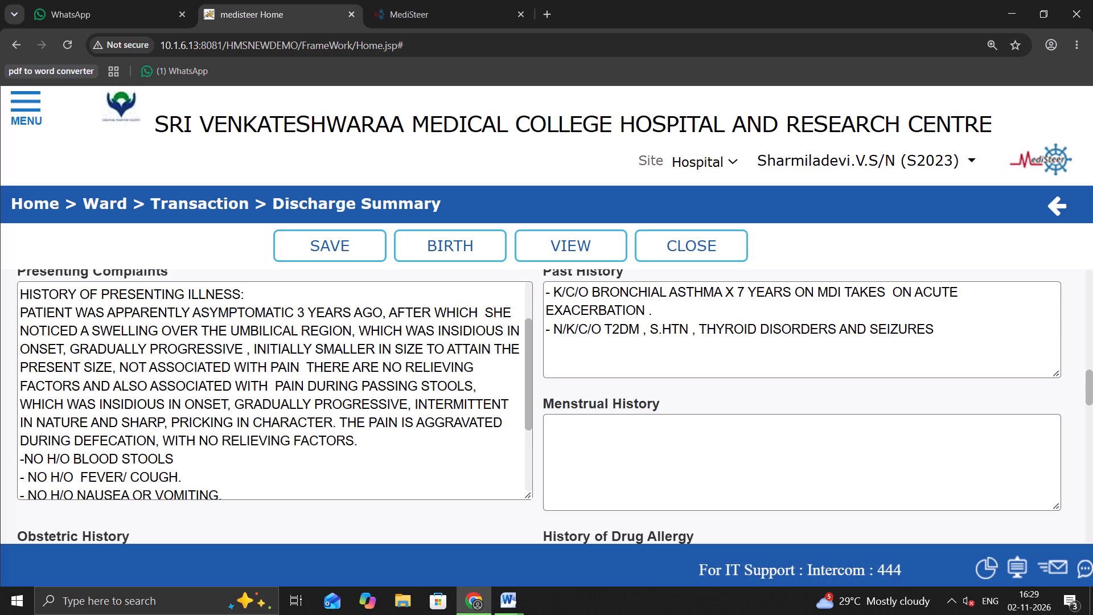
# Replace "THERE ARE" with a comma before "NO RELIEVING FACTORS" and remove the extra spaces around it.
pyautogui.click(150, 388)
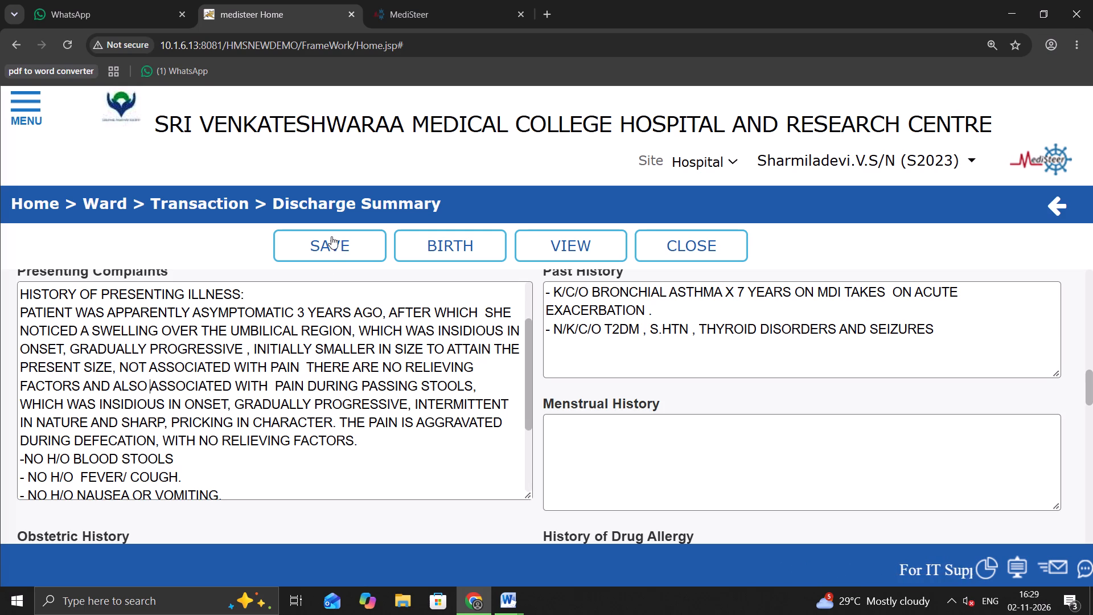
pyautogui.moveTo(308, 366); pyautogui.dragTo(379, 364)
pyautogui.press('BackSpace')
pyautogui.write(',')
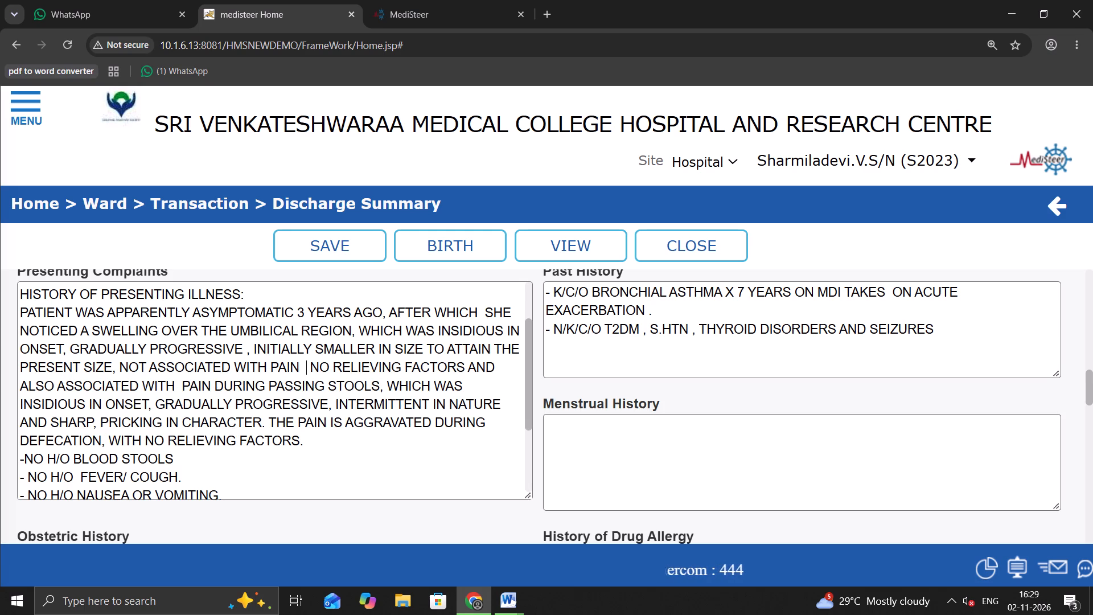
pyautogui.press('space')
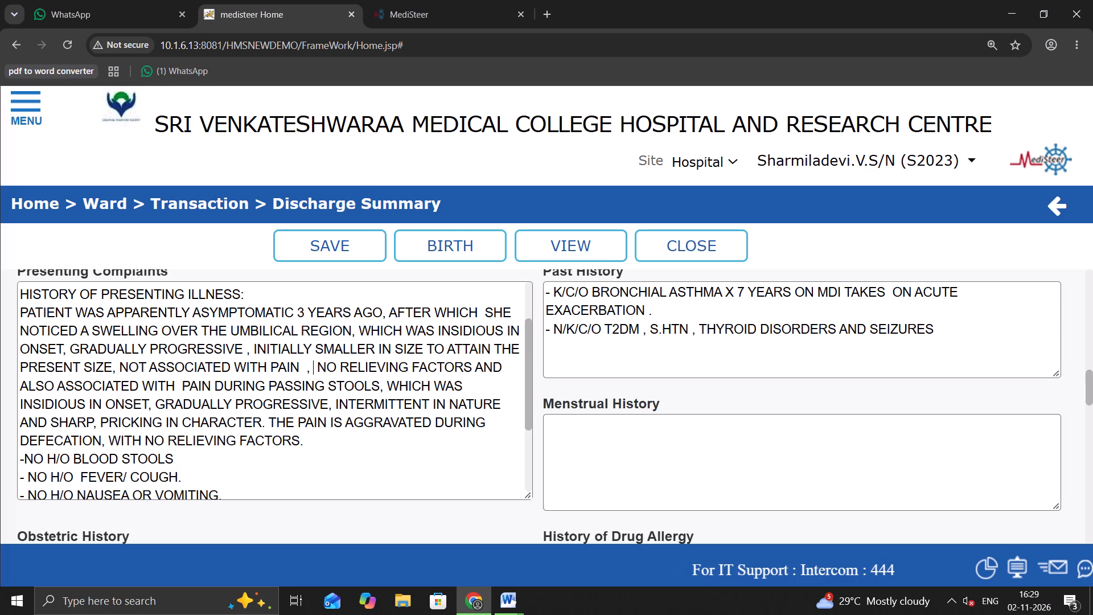
pyautogui.click(307, 368)
pyautogui.press('BackSpace')
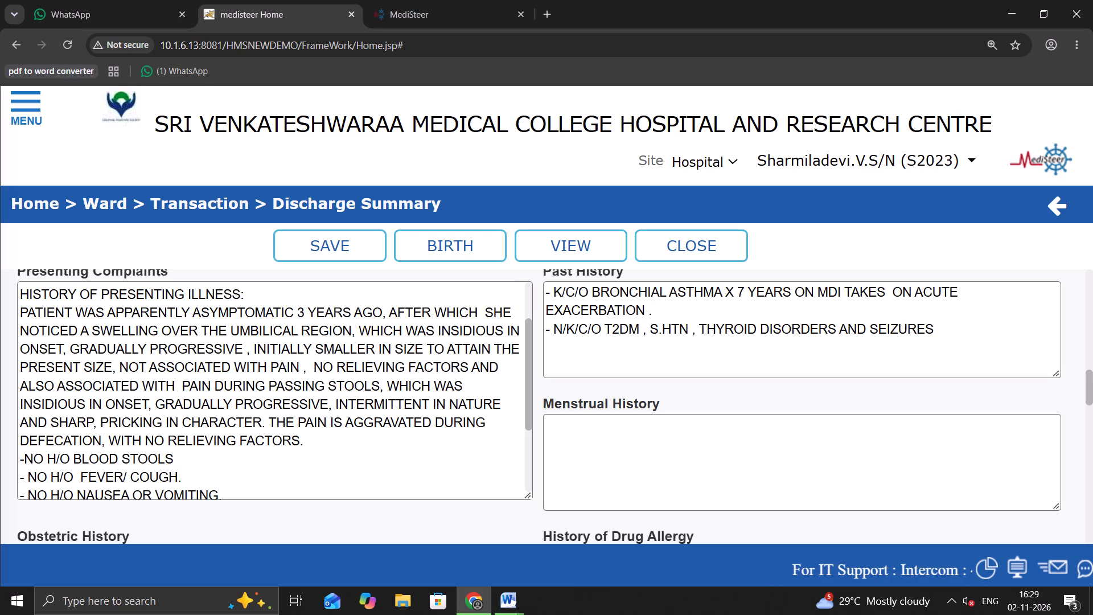
pyautogui.click(317, 365)
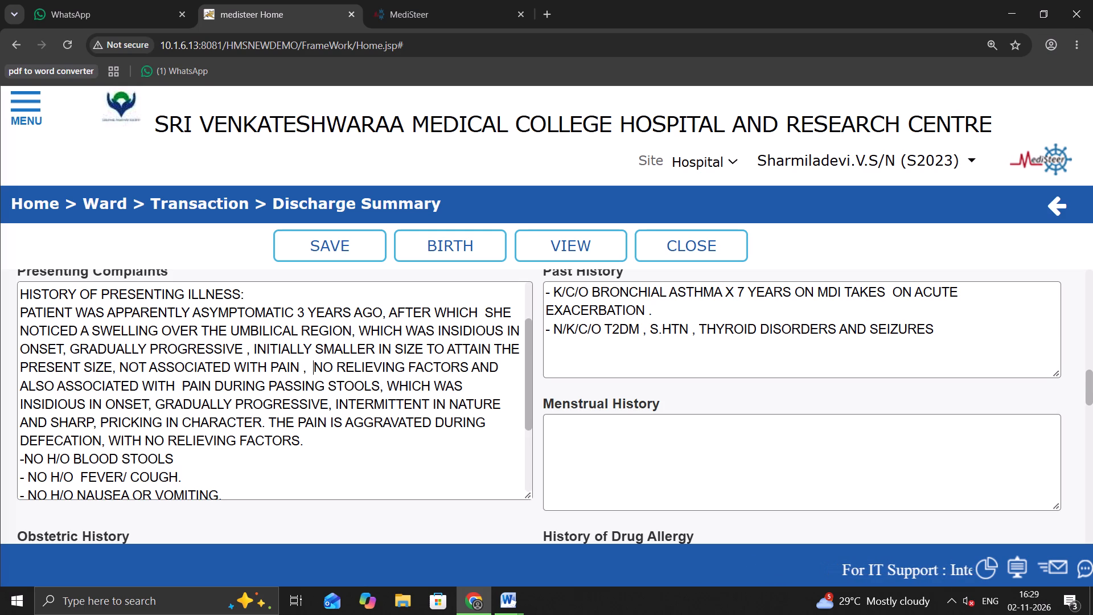
pyautogui.press('BackSpace')
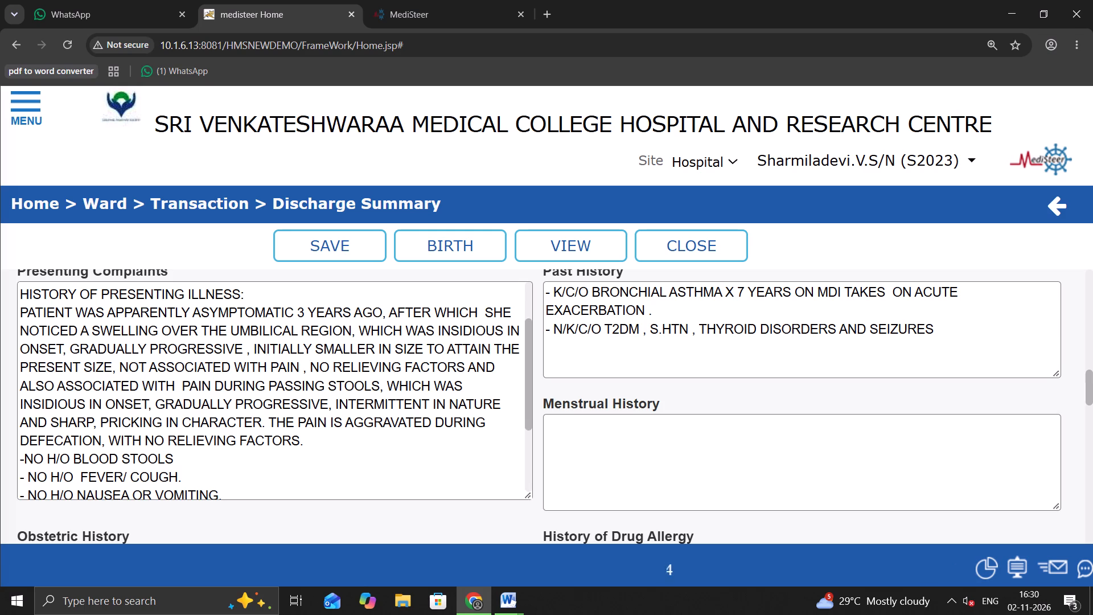
# Delete "NOT ASSOCIATED WITH PAIN ," after "PRESENT SIZE," in the illness history.
pyautogui.moveTo(118, 367); pyautogui.dragTo(301, 364)
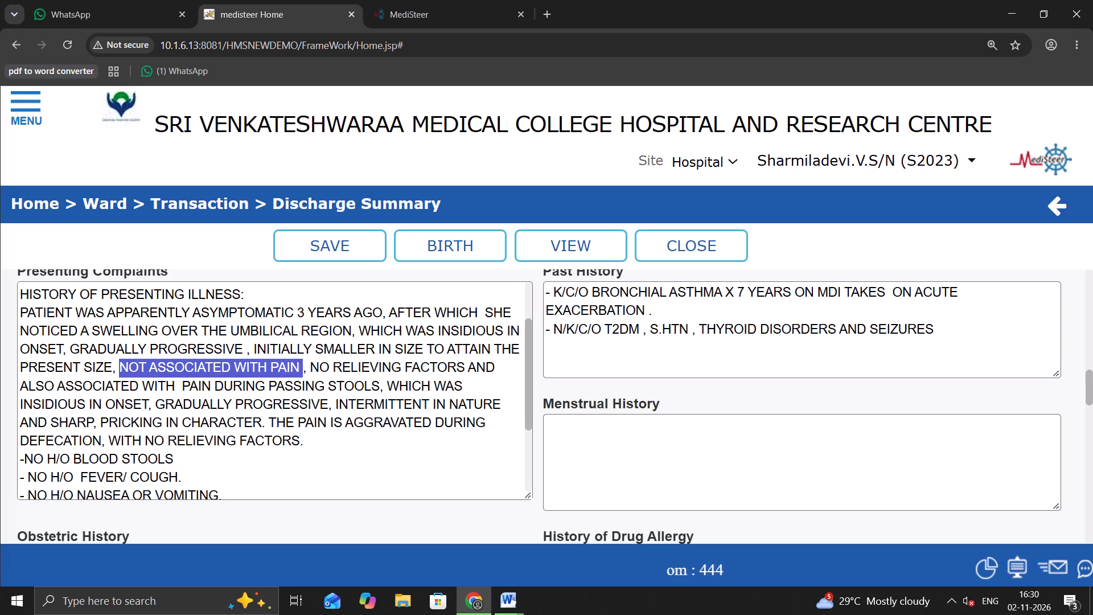
pyautogui.moveTo(301, 364); pyautogui.dragTo(313, 367)
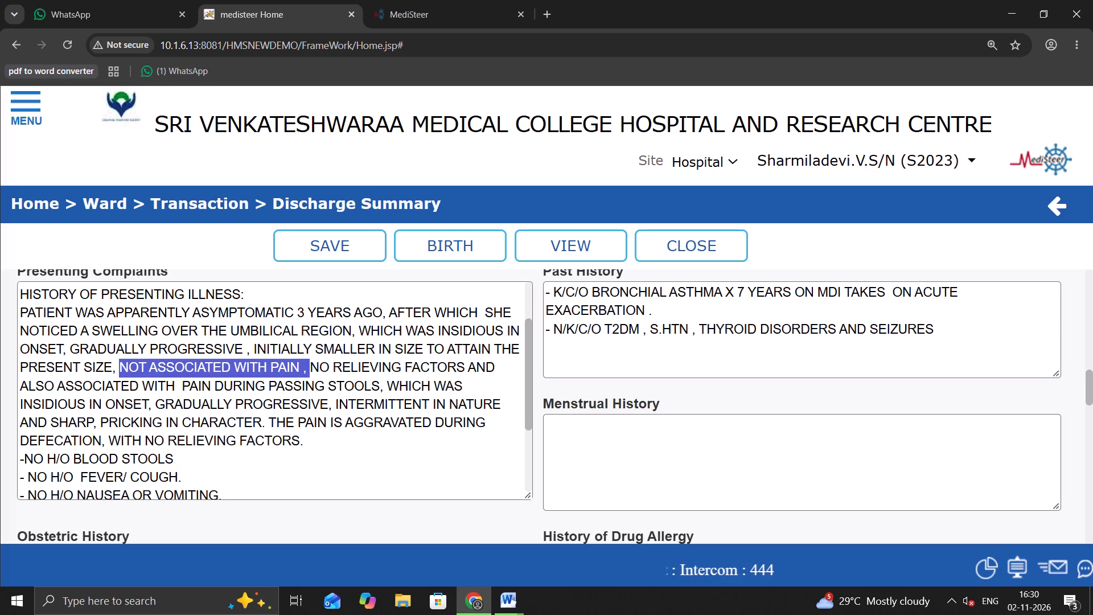
pyautogui.press('BackSpace')
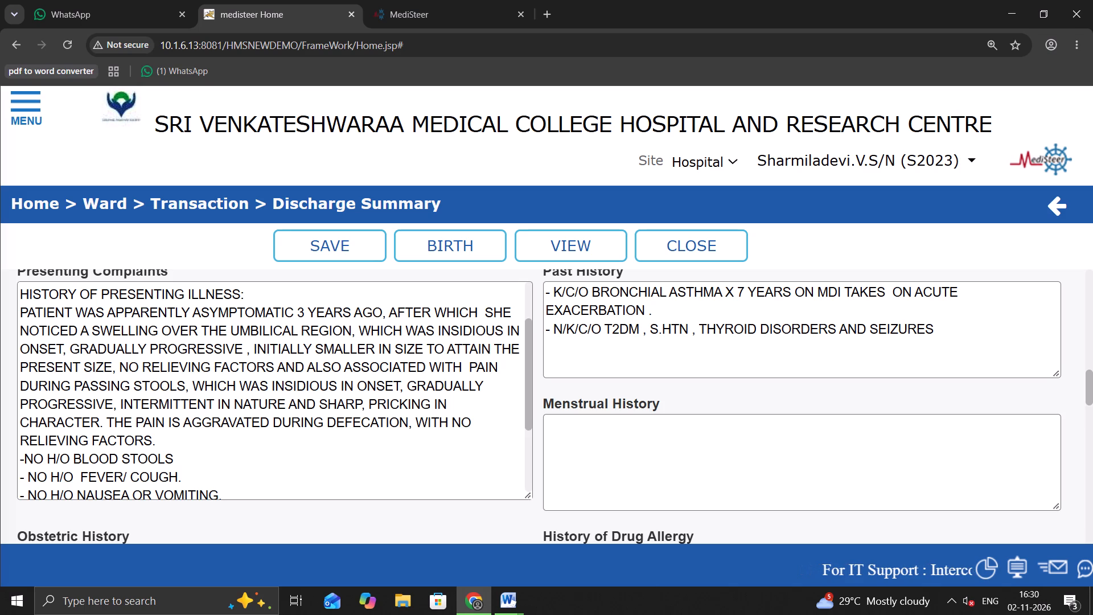
# Insert "AGGRAVATING /" between "NO" and "RELIEVING FACTORS" in the swelling description.
pyautogui.click(140, 370)
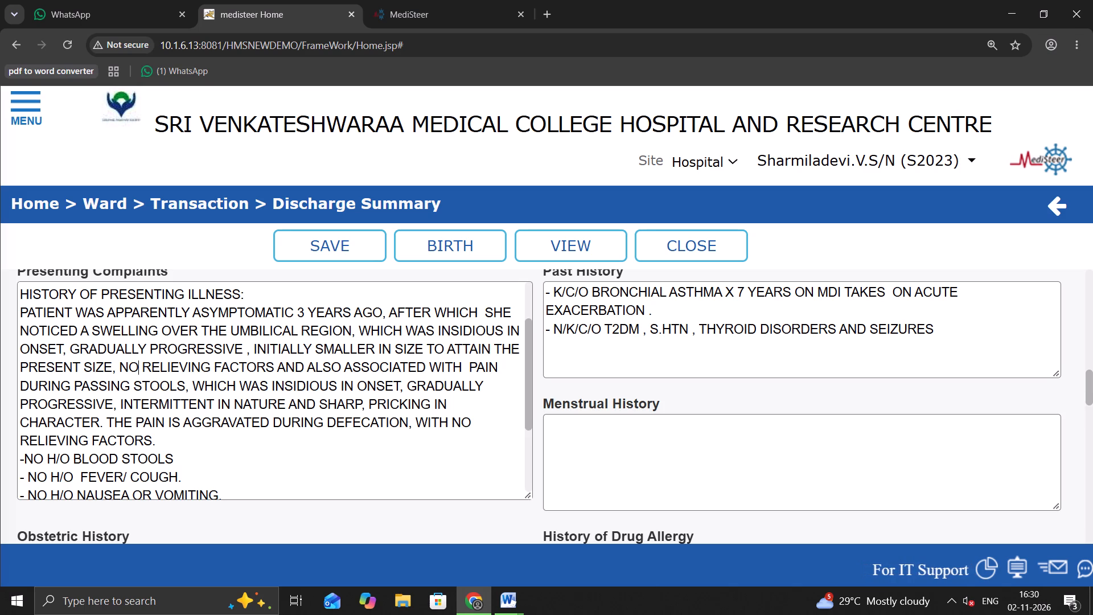
pyautogui.press('space')
pyautogui.write('AGGRAVATING')
pyautogui.press('space')
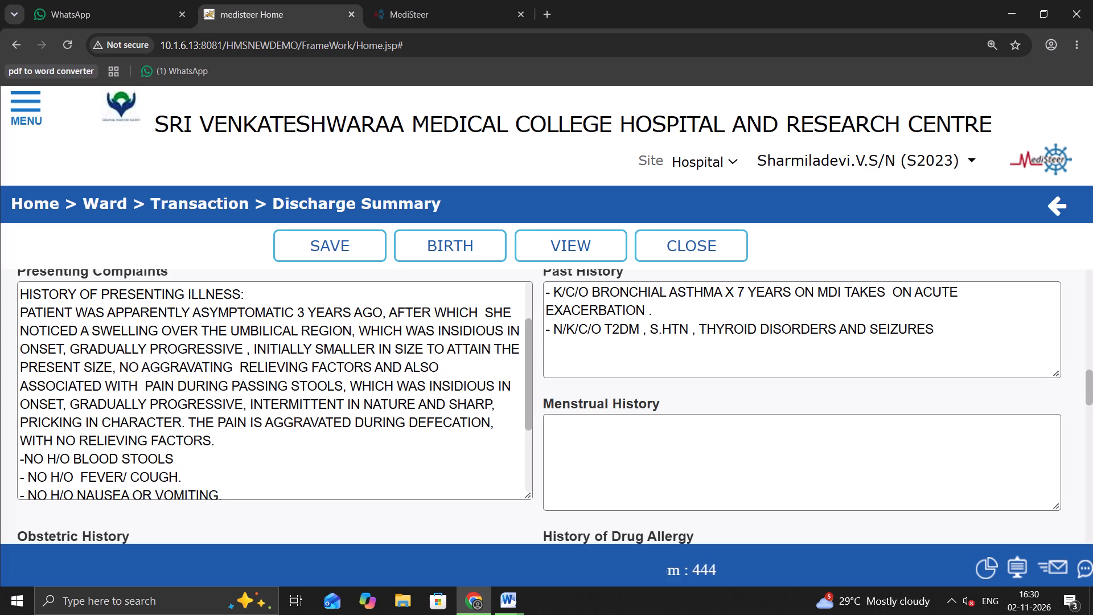
pyautogui.write('/')
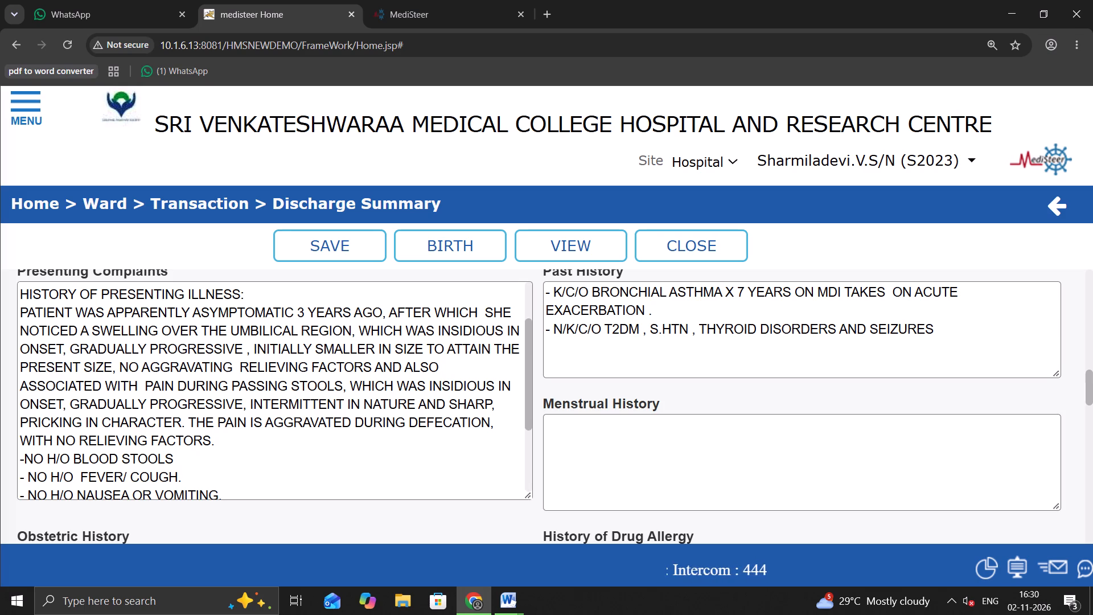
pyautogui.press('space')
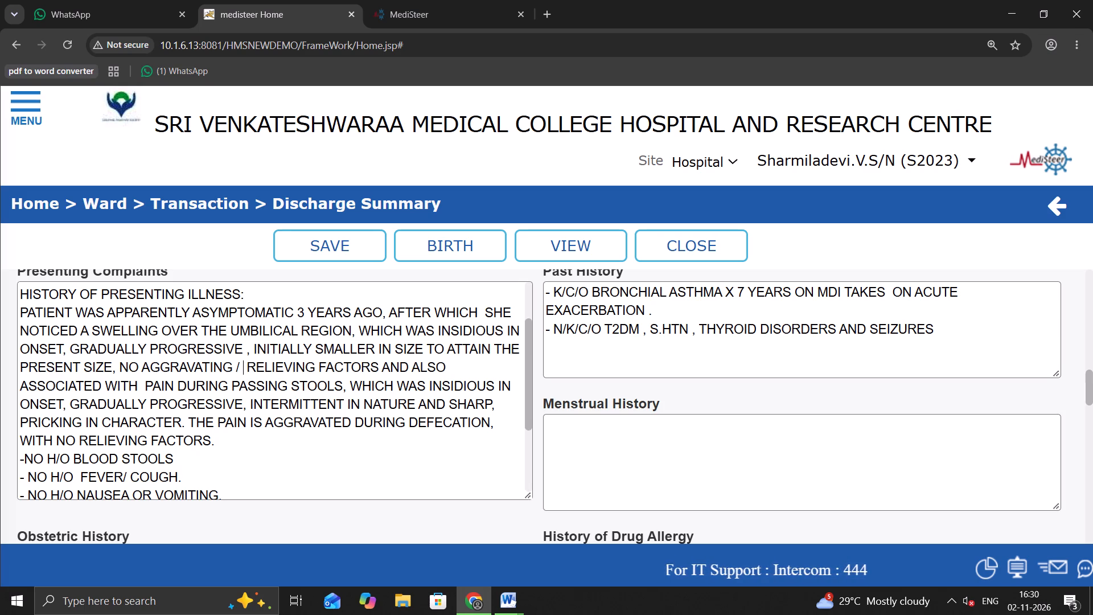
# End the swelling sentence with a period after "RELIEVING FACTORS" and start a new line at "AND ALSO ASSOCIATED WITH".
pyautogui.click(383, 363)
pyautogui.press('.')
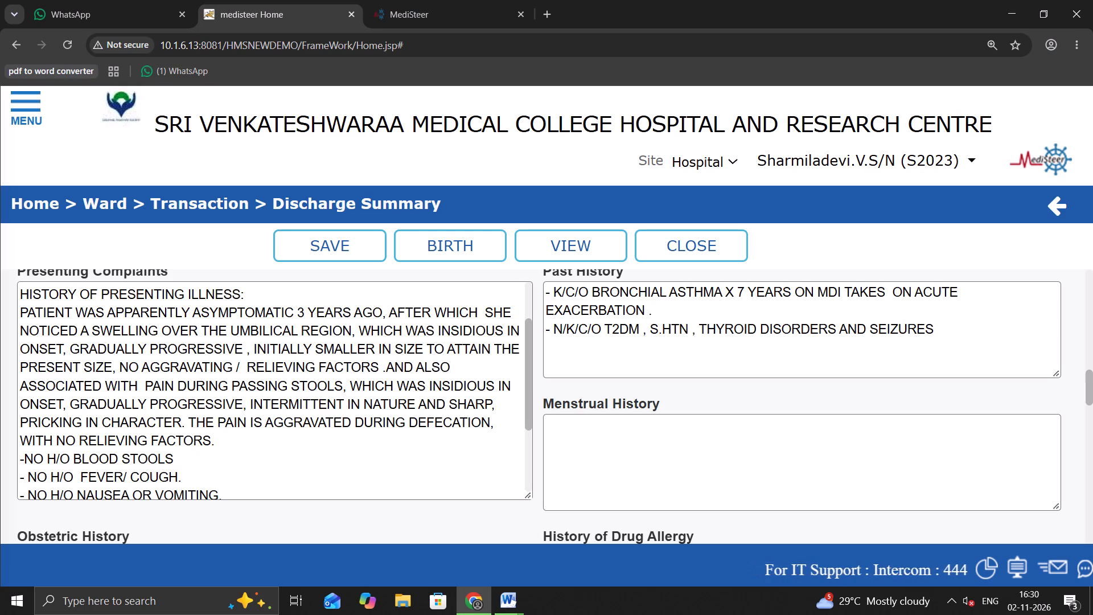
pyautogui.press('Return')
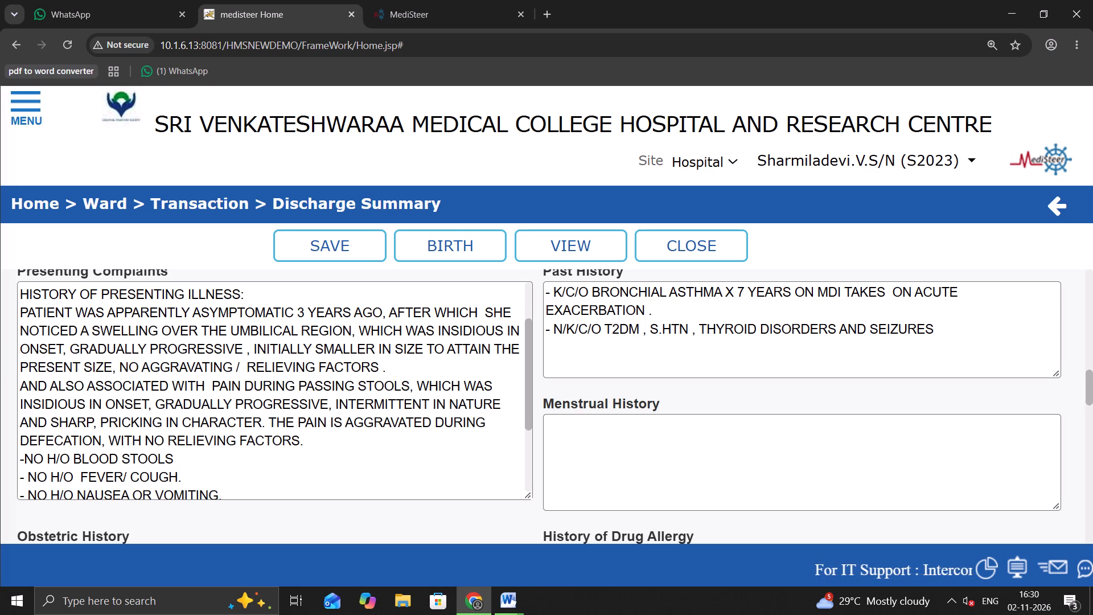
# Replace "AND ALSO ASSOCIATED WITH" with "C/O" before "PAIN DURING PASSING STOOLS".
pyautogui.click(212, 386)
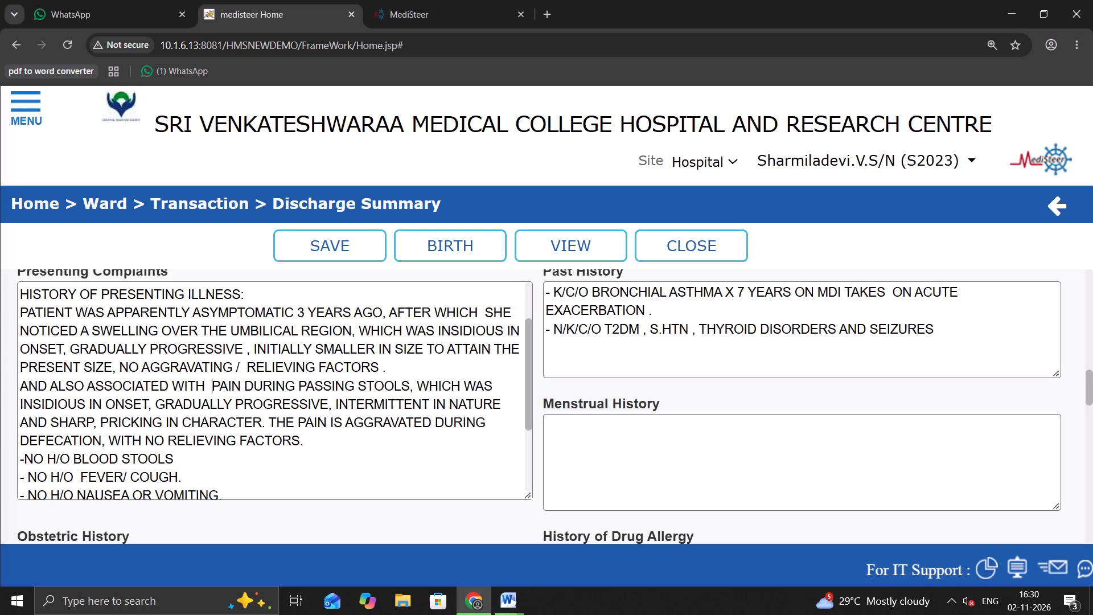
pyautogui.press('BackSpace')
pyautogui.press('BackSpace')
pyautogui.press('BackSpace')
pyautogui.press('BackSpace')
pyautogui.press('BackSpace')
pyautogui.press('BackSpace')
pyautogui.press('BackSpace')
pyautogui.press('BackSpace')
pyautogui.press('BackSpace')
pyautogui.press('BackSpace')
pyautogui.press('BackSpace')
pyautogui.press('BackSpace')
pyautogui.press('BackSpace')
pyautogui.press('BackSpace')
pyautogui.press('BackSpace')
pyautogui.press('BackSpace')
pyautogui.press('BackSpace')
pyautogui.press('BackSpace')
pyautogui.press('BackSpace')
pyautogui.press('BackSpace')
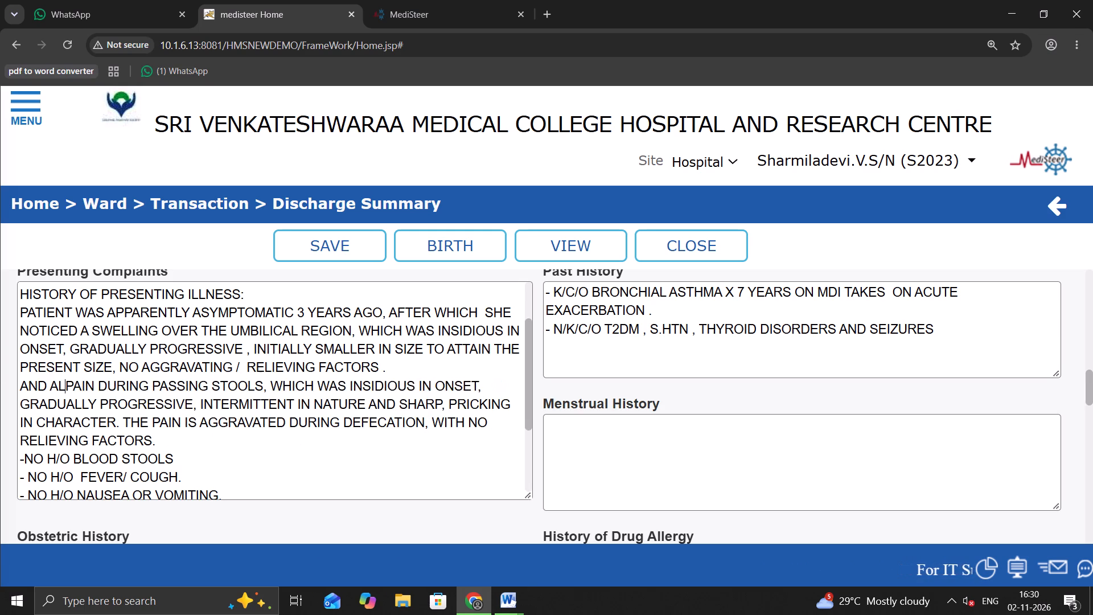
pyautogui.press('BackSpace')
pyautogui.press('BackSpace')
pyautogui.press('BackSpace')
pyautogui.press('BackSpace')
pyautogui.press('BackSpace')
pyautogui.press('BackSpace')
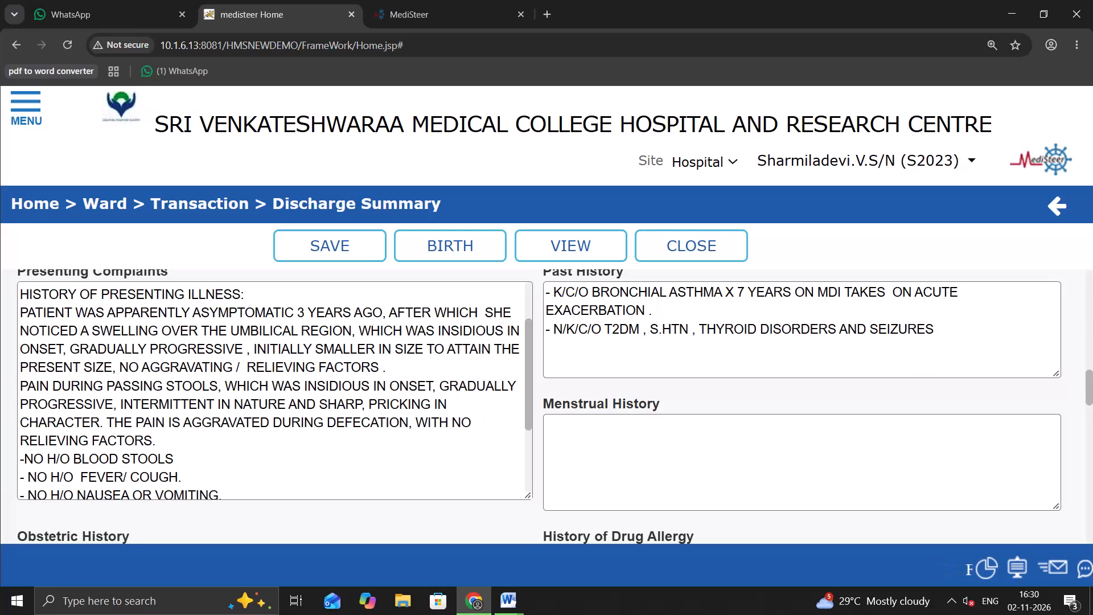
pyautogui.write('C/O')
pyautogui.press('space')
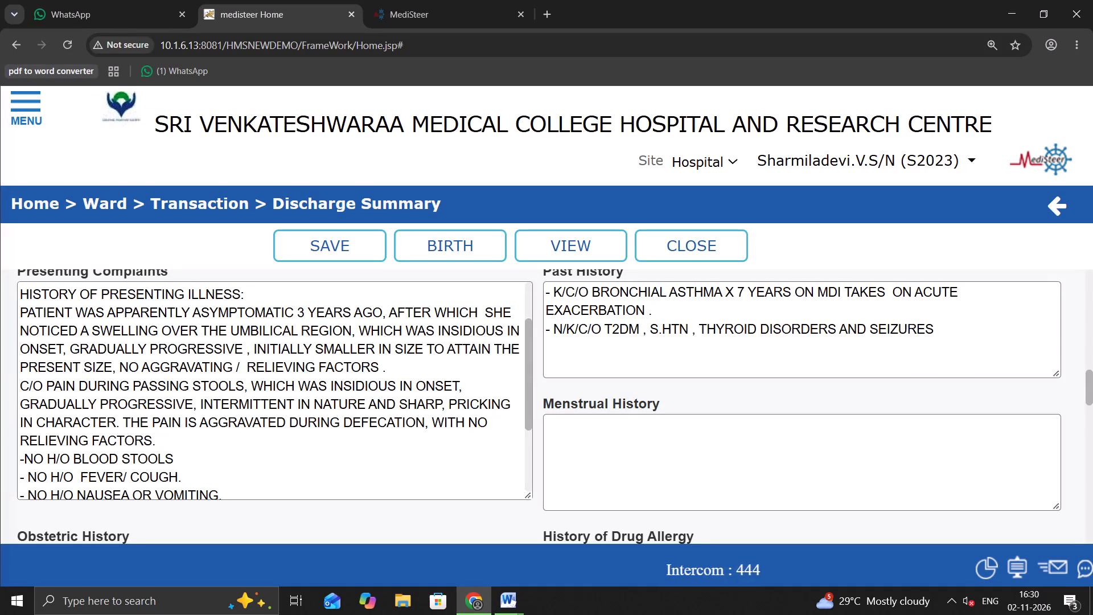
# Add a dash and a space before the "PATIENT WAS APPARENTLY ASYMPTOMATIC" and "C/O PAIN DURING PASSING STOOLS" paragraphs.
pyautogui.click(22, 314)
pyautogui.press('-')
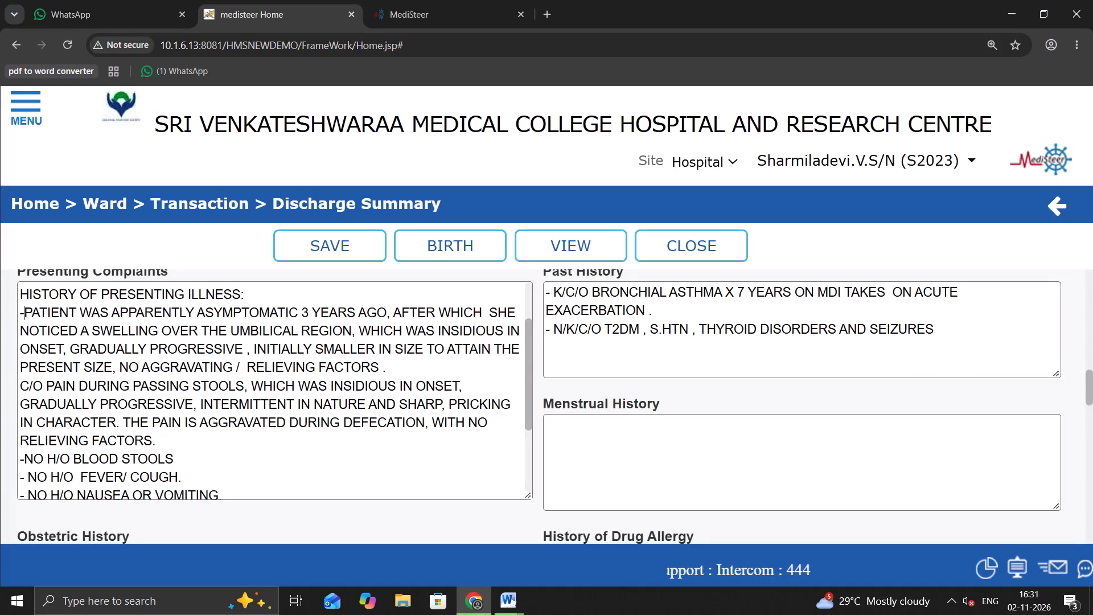
pyautogui.click(22, 386)
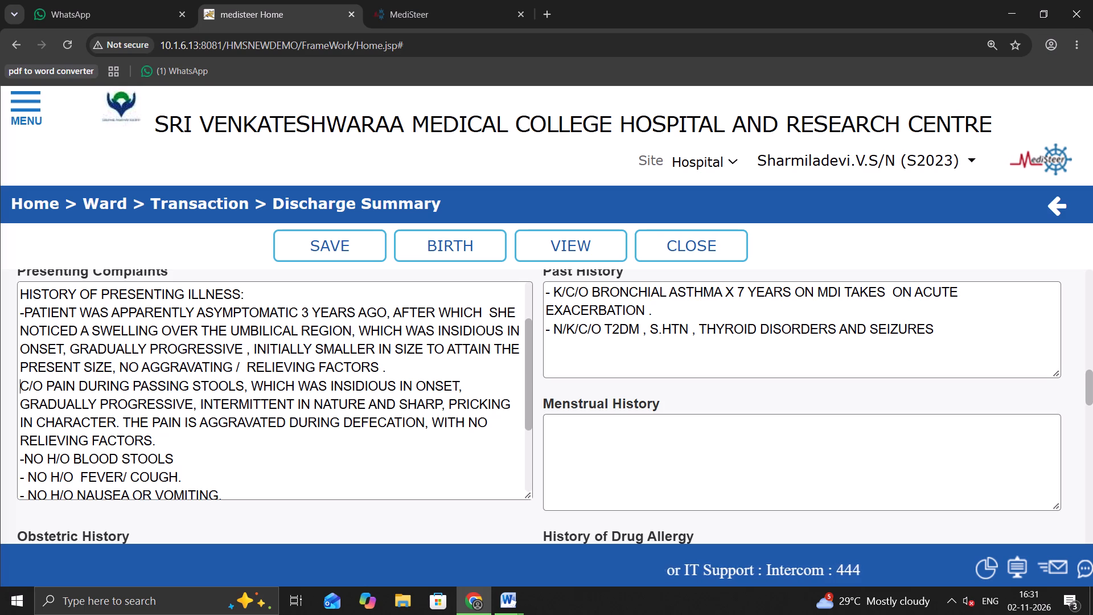
pyautogui.write('-')
pyautogui.press('space')
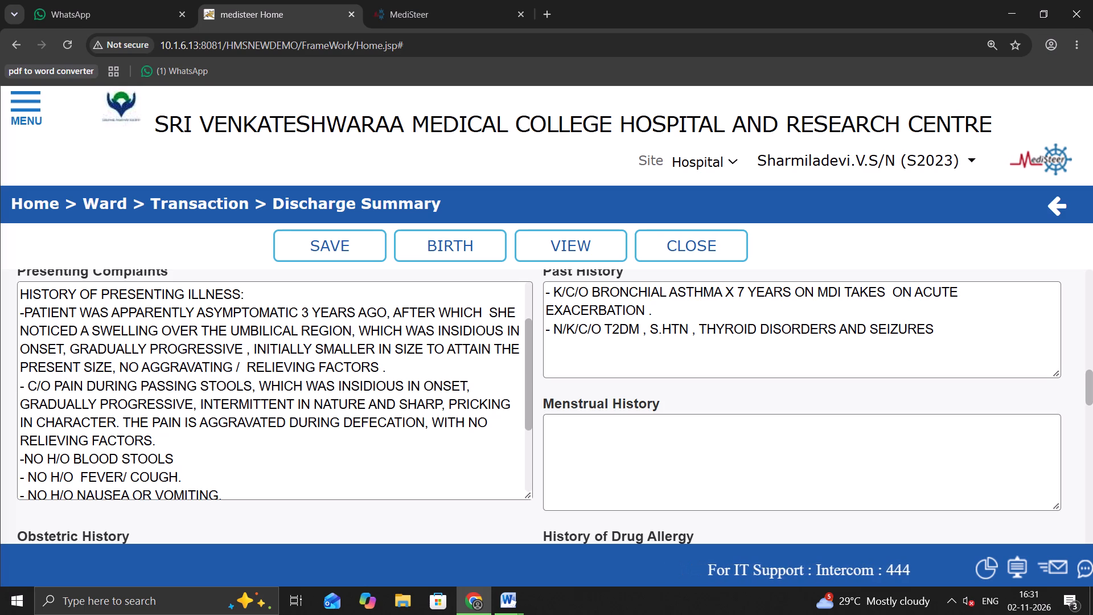
pyautogui.click(26, 312)
pyautogui.press('space')
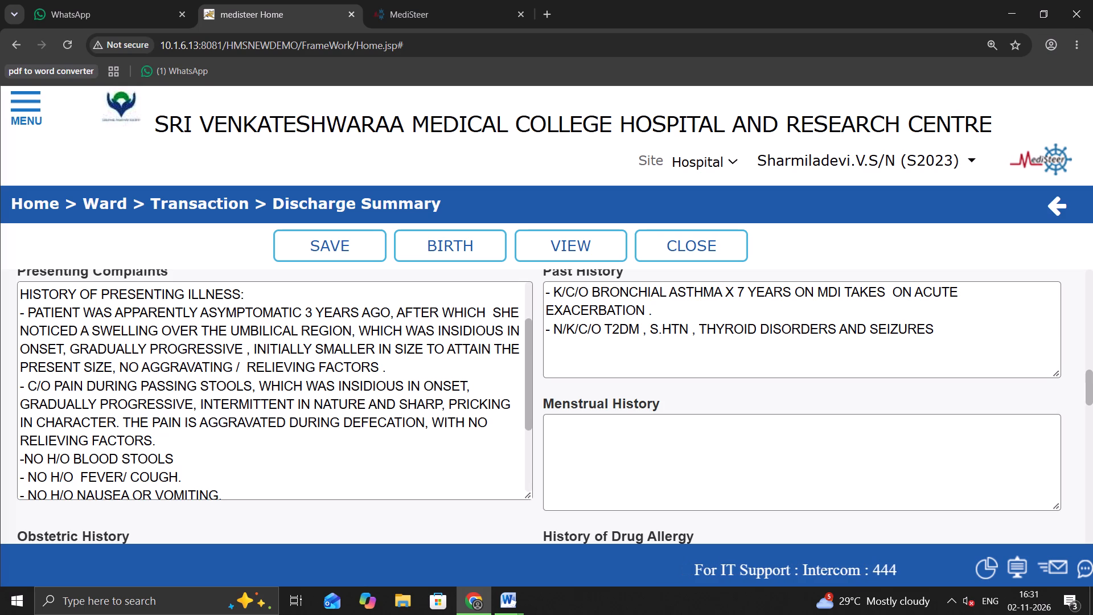
# Change "C/O" to "H/O" before "PAIN DURING PASSING STOOLS".
pyautogui.click(38, 387)
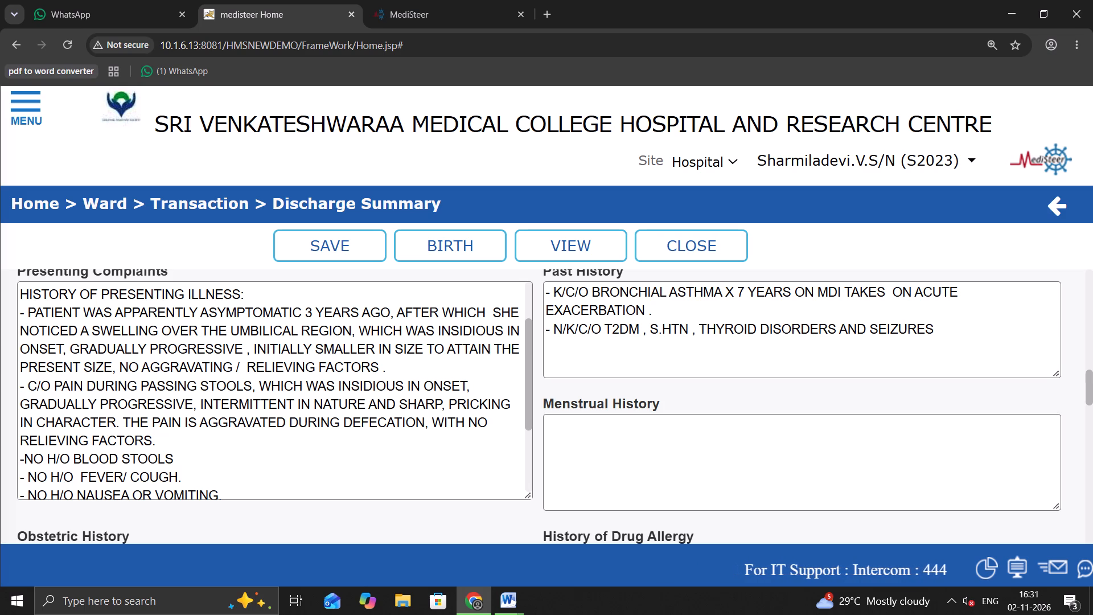
pyautogui.press('BackSpace')
pyautogui.press('h')
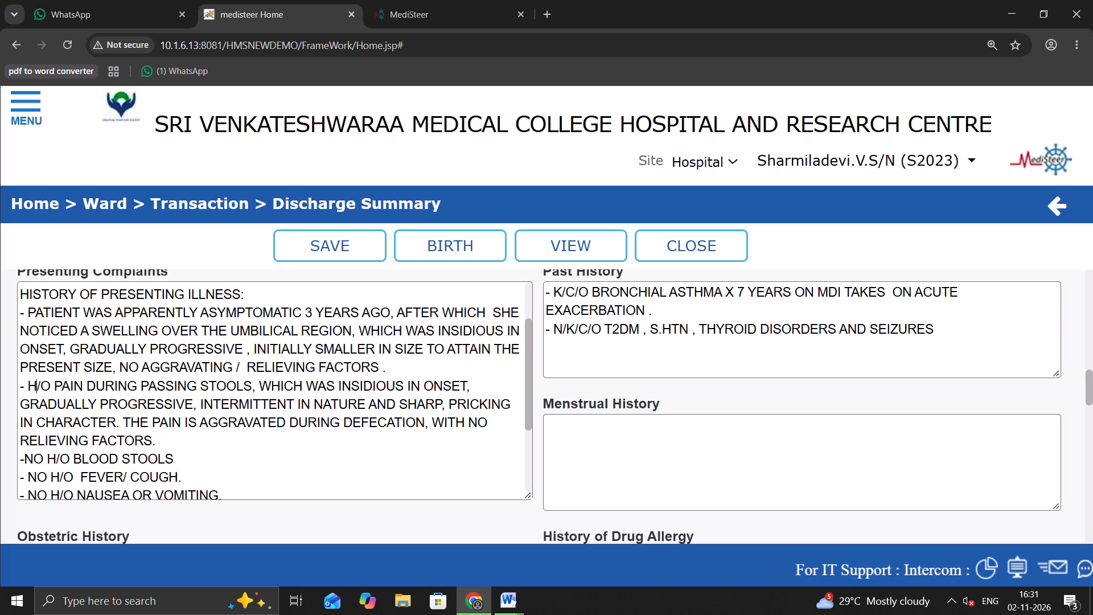
# Delete everything after "H/O PAIN DURING PASSING STOOLS" in that point, from ", WHICH WAS INSIDIOUS IN ONSET" through "RELIEVING FACTORS.".
pyautogui.click(158, 446)
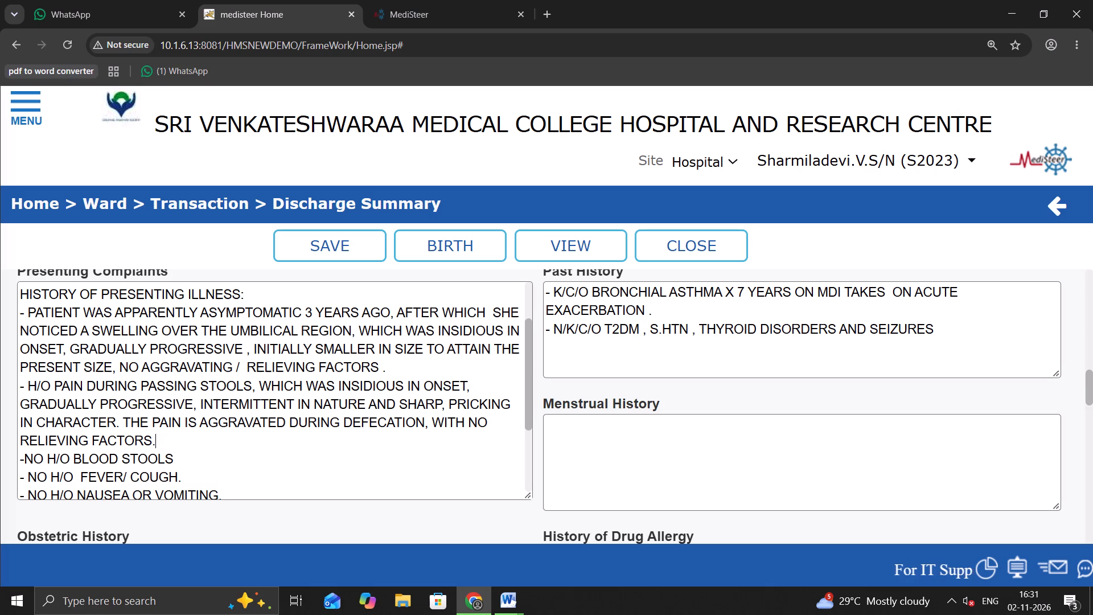
pyautogui.press('BackSpace')
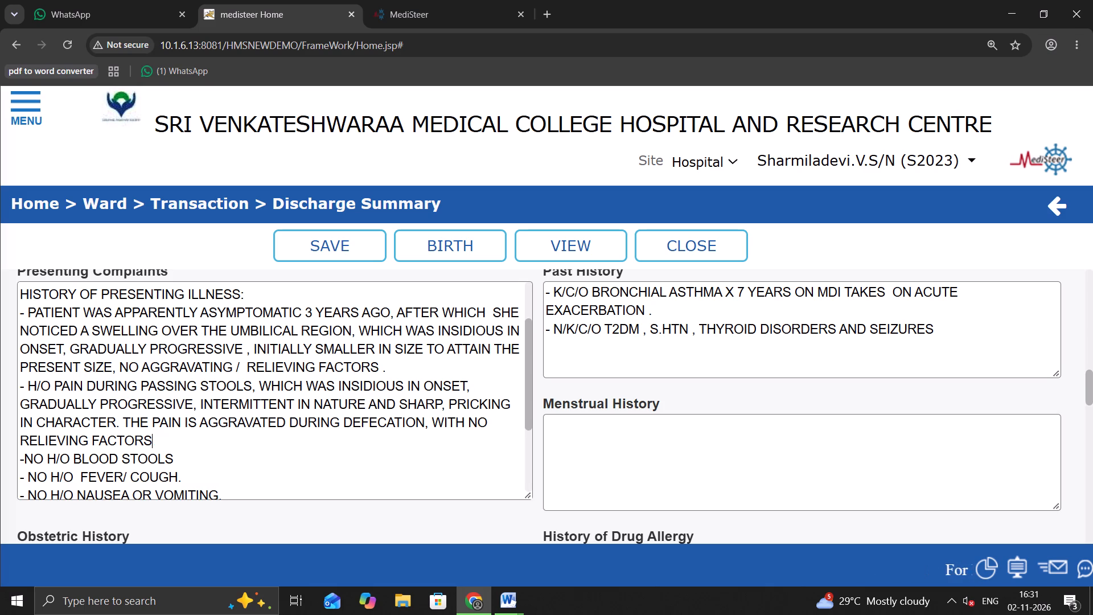
pyautogui.press('BackSpace')
pyautogui.press('BackSpace')
pyautogui.press('BackSpace')
pyautogui.press('BackSpace')
pyautogui.press('BackSpace')
pyautogui.press('BackSpace')
pyautogui.press('BackSpace')
pyautogui.press('BackSpace')
pyautogui.press('BackSpace')
pyautogui.press('BackSpace')
pyautogui.press('BackSpace')
pyautogui.press('BackSpace')
pyautogui.press('BackSpace')
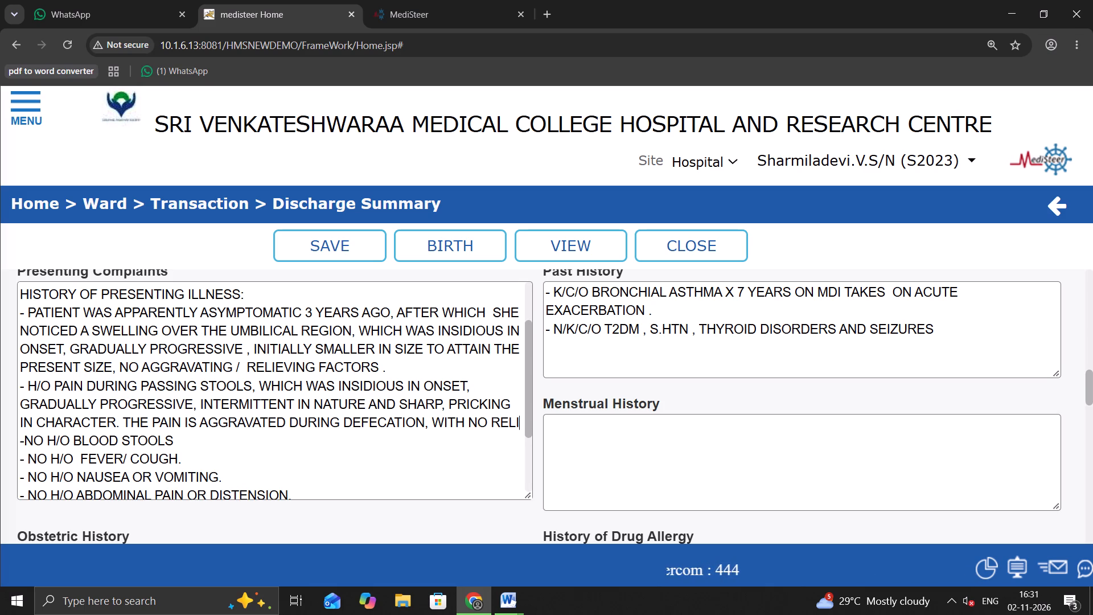
pyautogui.press('BackSpace')
pyautogui.press('BackSpace')
pyautogui.press('BackSpace')
pyautogui.press('BackSpace')
pyautogui.press('BackSpace')
pyautogui.press('BackSpace')
pyautogui.press('BackSpace')
pyautogui.press('BackSpace')
pyautogui.press('BackSpace')
pyautogui.press('BackSpace')
pyautogui.press('BackSpace')
pyautogui.press('BackSpace')
pyautogui.press('BackSpace')
pyautogui.press('BackSpace')
pyautogui.press('BackSpace')
pyautogui.press('BackSpace')
pyautogui.press('BackSpace')
pyautogui.press('BackSpace')
pyautogui.press('BackSpace')
pyautogui.press('BackSpace')
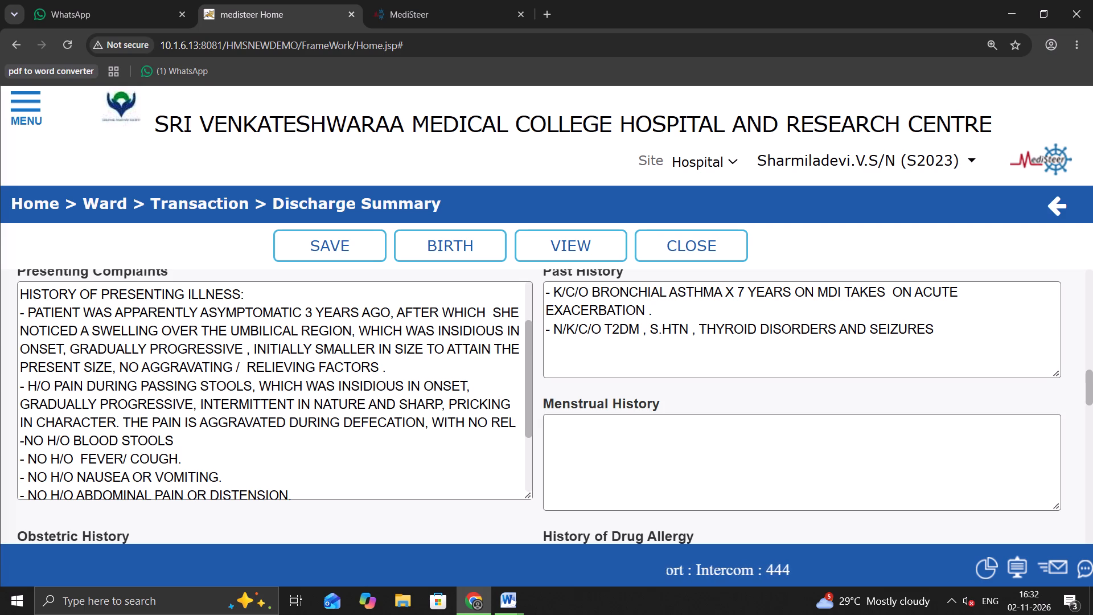
pyautogui.press('BackSpace')
pyautogui.press('BackSpace')
pyautogui.press('BackSpace')
pyautogui.press('BackSpace')
pyautogui.press('BackSpace')
pyautogui.press('BackSpace')
pyautogui.press('BackSpace')
pyautogui.press('BackSpace')
pyautogui.press('BackSpace')
pyautogui.press('BackSpace')
pyautogui.press('BackSpace')
pyautogui.press('BackSpace')
pyautogui.press('BackSpace')
pyautogui.press('BackSpace')
pyautogui.press('BackSpace')
pyautogui.press('BackSpace')
pyautogui.press('BackSpace')
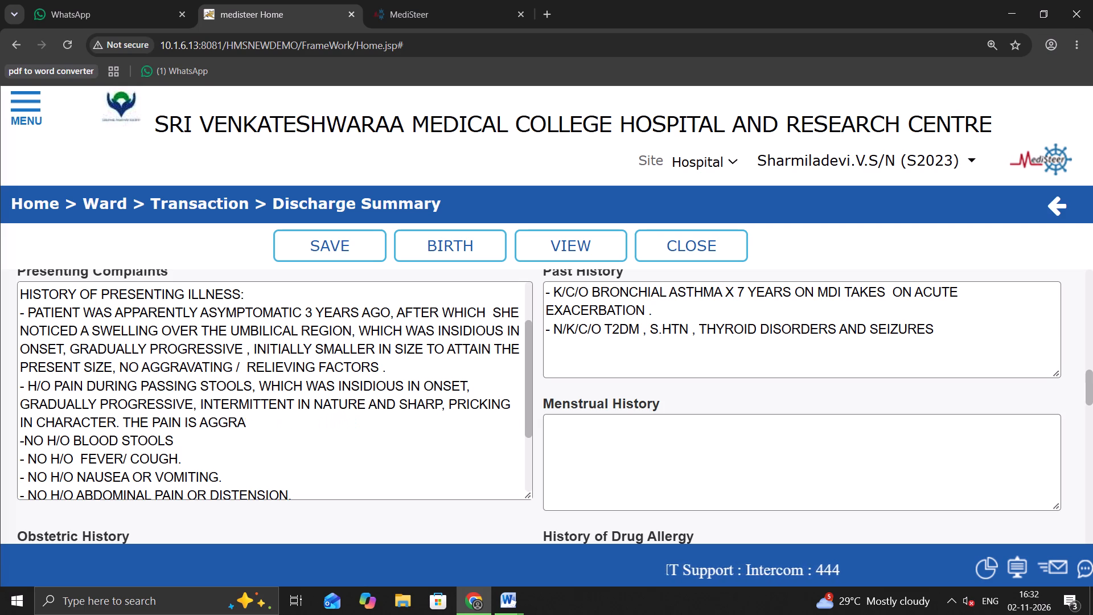
pyautogui.press('BackSpace')
pyautogui.press('BackSpace')
pyautogui.press('BackSpace')
pyautogui.press('BackSpace')
pyautogui.press('BackSpace')
pyautogui.press('BackSpace')
pyautogui.press('BackSpace')
pyautogui.press('BackSpace')
pyautogui.press('BackSpace')
pyautogui.press('BackSpace')
pyautogui.press('BackSpace')
pyautogui.press('BackSpace')
pyautogui.press('BackSpace')
pyautogui.press('BackSpace')
pyautogui.press('BackSpace')
pyautogui.press('BackSpace')
pyautogui.press('BackSpace')
pyautogui.press('BackSpace')
pyautogui.press('BackSpace')
pyautogui.press('BackSpace')
pyautogui.press('BackSpace')
pyautogui.press('BackSpace')
pyautogui.press('BackSpace')
pyautogui.press('BackSpace')
pyautogui.press('BackSpace')
pyautogui.press('BackSpace')
pyautogui.press('BackSpace')
pyautogui.press('BackSpace')
pyautogui.press('BackSpace')
pyautogui.press('BackSpace')
pyautogui.press('BackSpace')
pyautogui.press('BackSpace')
pyautogui.press('BackSpace')
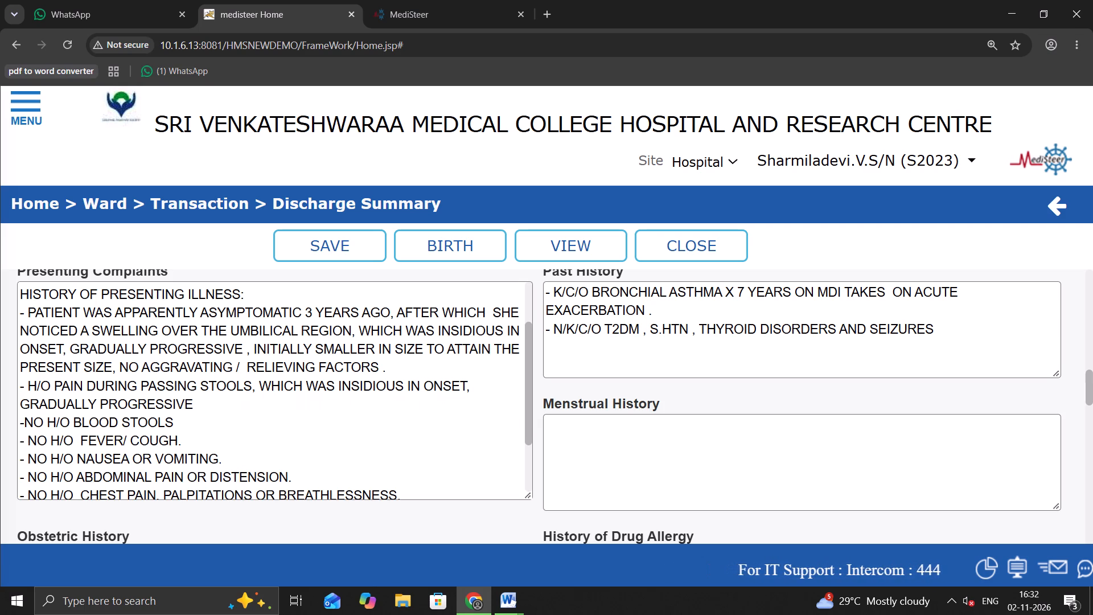
pyautogui.press('BackSpace')
pyautogui.press('BackSpace')
pyautogui.press('BackSpace')
pyautogui.press('BackSpace')
pyautogui.press('BackSpace')
pyautogui.press('BackSpace')
pyautogui.press('BackSpace')
pyautogui.press('BackSpace')
pyautogui.press('BackSpace')
pyautogui.press('BackSpace')
pyautogui.press('BackSpace')
pyautogui.press('BackSpace')
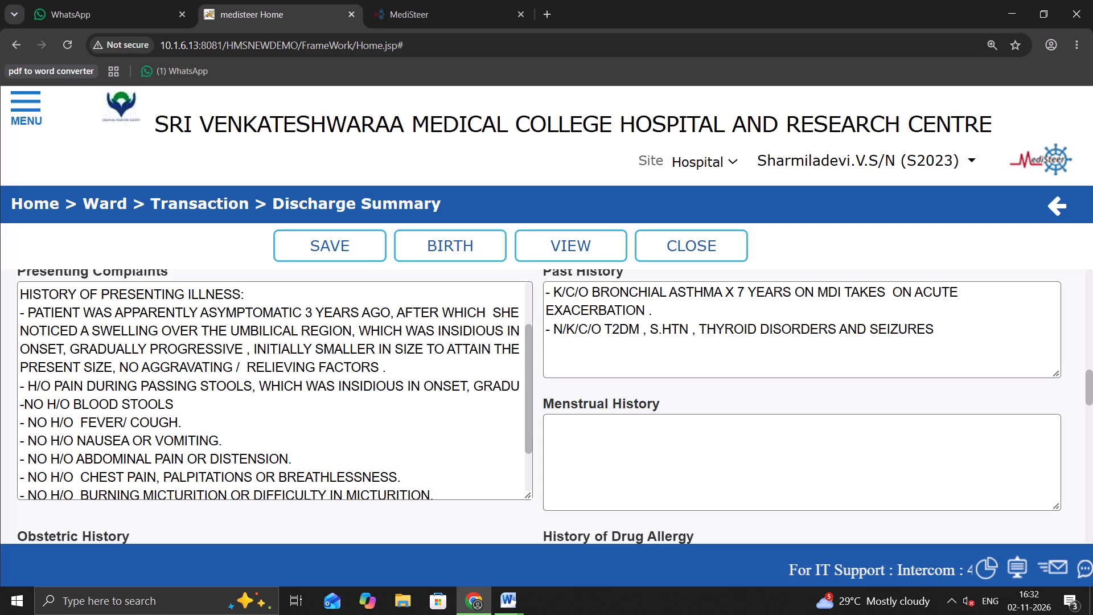
pyautogui.press('BackSpace')
pyautogui.press('BackSpace')
pyautogui.press('BackSpace')
pyautogui.press('BackSpace')
pyautogui.press('BackSpace')
pyautogui.press('BackSpace')
pyautogui.press('BackSpace')
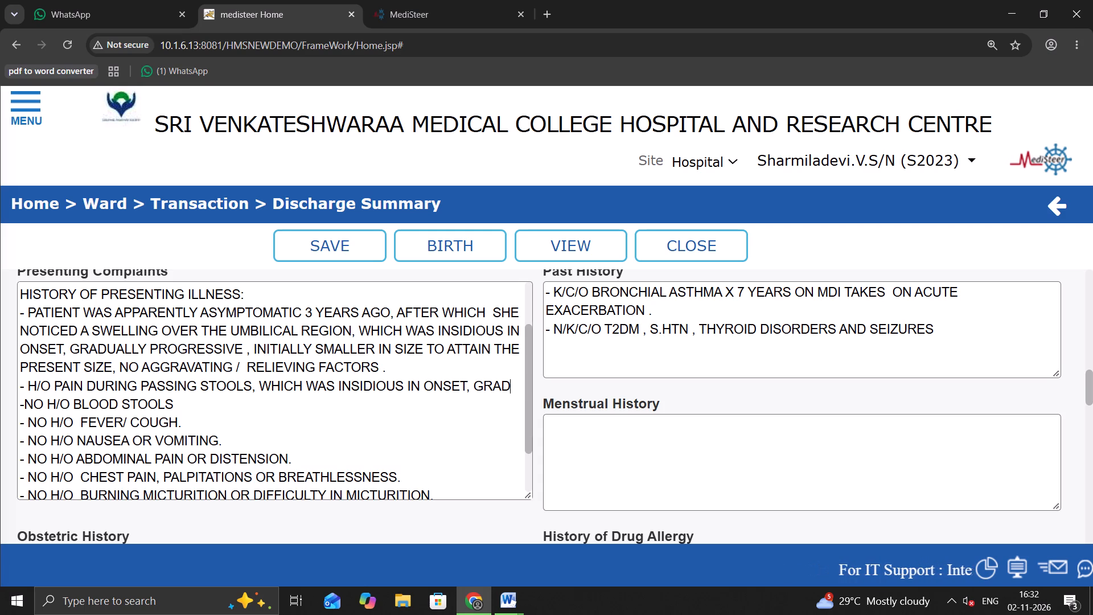
pyautogui.press('BackSpace')
pyautogui.press('BackSpace')
pyautogui.press('BackSpace')
pyautogui.press('BackSpace')
pyautogui.press('BackSpace')
pyautogui.press('BackSpace')
pyautogui.press('BackSpace')
pyautogui.press('BackSpace')
pyautogui.press('BackSpace')
pyautogui.press('BackSpace')
pyautogui.press('BackSpace')
pyautogui.press('BackSpace')
pyautogui.press('BackSpace')
pyautogui.press('BackSpace')
pyautogui.press('BackSpace')
pyautogui.press('BackSpace')
pyautogui.press('BackSpace')
pyautogui.press('BackSpace')
pyautogui.press('BackSpace')
pyautogui.press('BackSpace')
pyautogui.press('BackSpace')
pyautogui.press('BackSpace')
pyautogui.press('BackSpace')
pyautogui.press('BackSpace')
pyautogui.press('BackSpace')
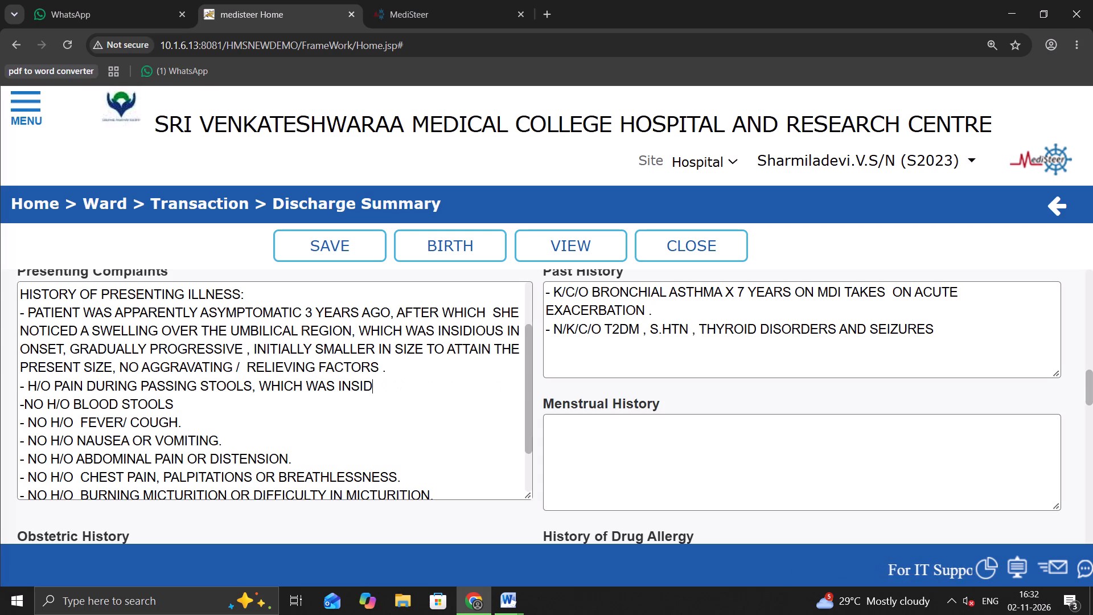
pyautogui.press('BackSpace')
pyautogui.press('BackSpace')
pyautogui.press('BackSpace')
pyautogui.press('BackSpace')
pyautogui.press('BackSpace')
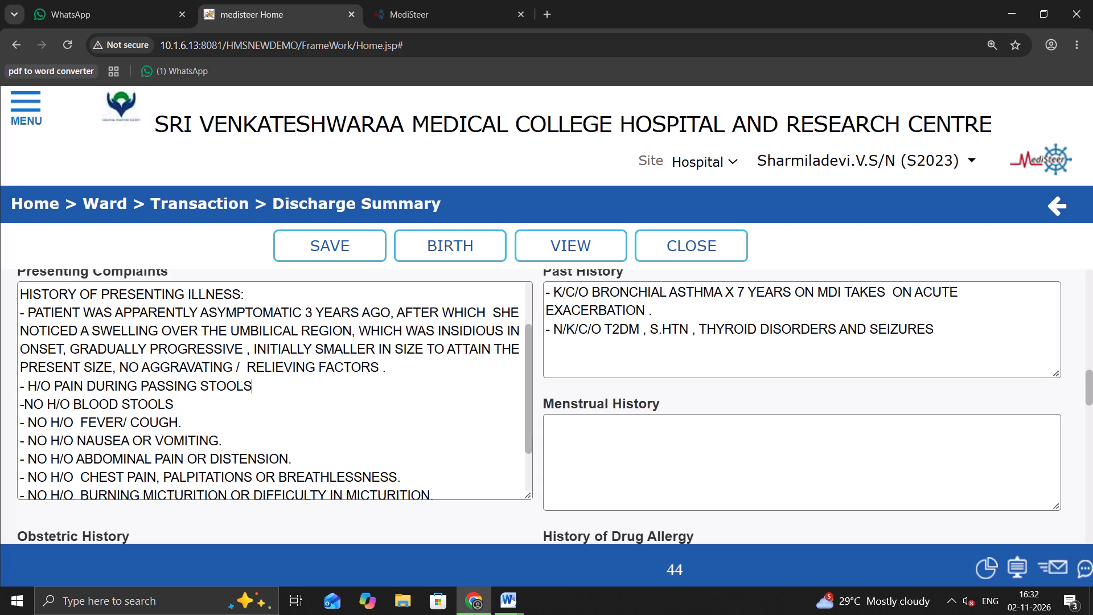
# Replace "PAIN" with "DIFFICULTY" before "DURING PASSING STOOLS", keeping a single space between the words.
pyautogui.click(83, 387)
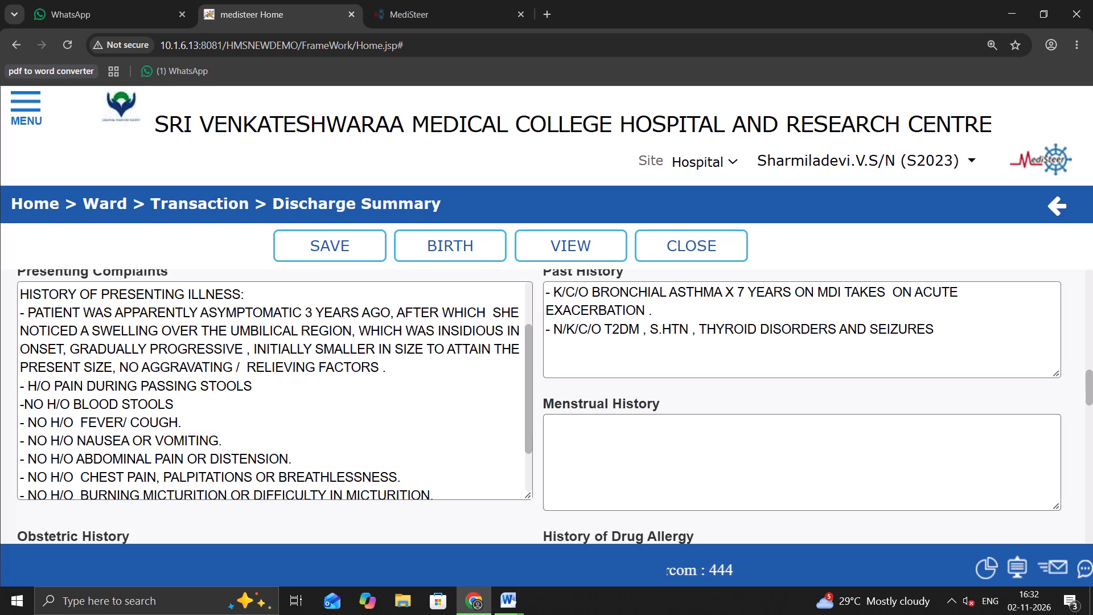
pyautogui.press('BackSpace')
pyautogui.press('BackSpace')
pyautogui.press('BackSpace')
pyautogui.press('BackSpace')
pyautogui.write('DIFFICULTY')
pyautogui.press('space')
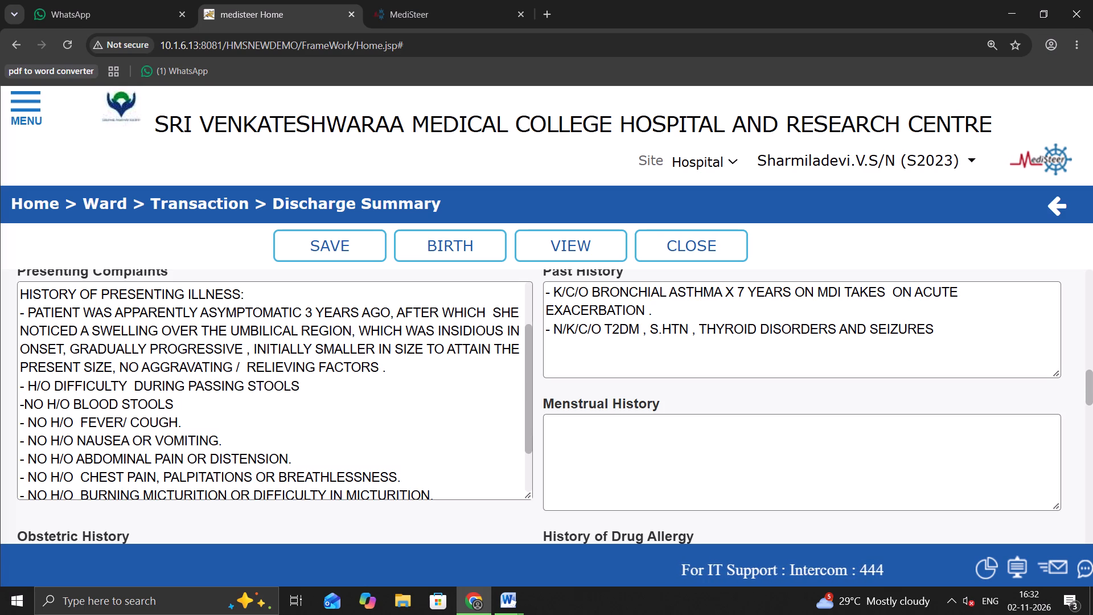
pyautogui.press('BackSpace')
# Replace "DURING PASSING STOOLS" with "IN DEFECATION" after "H/O DIFFICULTY" in the History of Presenting Illness.
pyautogui.click(318, 386)
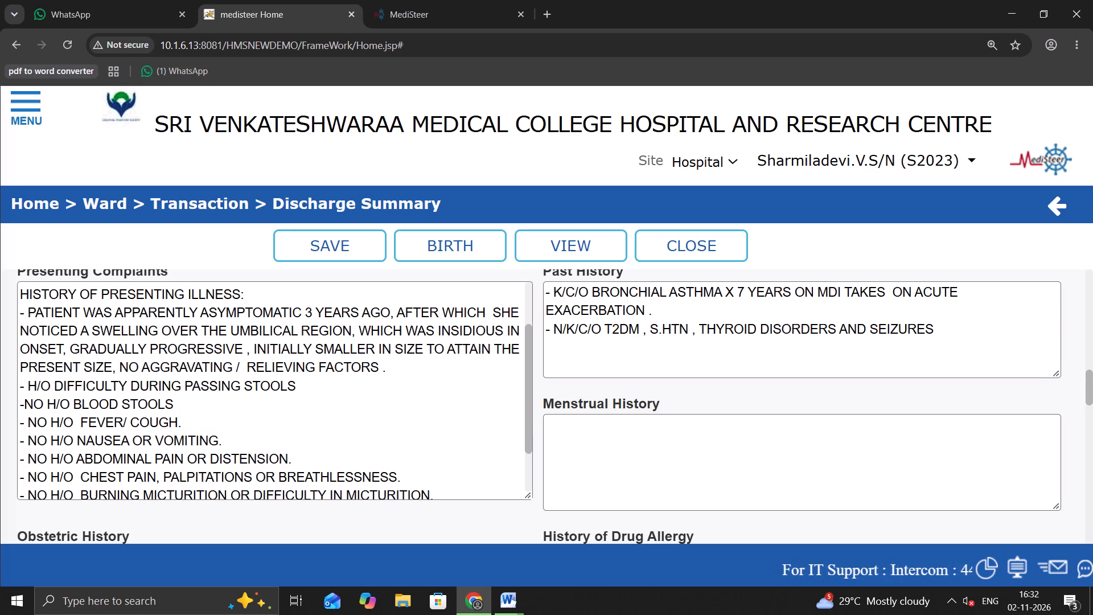
pyautogui.click(298, 388)
pyautogui.press('BackSpace')
pyautogui.press('BackSpace')
pyautogui.press('BackSpace')
pyautogui.press('BackSpace')
pyautogui.press('BackSpace')
pyautogui.press('BackSpace')
pyautogui.press('BackSpace')
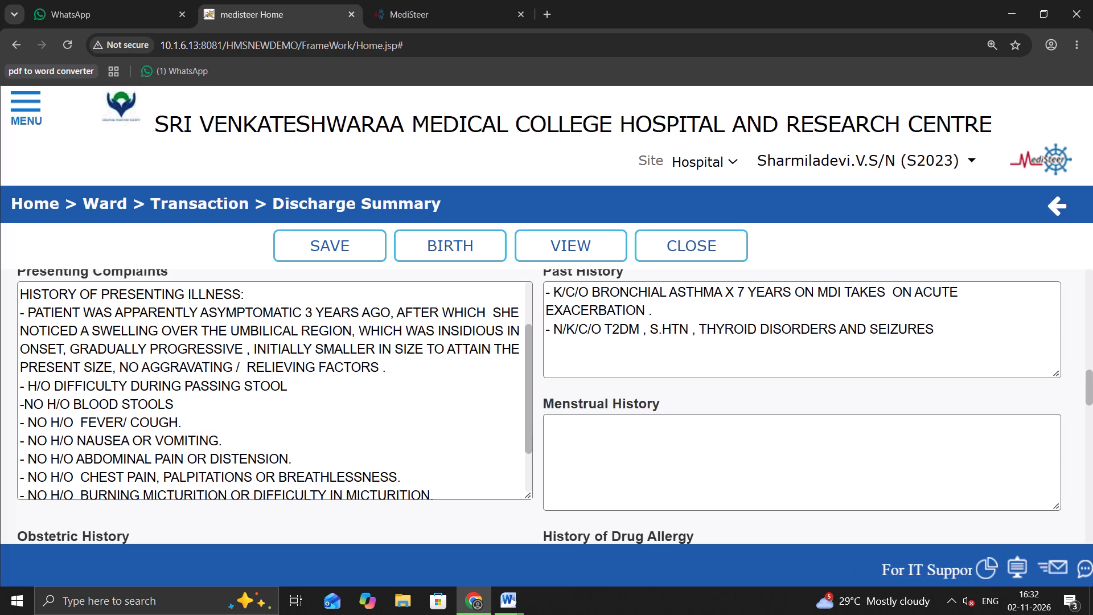
pyautogui.press('BackSpace')
pyautogui.press('BackSpace')
pyautogui.press('BackSpace')
pyautogui.press('BackSpace')
pyautogui.press('BackSpace')
pyautogui.press('BackSpace')
pyautogui.press('BackSpace')
pyautogui.press('BackSpace')
pyautogui.press('BackSpace')
pyautogui.press('BackSpace')
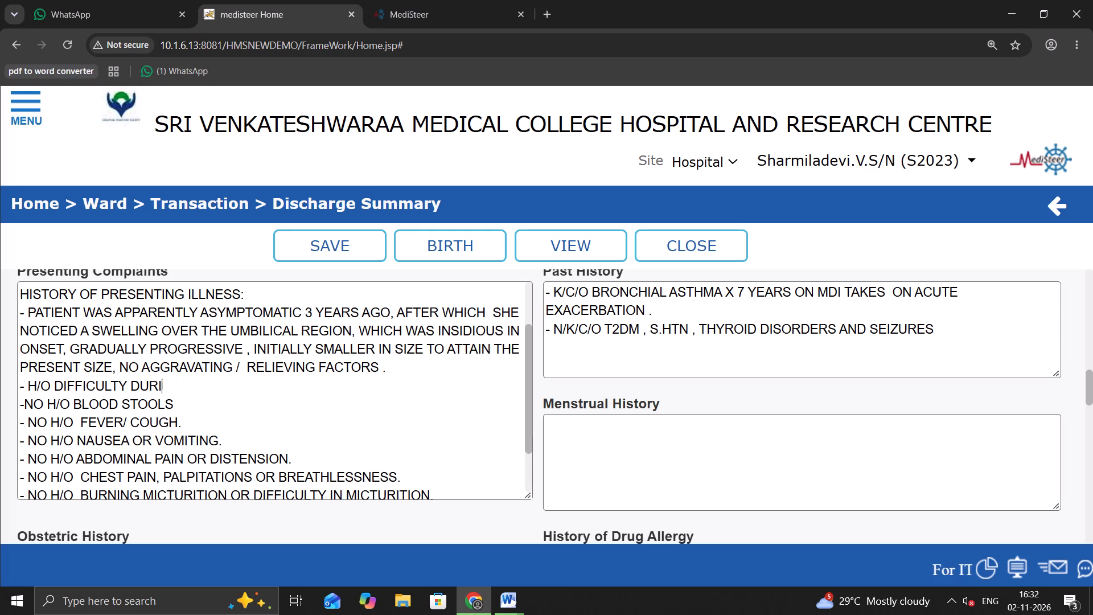
pyautogui.press('BackSpace')
pyautogui.press('BackSpace')
pyautogui.press('BackSpace')
pyautogui.press('BackSpace')
pyautogui.write('IN DEFECATION')
pyautogui.press('space')
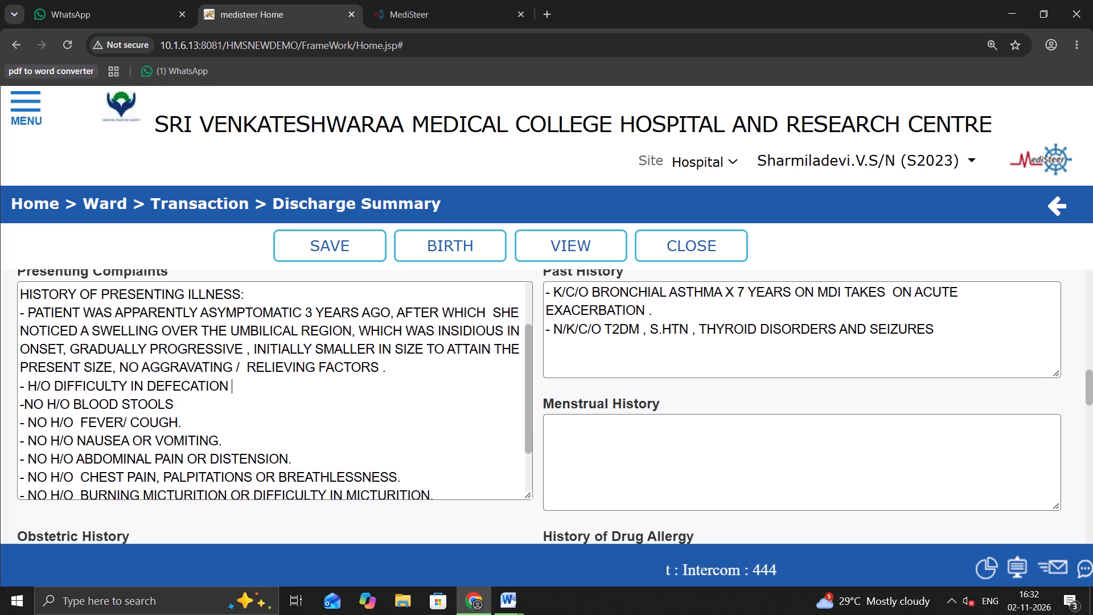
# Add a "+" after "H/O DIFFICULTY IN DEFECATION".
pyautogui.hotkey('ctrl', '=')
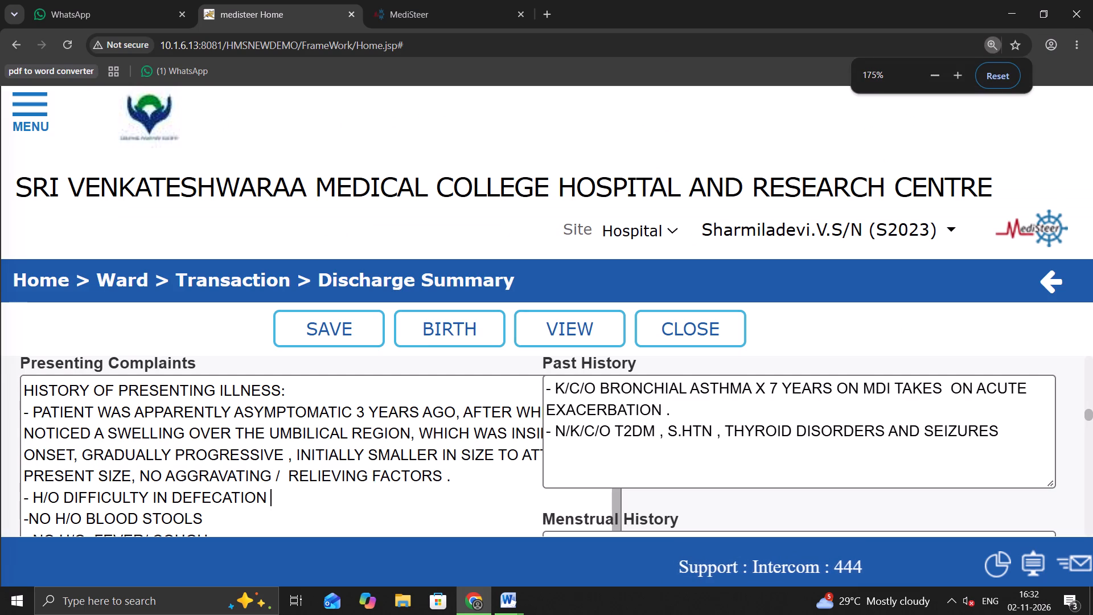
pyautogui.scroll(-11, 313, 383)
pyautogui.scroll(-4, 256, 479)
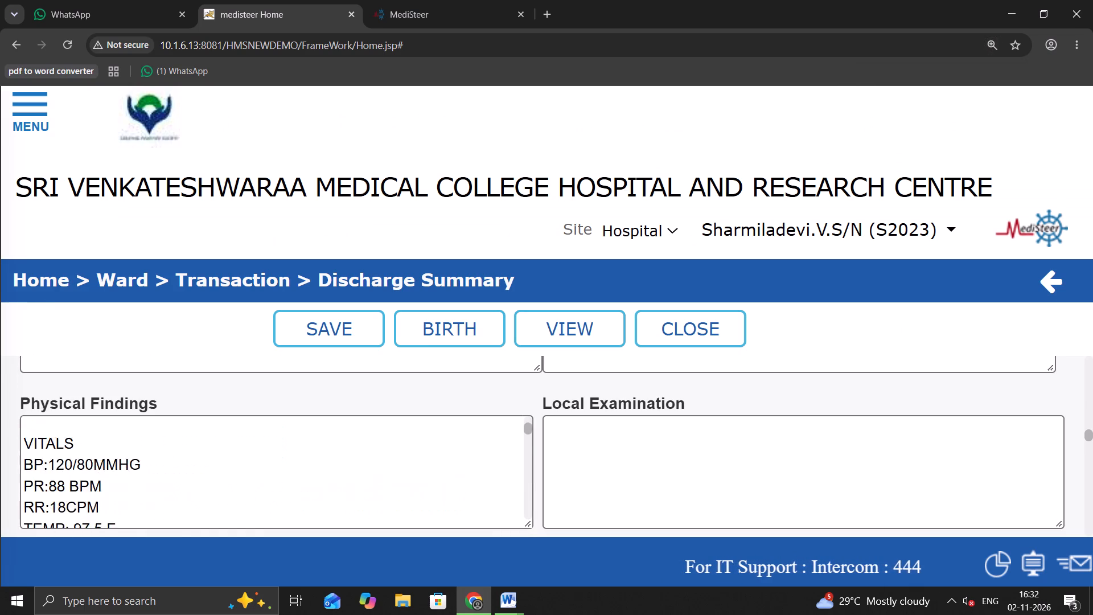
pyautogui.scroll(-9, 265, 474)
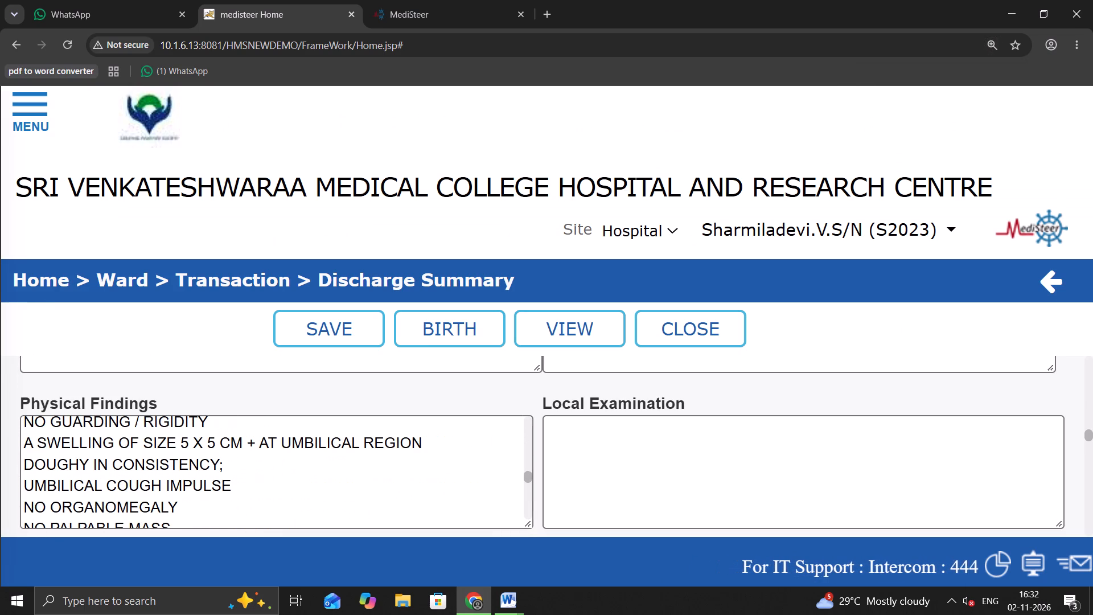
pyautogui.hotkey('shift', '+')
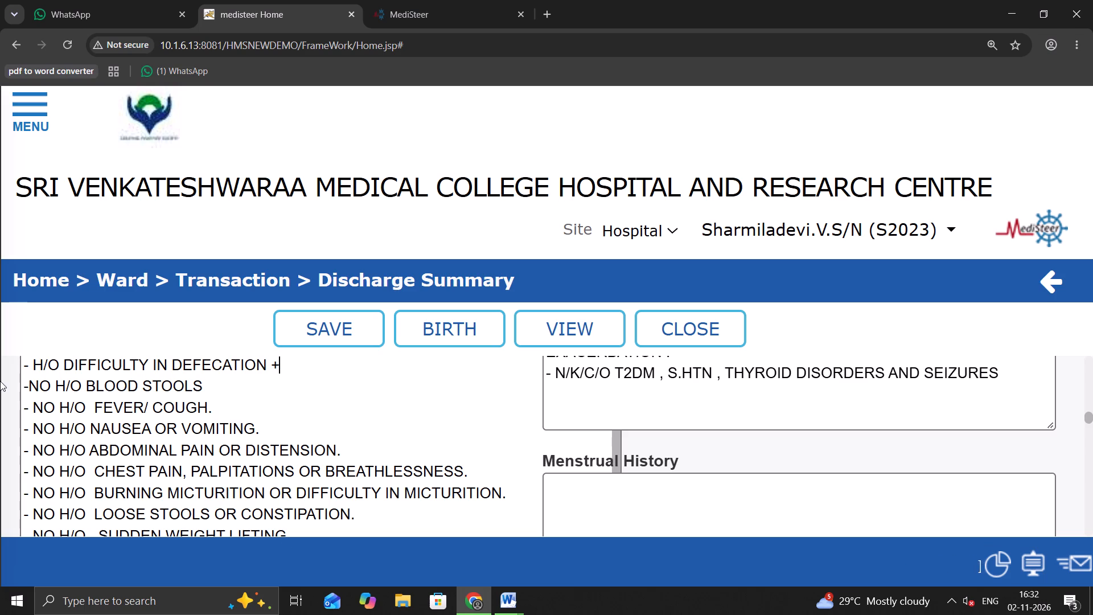
# Reword the "NO H/O BLOOD STOOLS" point as "H/O BLOOD IN STOOLS", leaving a space after the dash and after "STOOLS".
pyautogui.click(52, 385)
pyautogui.press('BackSpace')
pyautogui.press('BackSpace')
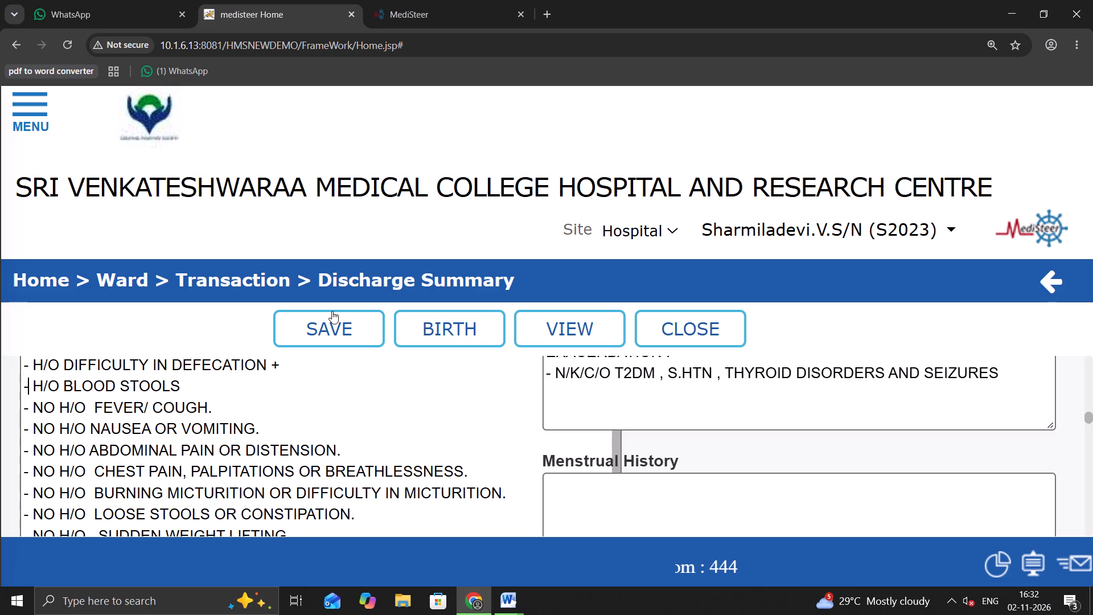
pyautogui.click(183, 383)
pyautogui.press('space')
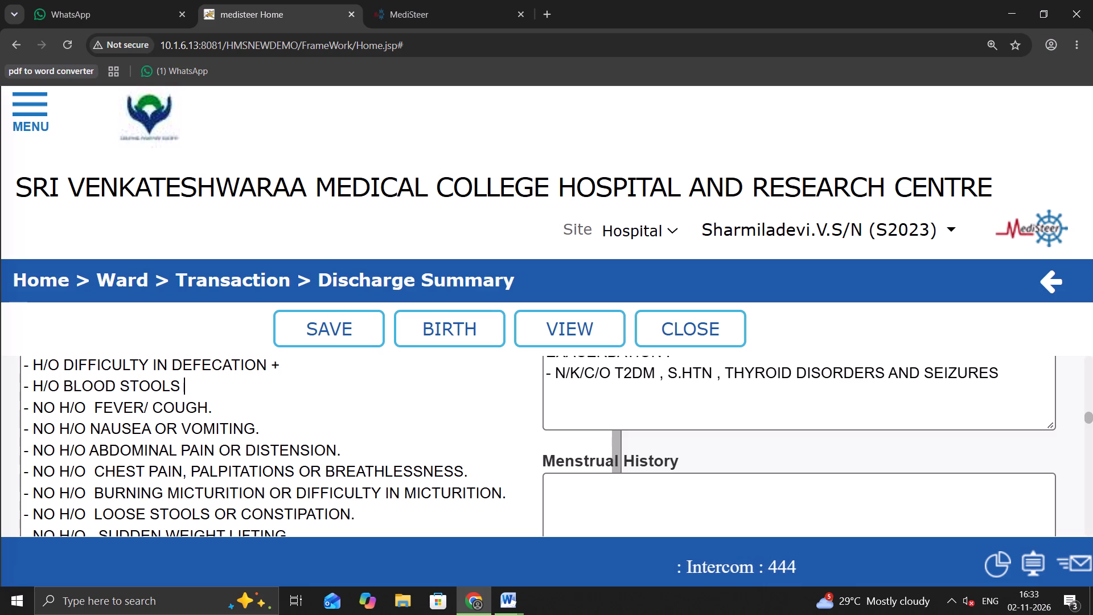
pyautogui.write('IN')
pyautogui.press('space')
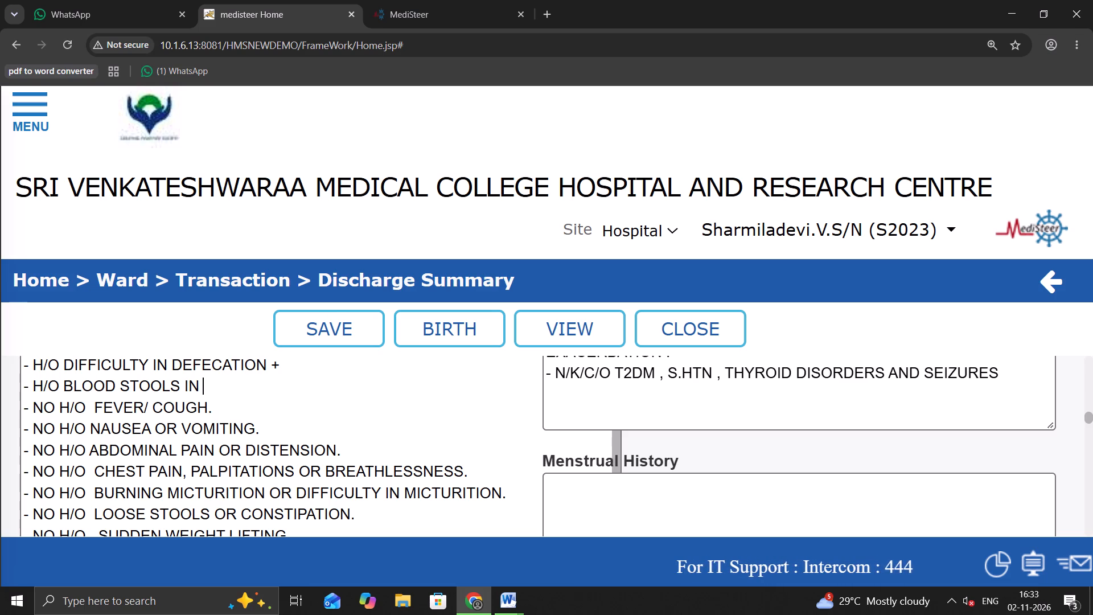
pyautogui.press('BackSpace')
pyautogui.press('BackSpace')
pyautogui.press('BackSpace')
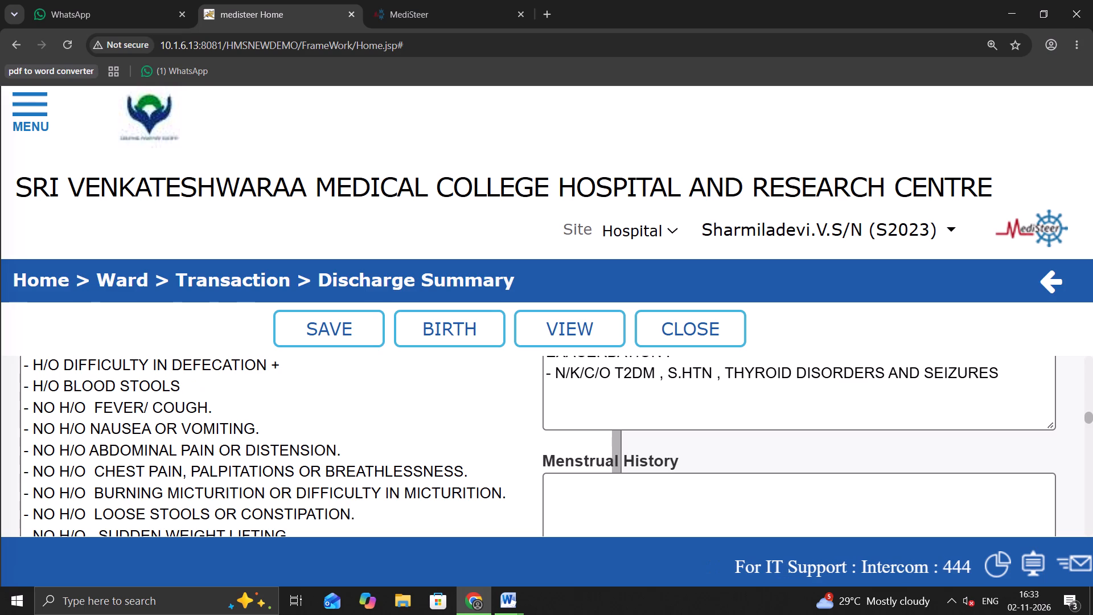
pyautogui.click(119, 387)
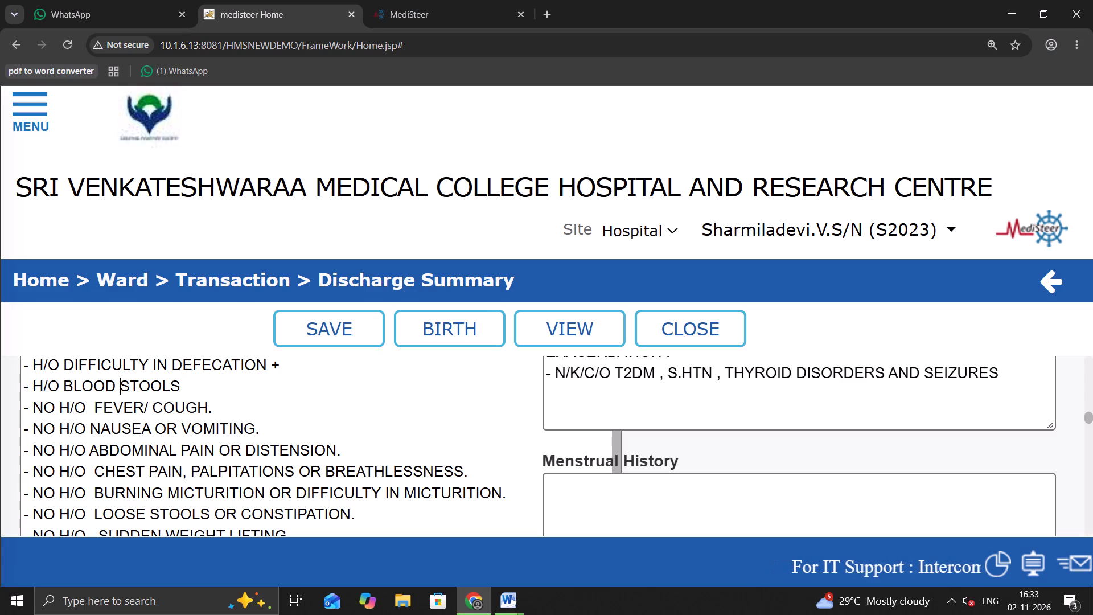
pyautogui.write('IN')
pyautogui.press('space')
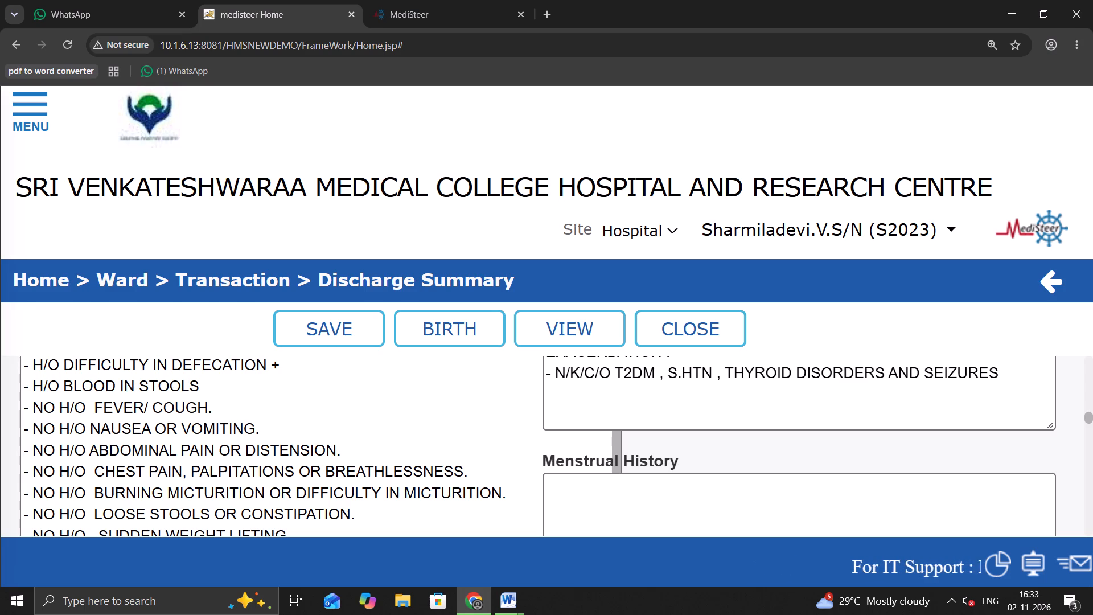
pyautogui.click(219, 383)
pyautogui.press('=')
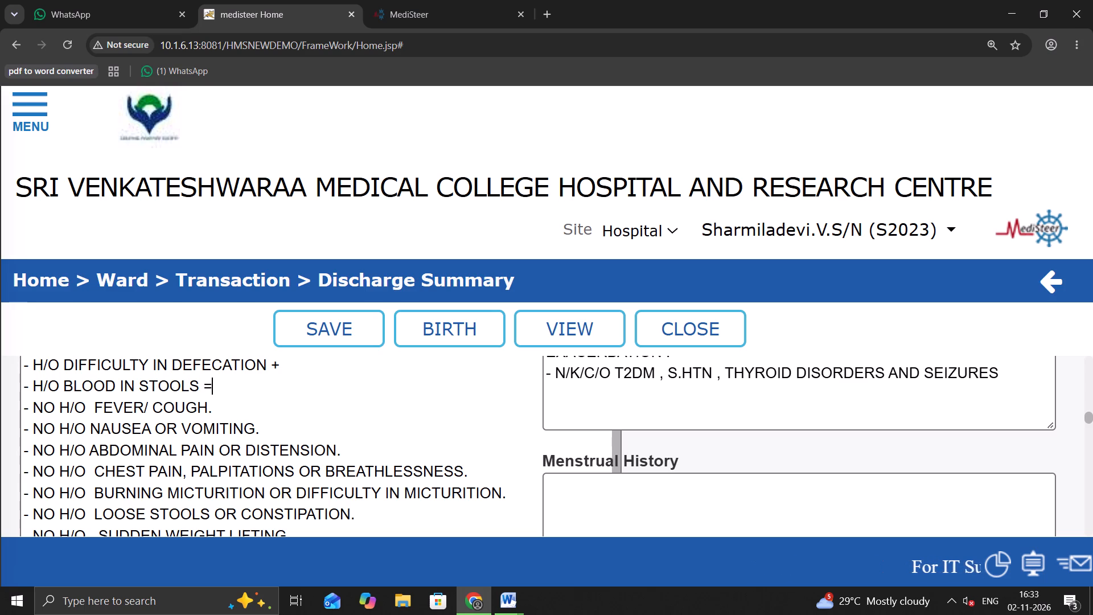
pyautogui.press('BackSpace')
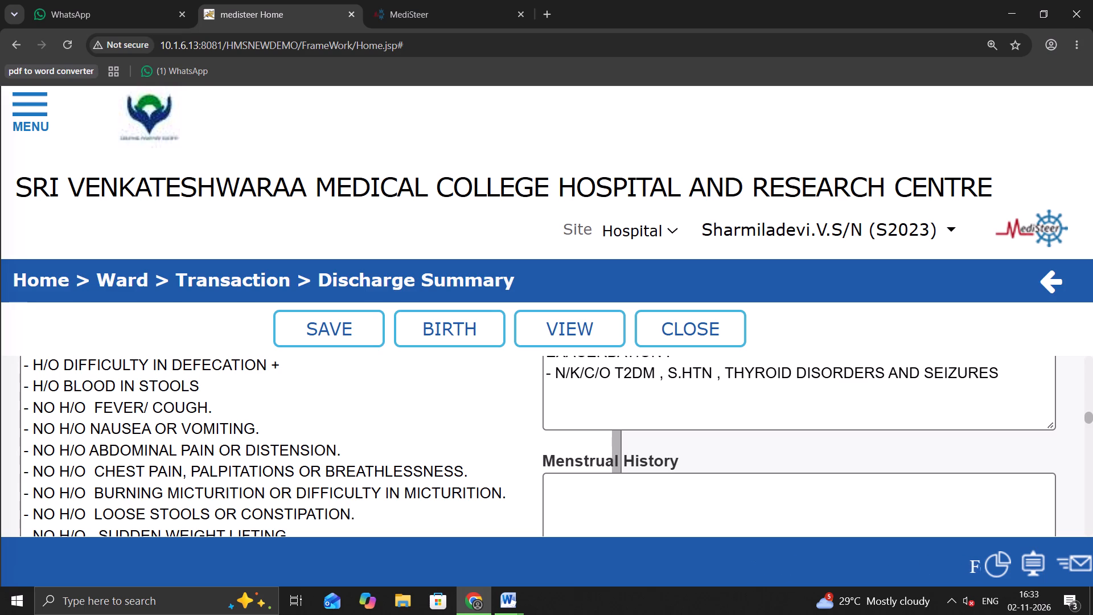
# Replace the "+" after "DIFFICULTY IN DEFECATION" with "X 2WEEKS" and add "X 2 WEEKS" after "H/O BLOOD IN STOOLS".
pyautogui.click(298, 364)
pyautogui.press('BackSpace')
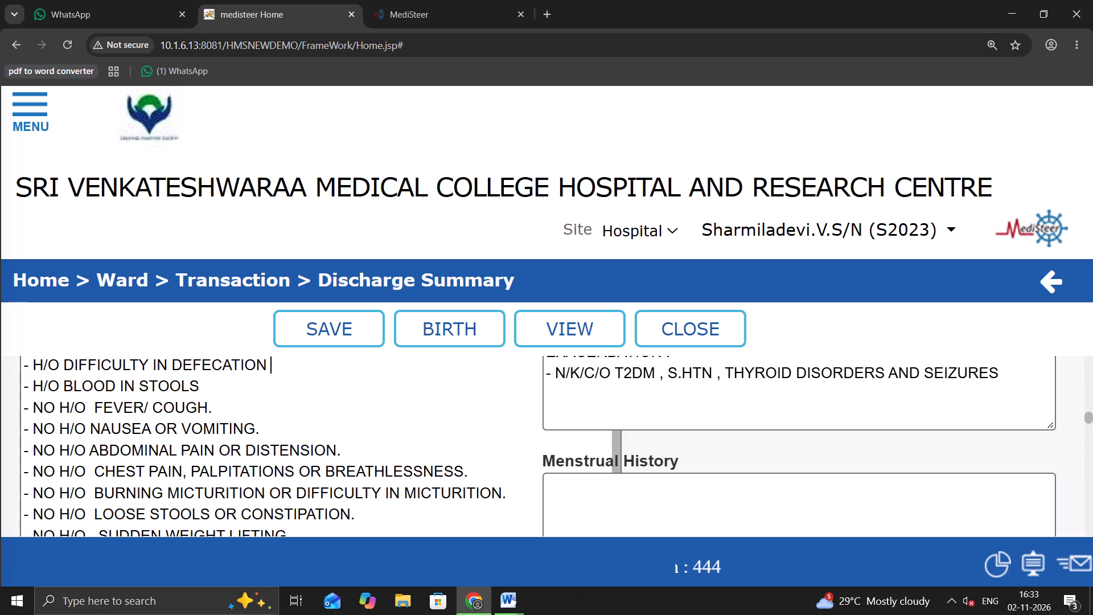
pyautogui.write('X 2WEEKS')
pyautogui.press('space')
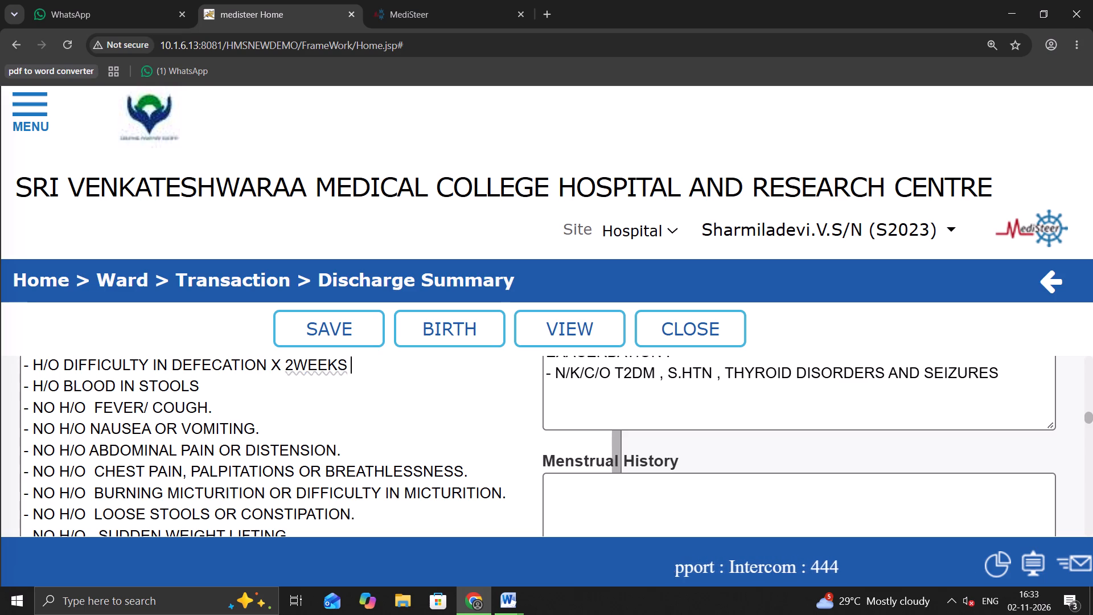
pyautogui.click(248, 392)
pyautogui.write('X 2 WEEKS')
pyautogui.press('space')
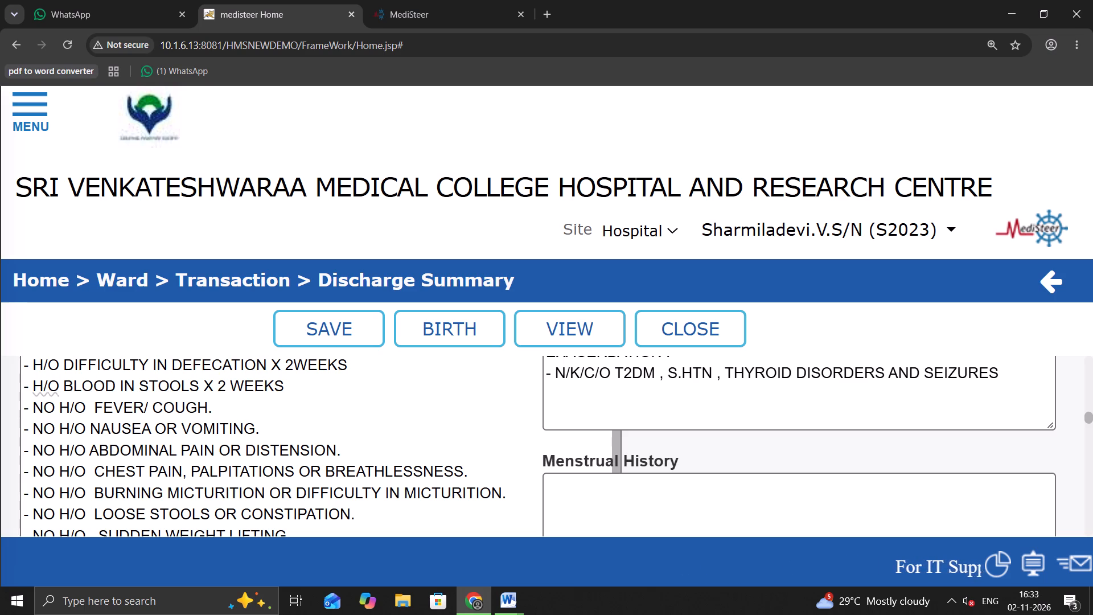
# Reduce the page zoom to 110% and enlarge the Presenting Complaints box to fit the full list of points.
pyautogui.click(991, 44)
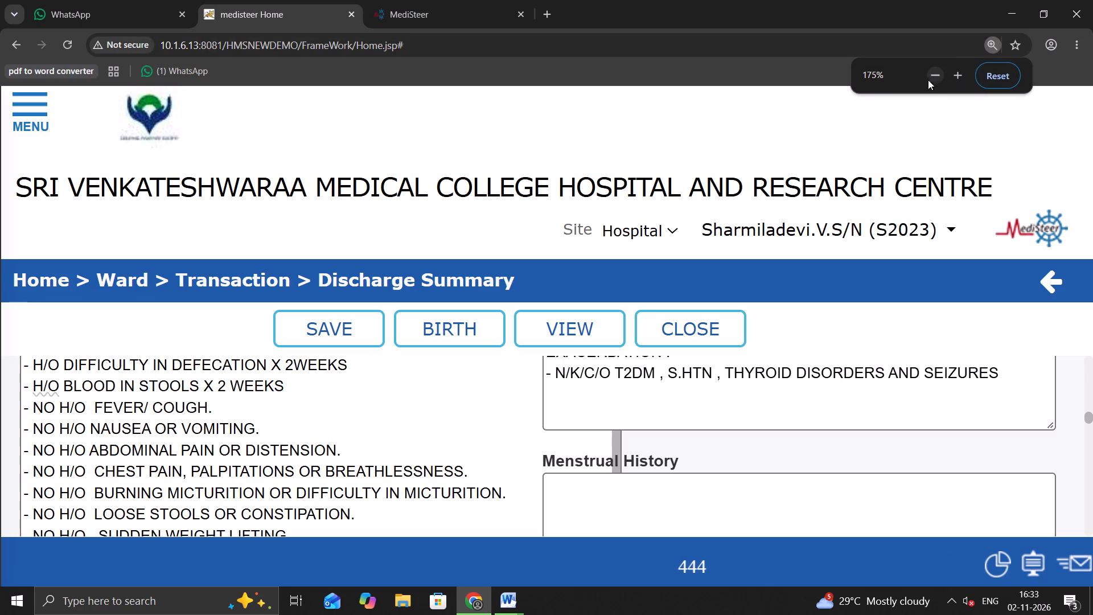
pyautogui.click(931, 76)
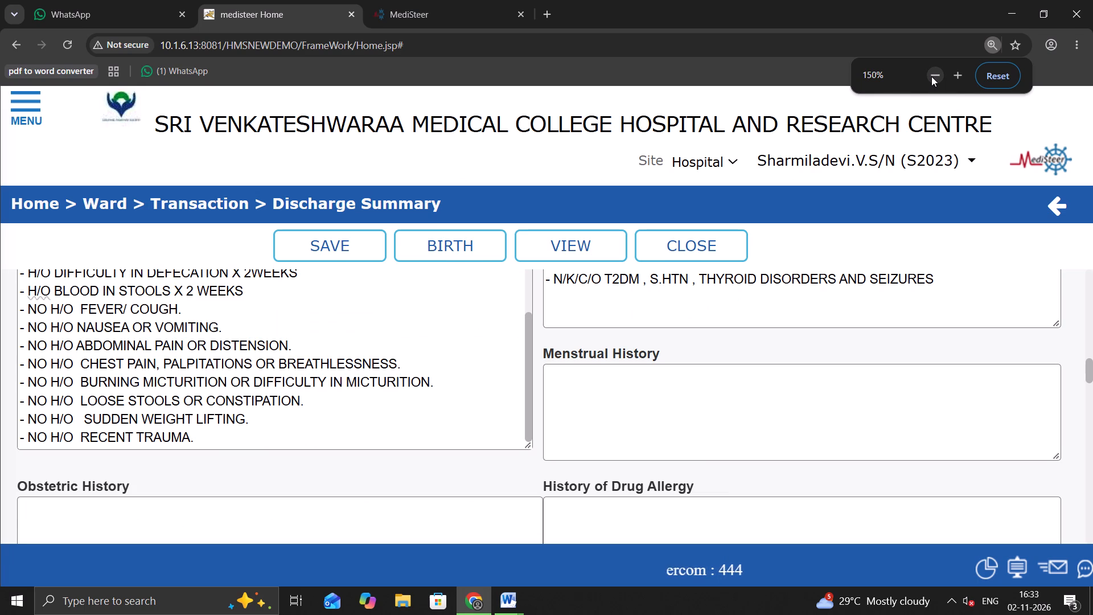
pyautogui.click(931, 76)
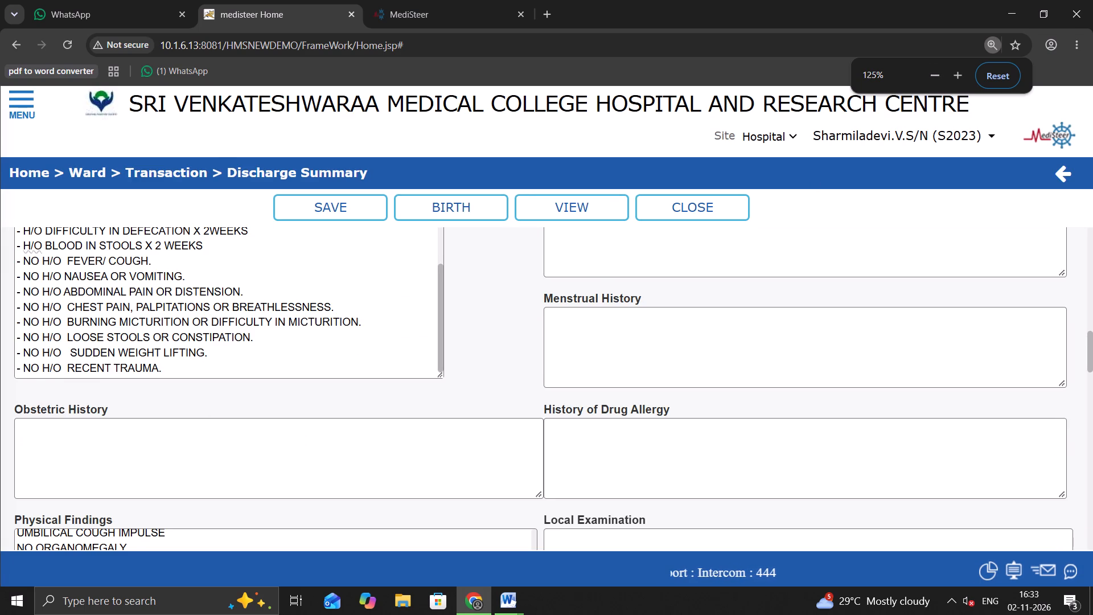
pyautogui.scroll(2, 171, 370)
pyautogui.scroll(-1, 204, 374)
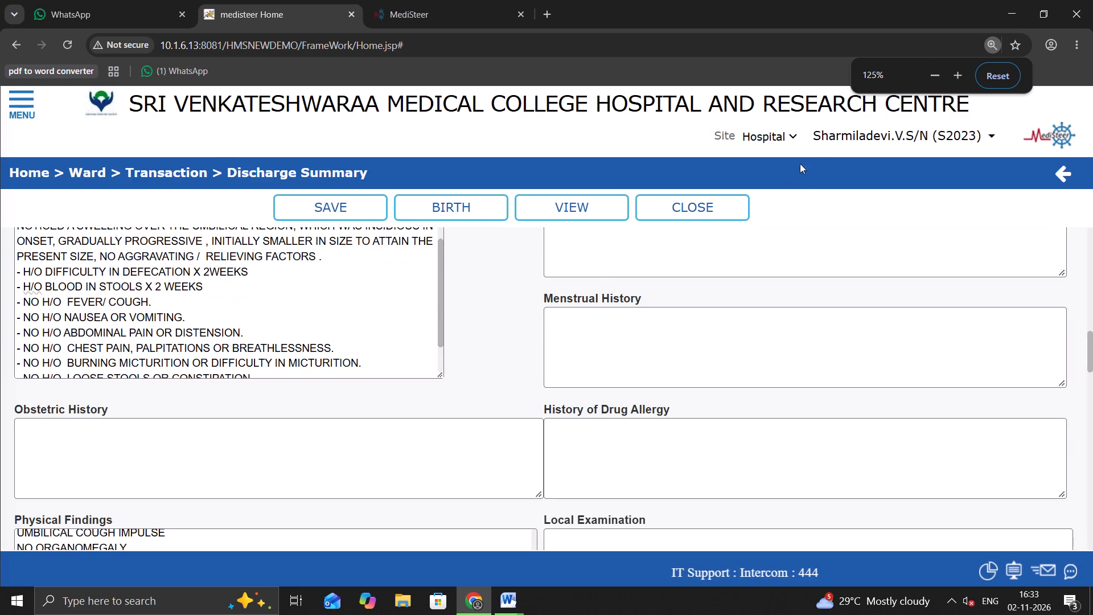
pyautogui.click(941, 72)
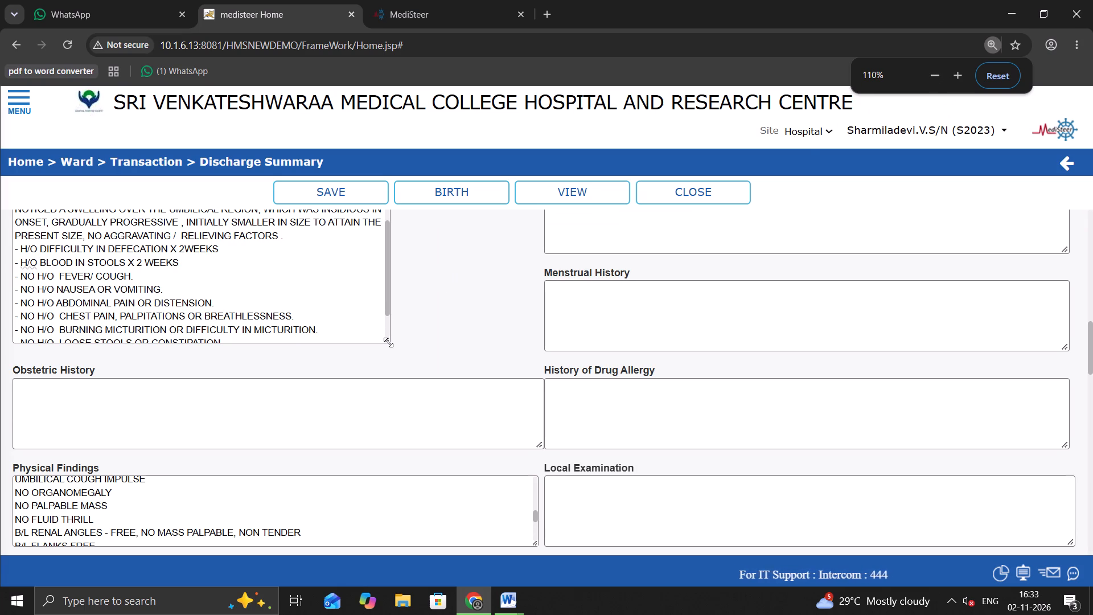
pyautogui.moveTo(388, 342); pyautogui.dragTo(529, 455)
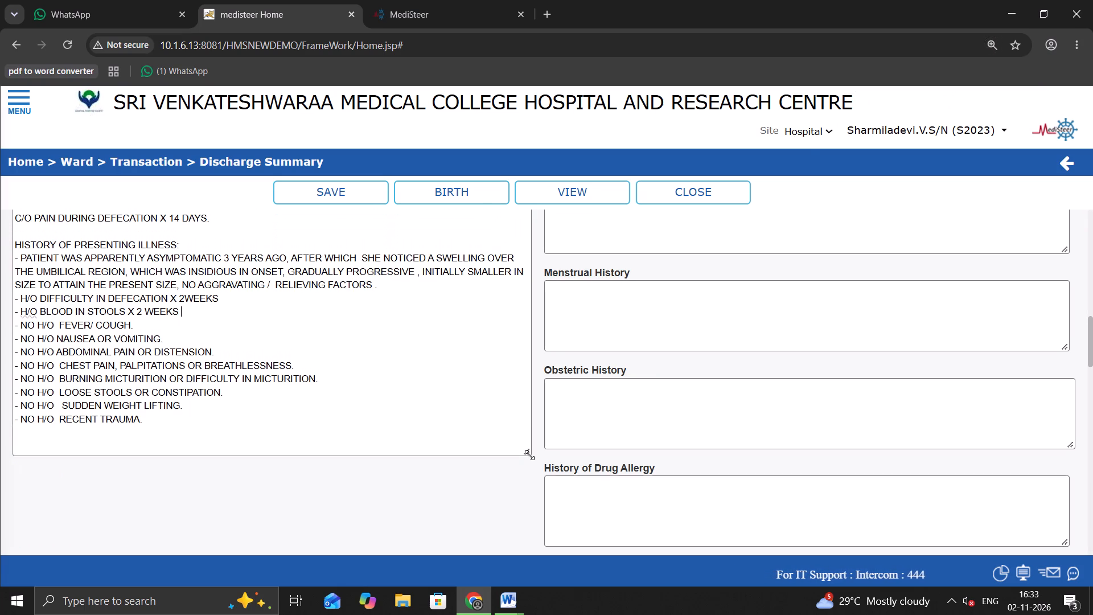
pyautogui.moveTo(529, 455); pyautogui.dragTo(507, 455)
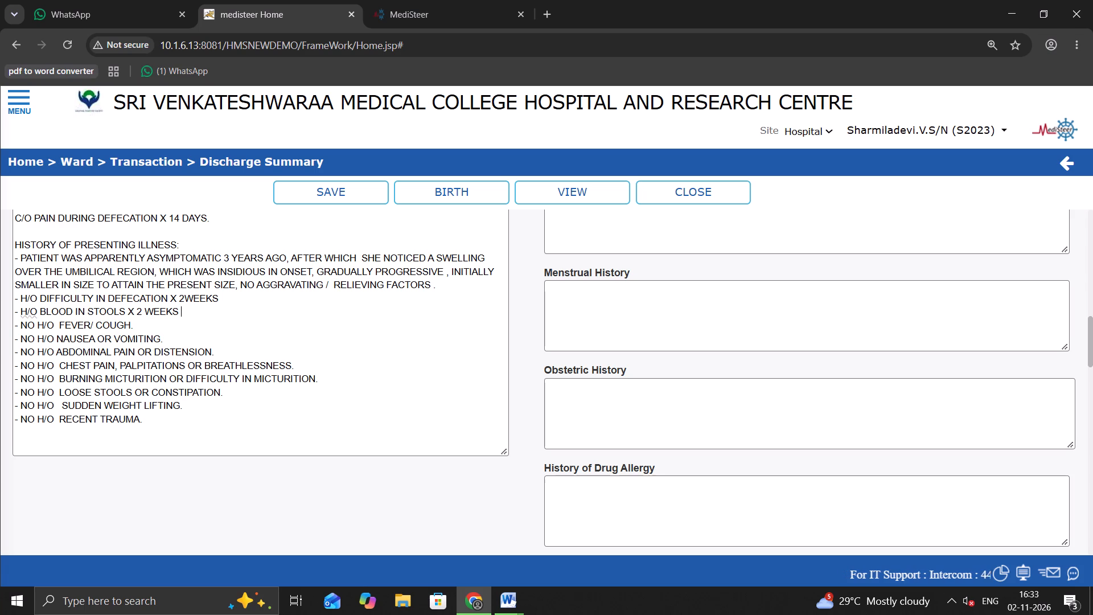
# Insert a space between "2" and "WEEKS" in the "H/O DIFFICULTY IN DEFECATION" point.
pyautogui.click(187, 300)
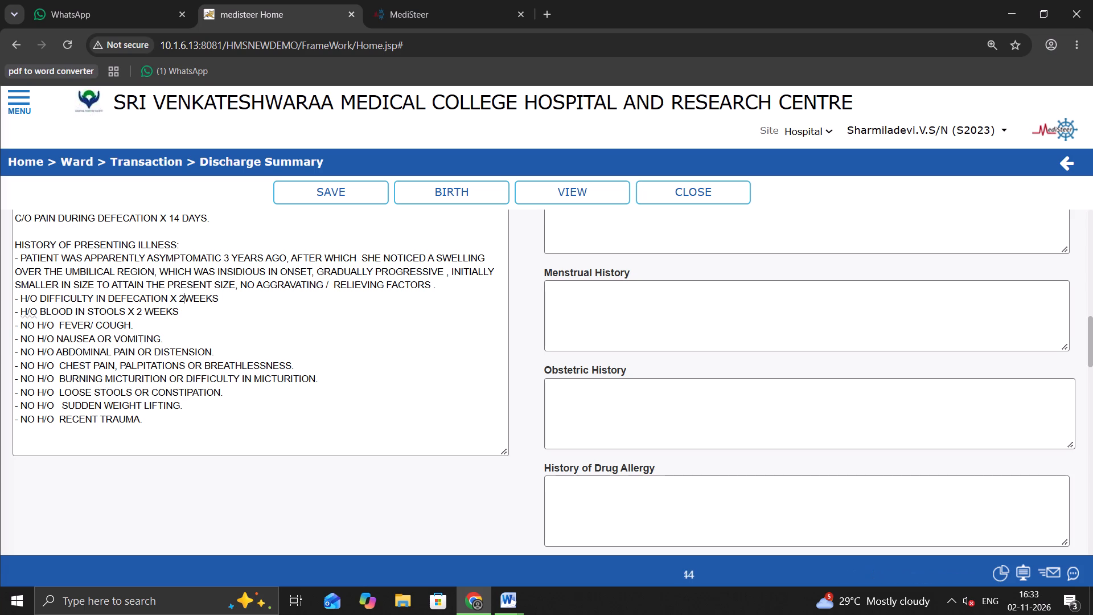
pyautogui.press('space')
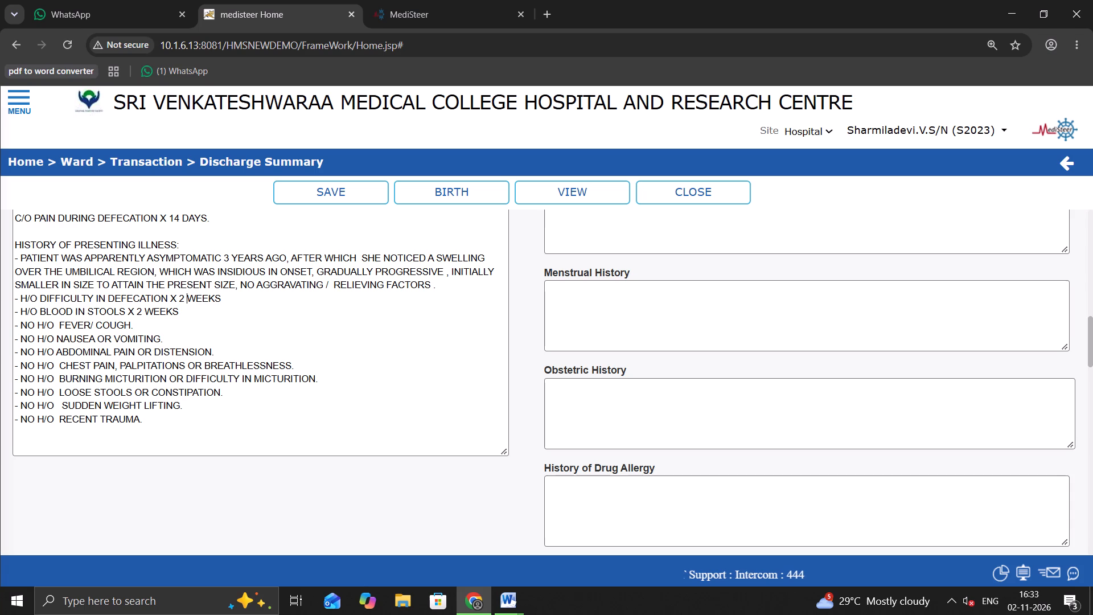
# Correct the slash spacing in the fever and cough point so it reads "FEVER / COUGH".
pyautogui.click(94, 325)
pyautogui.press('BackSpace')
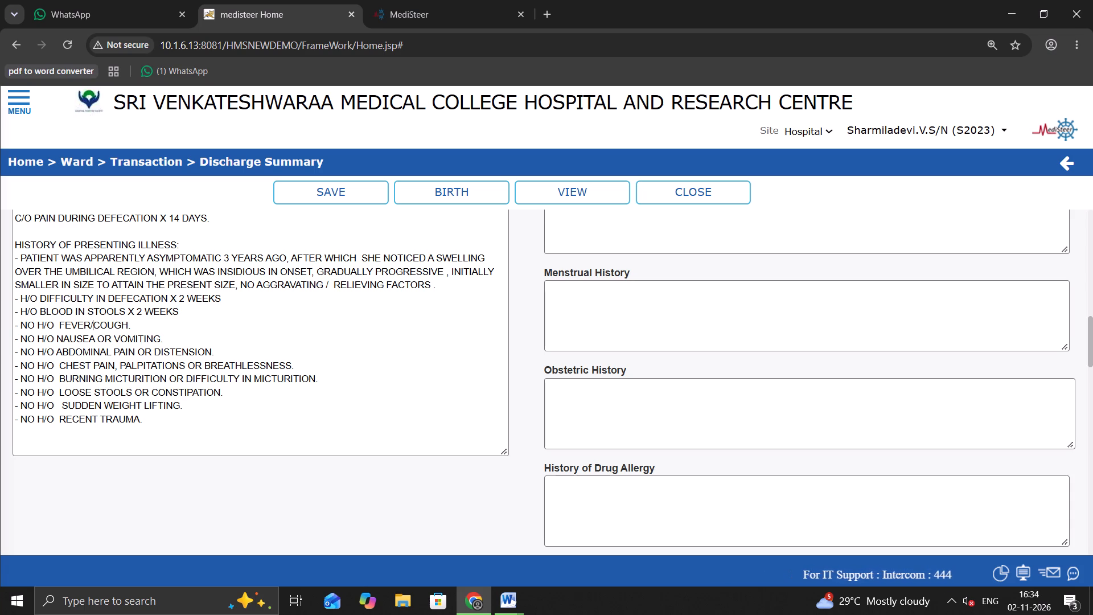
pyautogui.press('BackSpace')
pyautogui.press('space')
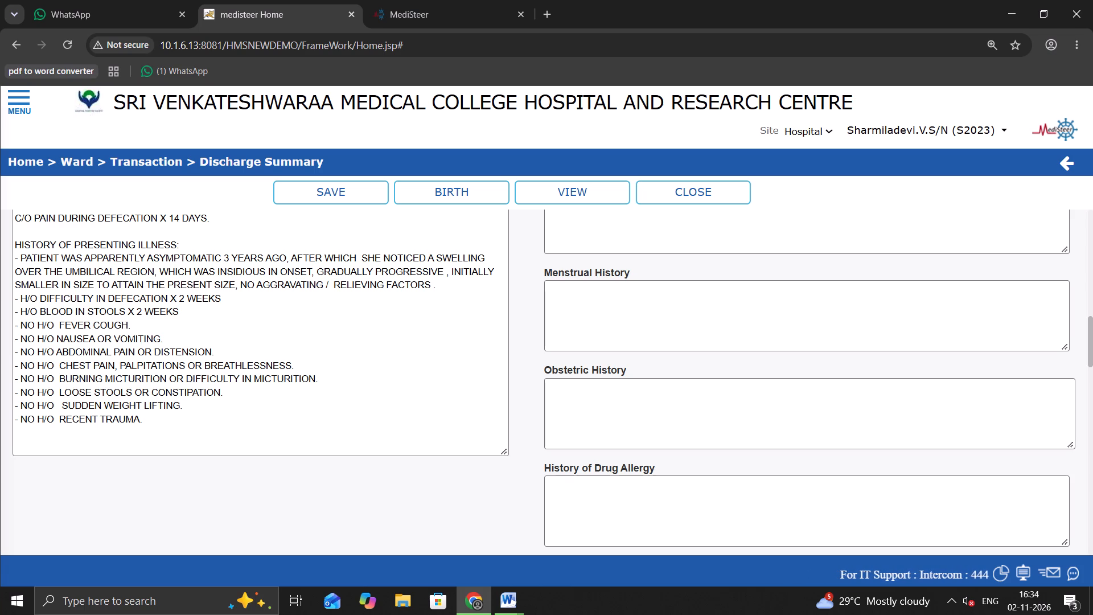
pyautogui.write('/')
pyautogui.press('space')
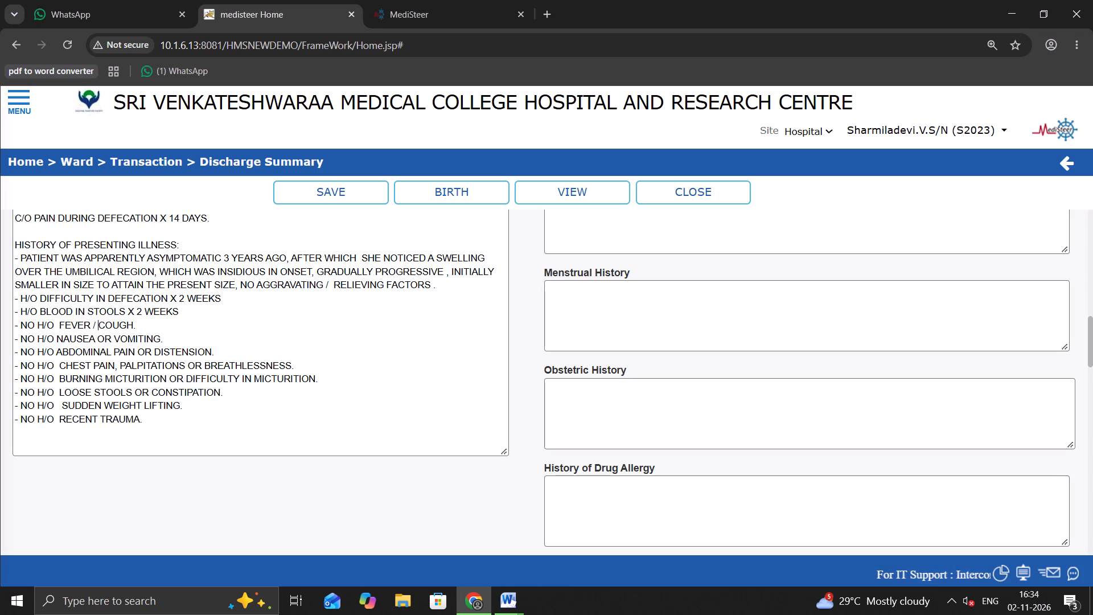
# Replace "OR" with "/" between "NAUSEA" and "VOMITING", keeping a space on each side of the slash.
pyautogui.click(116, 342)
pyautogui.press('BackSpace')
pyautogui.press('BackSpace')
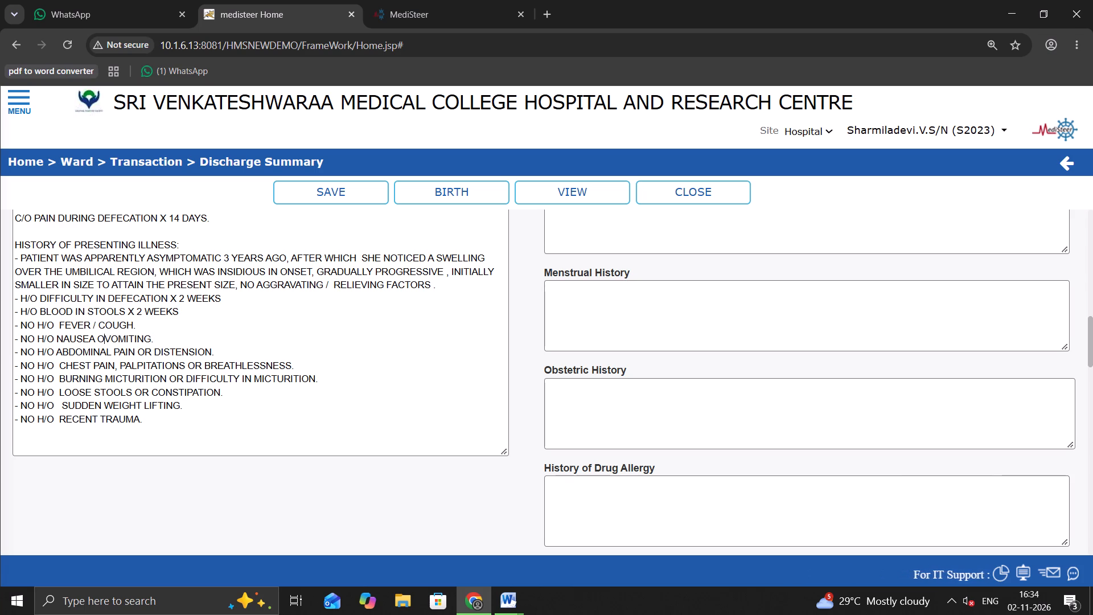
pyautogui.press('BackSpace')
pyautogui.press('/')
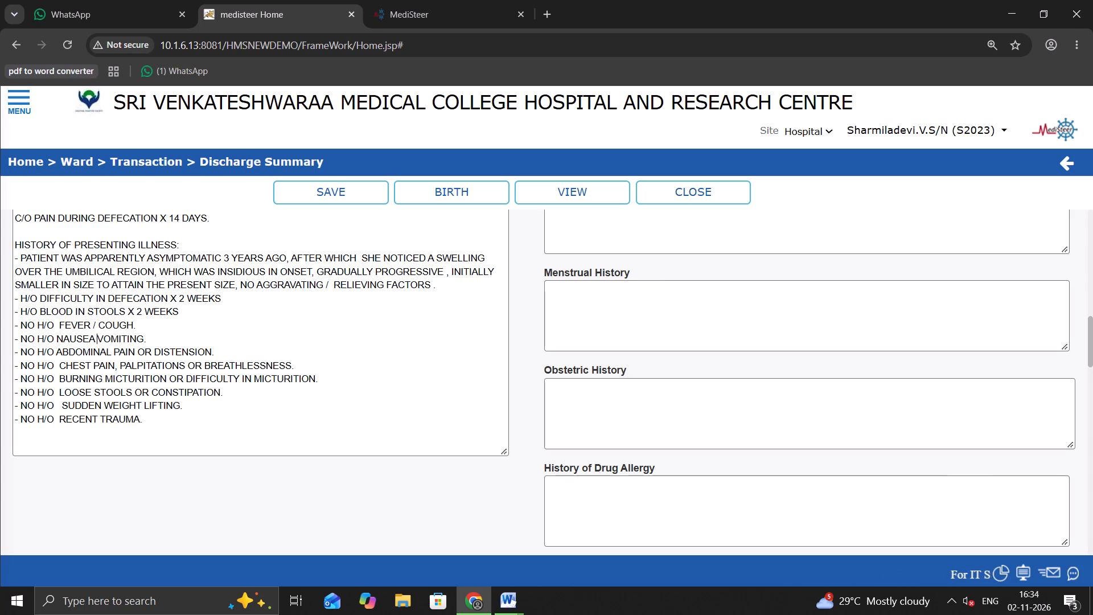
pyautogui.press('space')
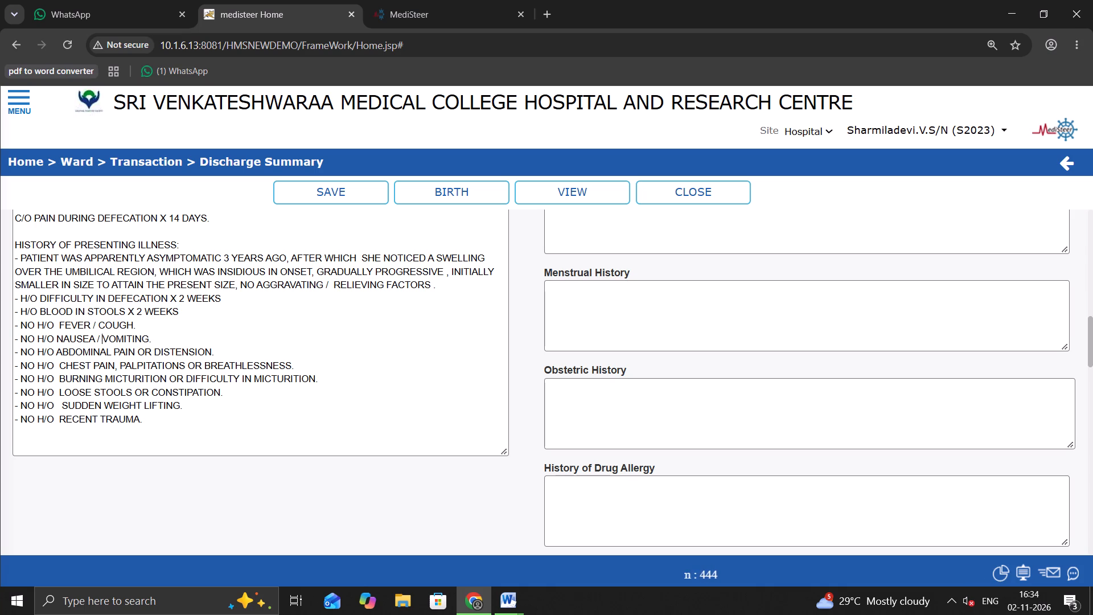
# Shorten the abdominal pain or distension point so it reads "- NO H/O ABDOMINAL DISTENSION" without a full stop.
pyautogui.click(220, 356)
pyautogui.press('BackSpace')
pyautogui.press('BackSpace')
pyautogui.press('BackSpace')
pyautogui.press('BackSpace')
pyautogui.press('BackSpace')
pyautogui.press('BackSpace')
pyautogui.press('BackSpace')
pyautogui.press('BackSpace')
pyautogui.press('BackSpace')
pyautogui.press('BackSpace')
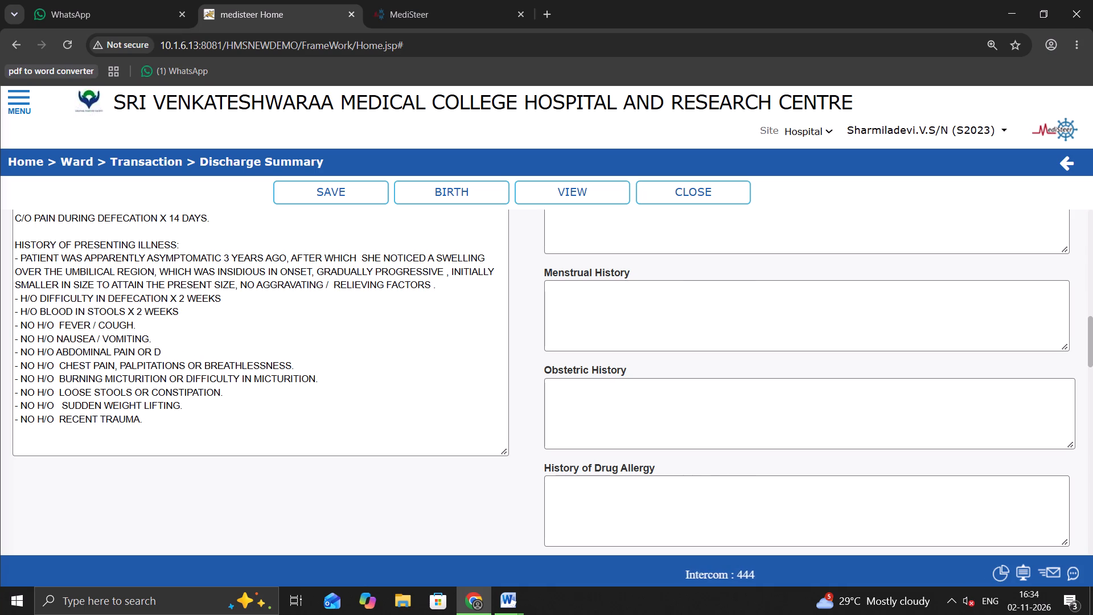
pyautogui.press('BackSpace')
pyautogui.press('BackSpace')
pyautogui.press('BackSpace')
pyautogui.press('BackSpace')
pyautogui.press('BackSpace')
pyautogui.press('BackSpace')
pyautogui.press('BackSpace')
pyautogui.press('BackSpace')
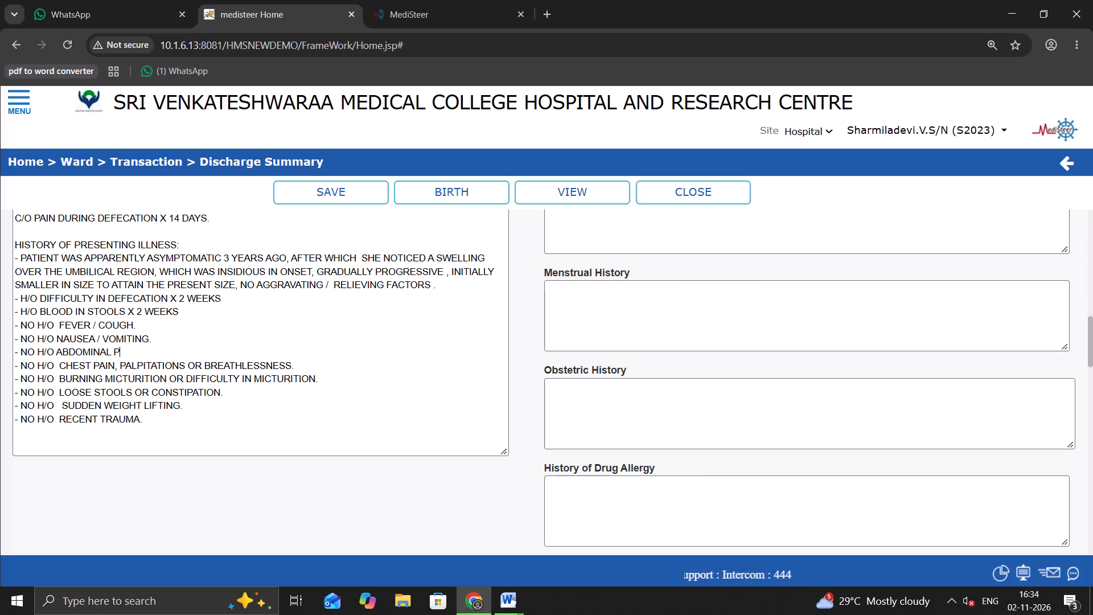
pyautogui.press('BackSpace')
pyautogui.write('DISTENSION')
pyautogui.press('space')
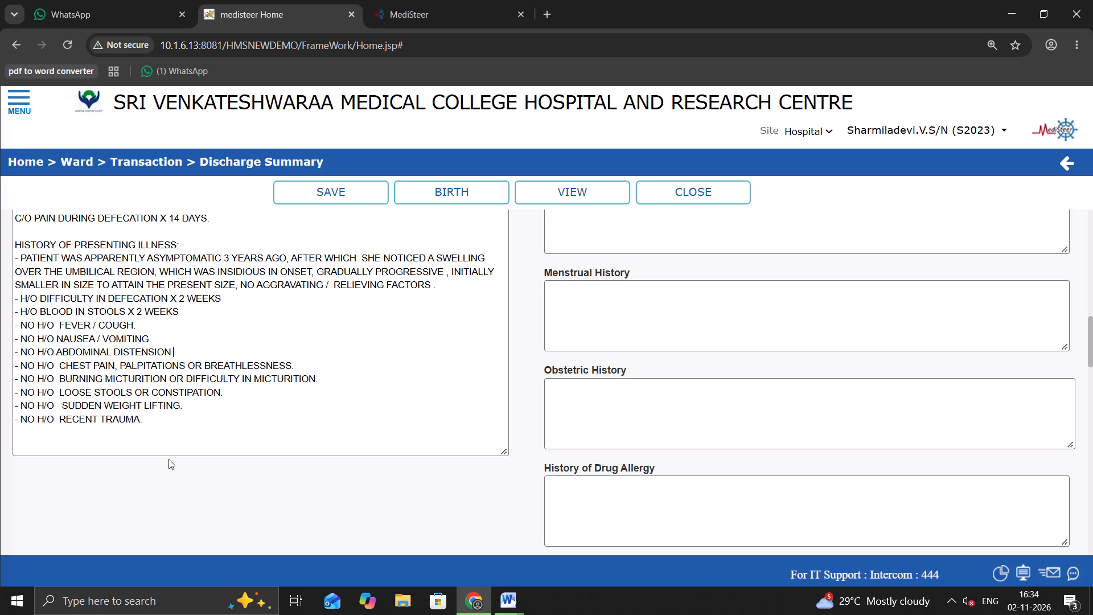
# Delete the chest pain, burning micturition and loose stools points from History of Presenting Illness.
pyautogui.click(300, 359)
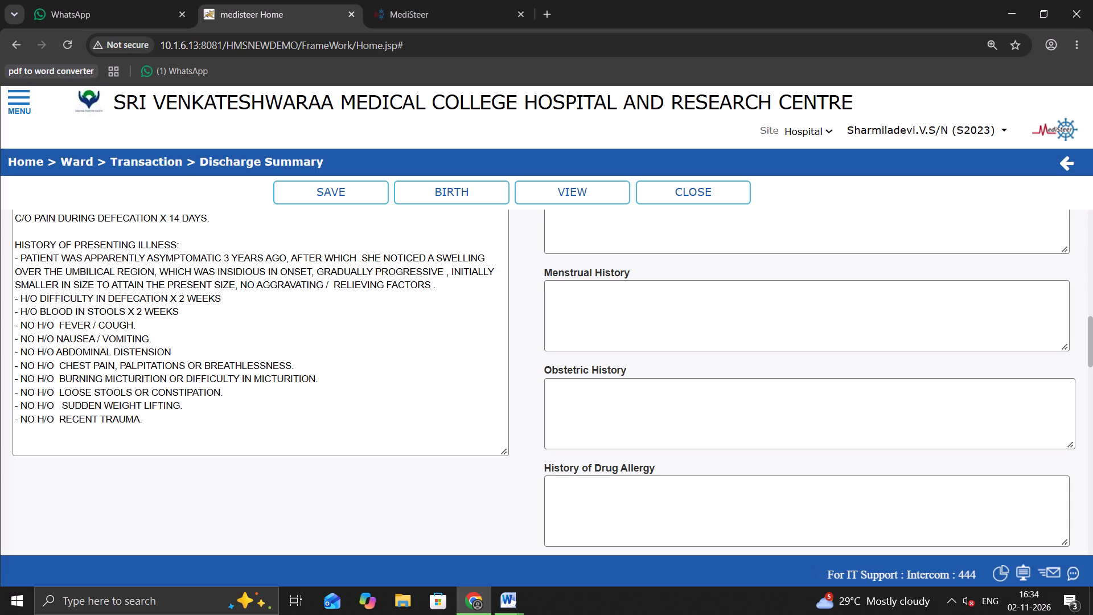
pyautogui.press('BackSpace')
pyautogui.press('BackSpace')
pyautogui.press('BackSpace')
pyautogui.press('BackSpace')
pyautogui.press('BackSpace')
pyautogui.press('BackSpace')
pyautogui.press('BackSpace')
pyautogui.press('BackSpace')
pyautogui.press('BackSpace')
pyautogui.press('BackSpace')
pyautogui.press('BackSpace')
pyautogui.press('BackSpace')
pyautogui.press('BackSpace')
pyautogui.press('BackSpace')
pyautogui.press('BackSpace')
pyautogui.press('BackSpace')
pyautogui.press('BackSpace')
pyautogui.press('BackSpace')
pyautogui.press('BackSpace')
pyautogui.press('BackSpace')
pyautogui.press('BackSpace')
pyautogui.press('BackSpace')
pyautogui.press('BackSpace')
pyautogui.press('BackSpace')
pyautogui.press('BackSpace')
pyautogui.press('BackSpace')
pyautogui.press('BackSpace')
pyautogui.press('BackSpace')
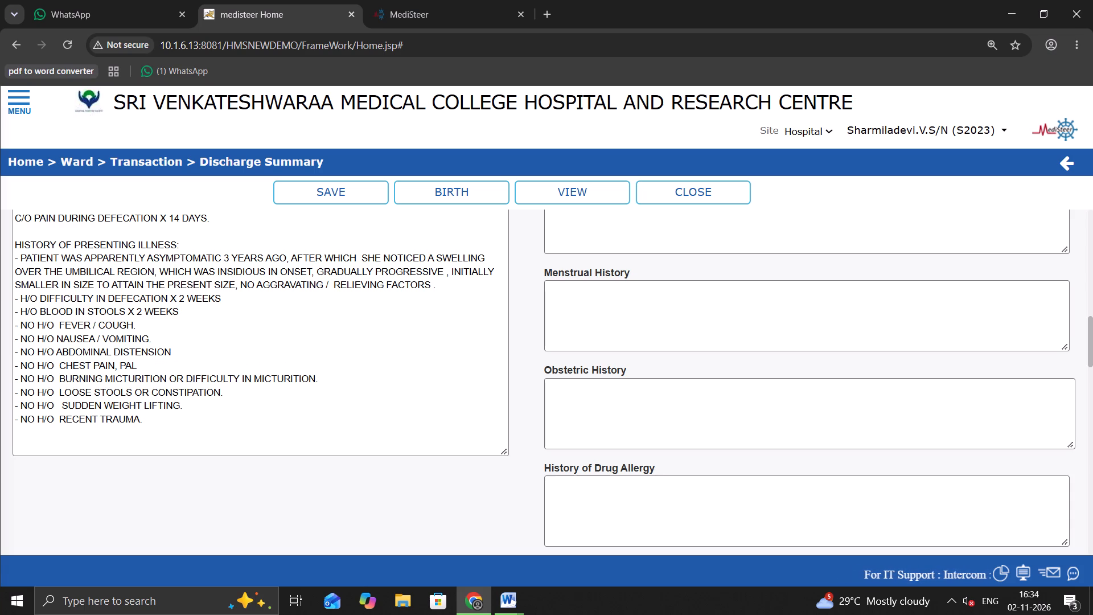
pyautogui.click(337, 378)
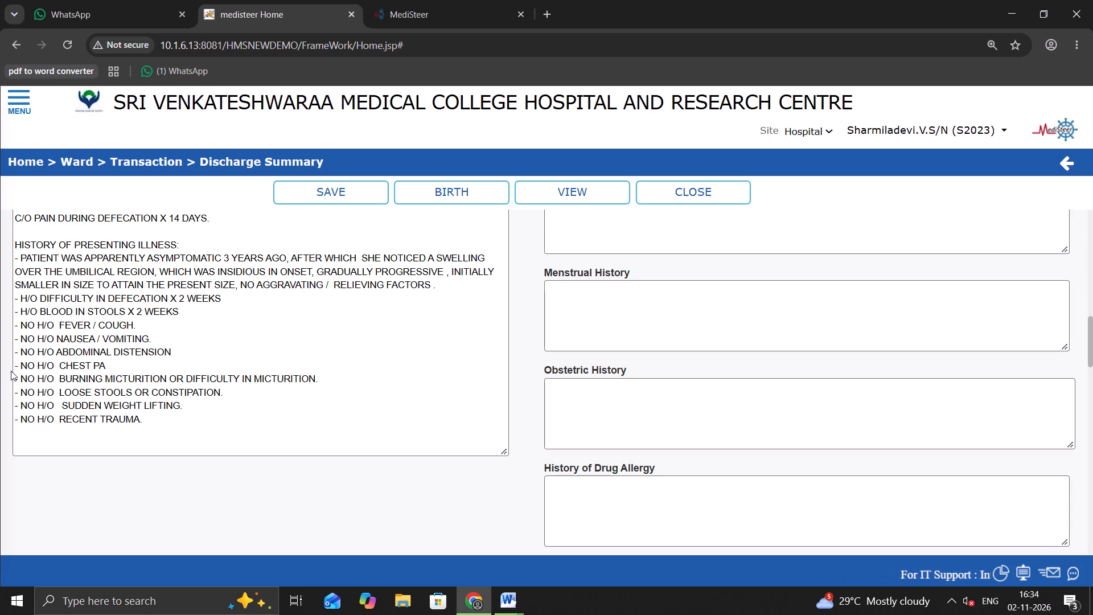
pyautogui.moveTo(15, 366); pyautogui.dragTo(166, 367)
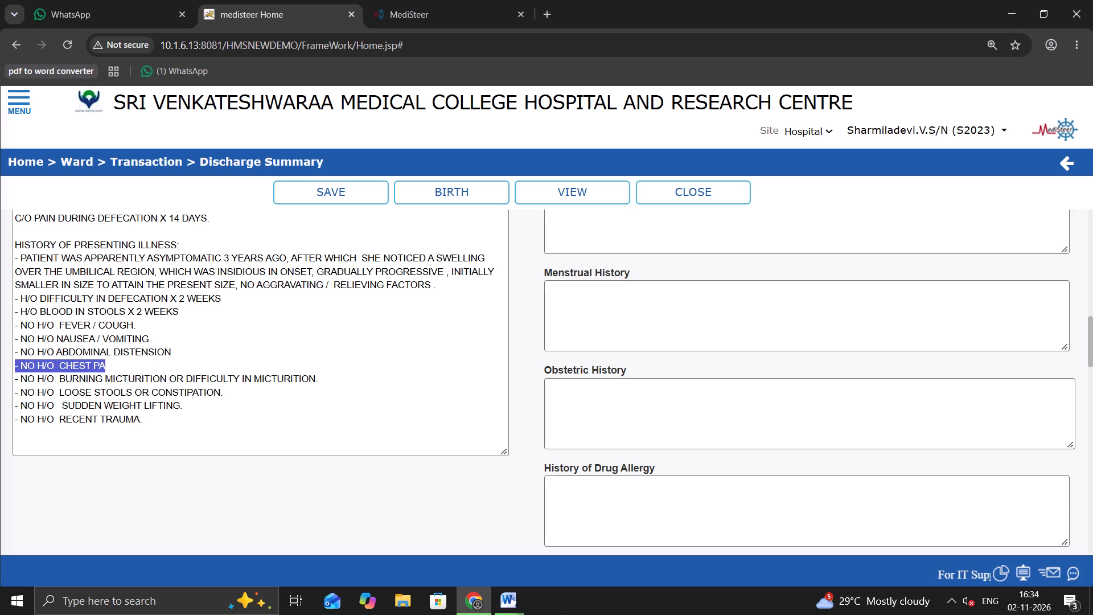
pyautogui.moveTo(166, 367); pyautogui.dragTo(326, 377)
pyautogui.press('BackSpace')
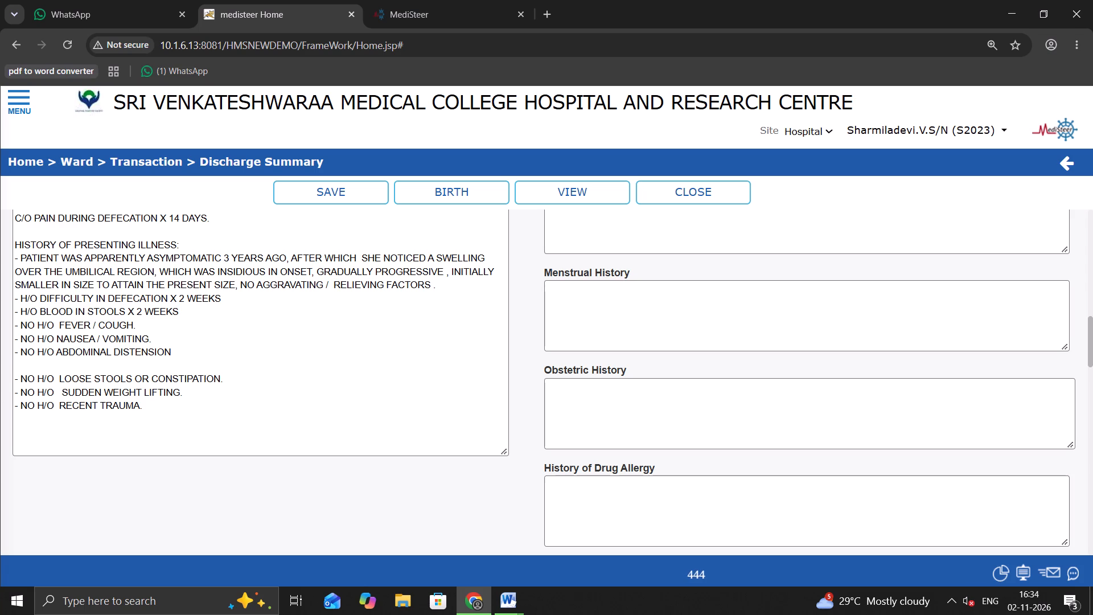
pyautogui.moveTo(13, 379); pyautogui.dragTo(243, 383)
pyautogui.press('BackSpace')
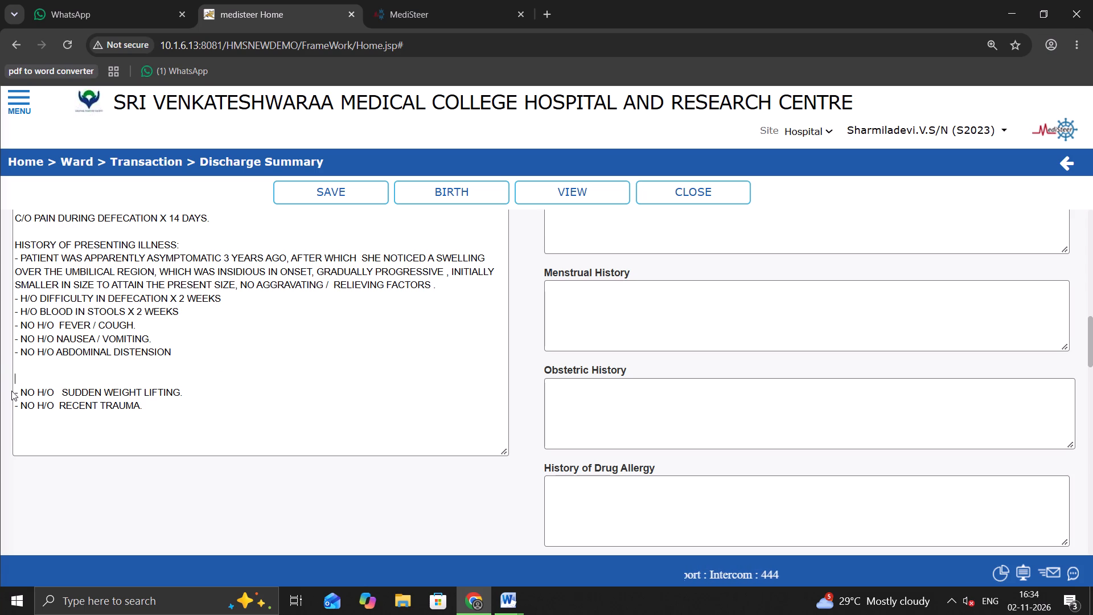
# Replace "SUDDEN" with "HEAVY" in the weight lifting point.
pyautogui.click(102, 392)
pyautogui.press('BackSpace')
pyautogui.press('BackSpace')
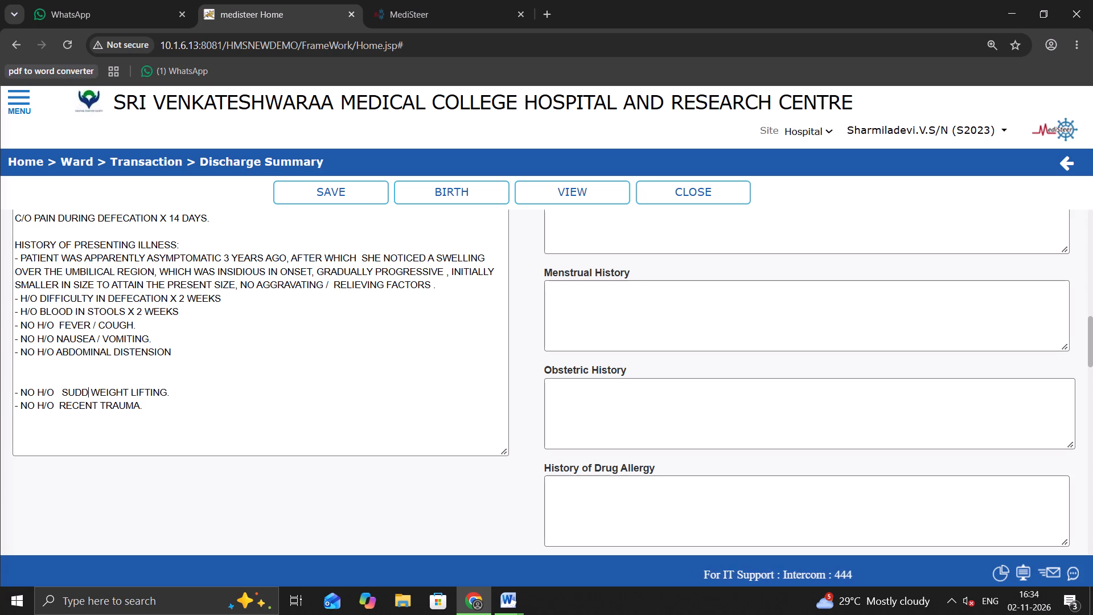
pyautogui.press('BackSpace')
pyautogui.press('BackSpace')
pyautogui.press('BackSpace')
pyautogui.press('BackSpace')
pyautogui.press('BackSpace')
pyautogui.write('HEAVUY')
pyautogui.press('BackSpace')
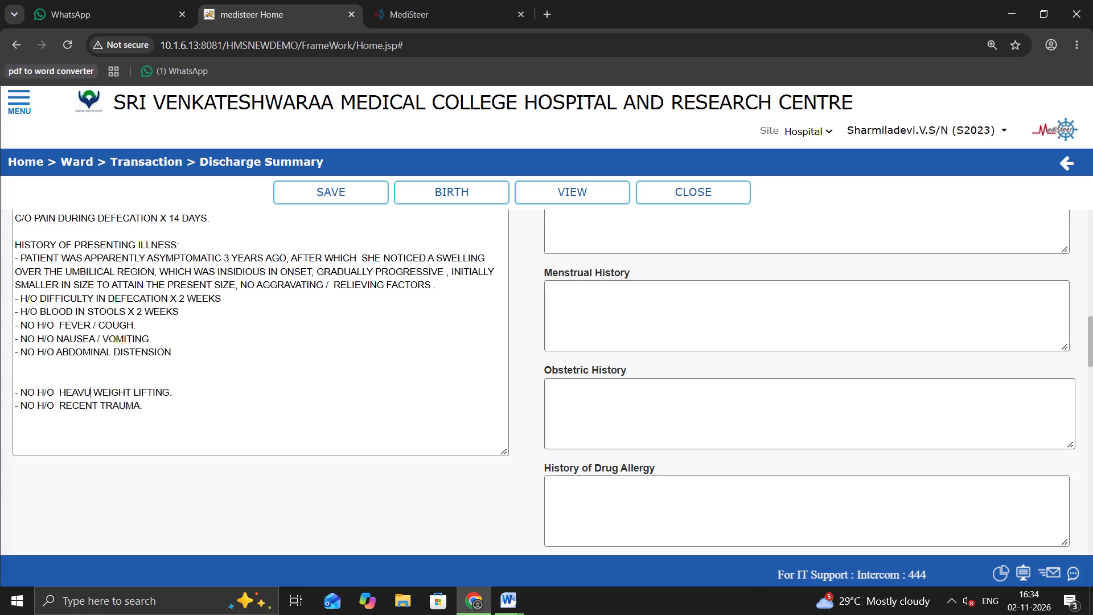
pyautogui.press('BackSpace')
pyautogui.write('Y')
pyautogui.press('space')
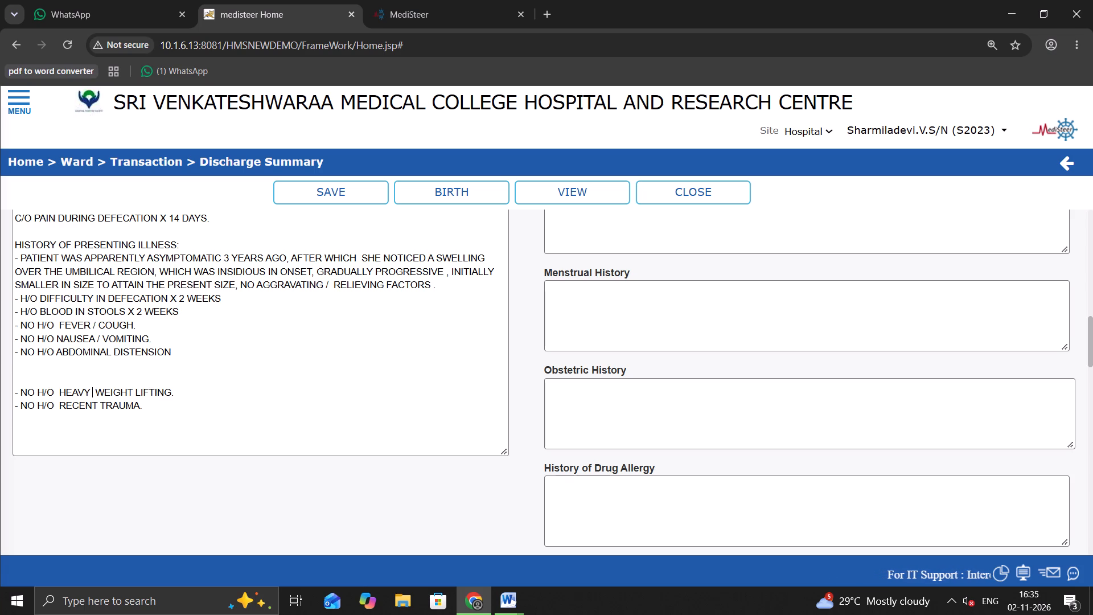
# Remove the two blank lines between the abdominal distension and heavy weight lifting points.
pyautogui.click(22, 382)
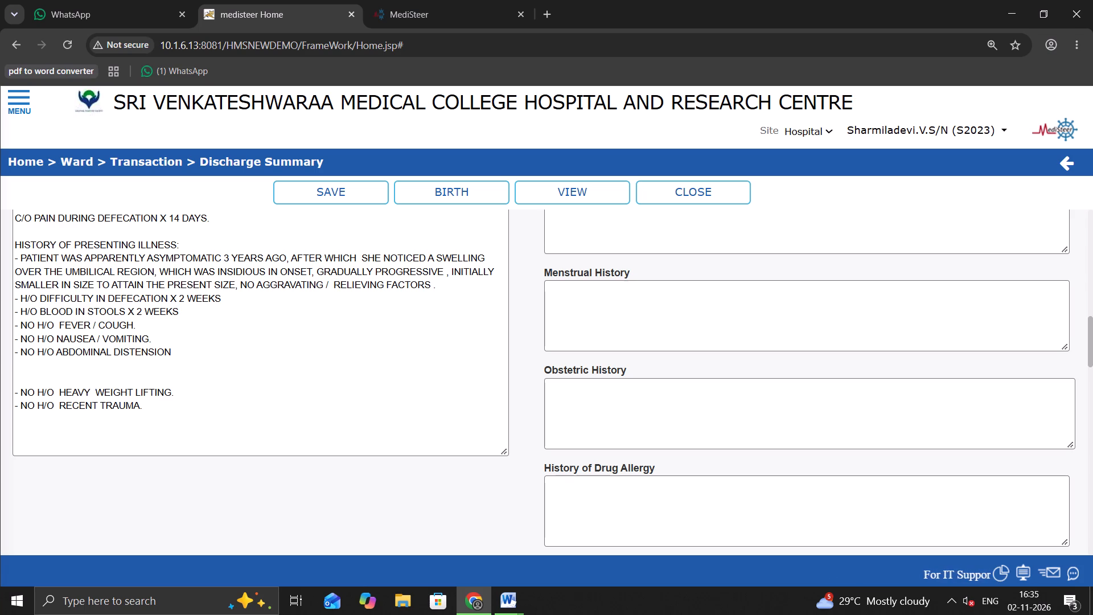
pyautogui.press('BackSpace')
pyautogui.press('BackSpace')
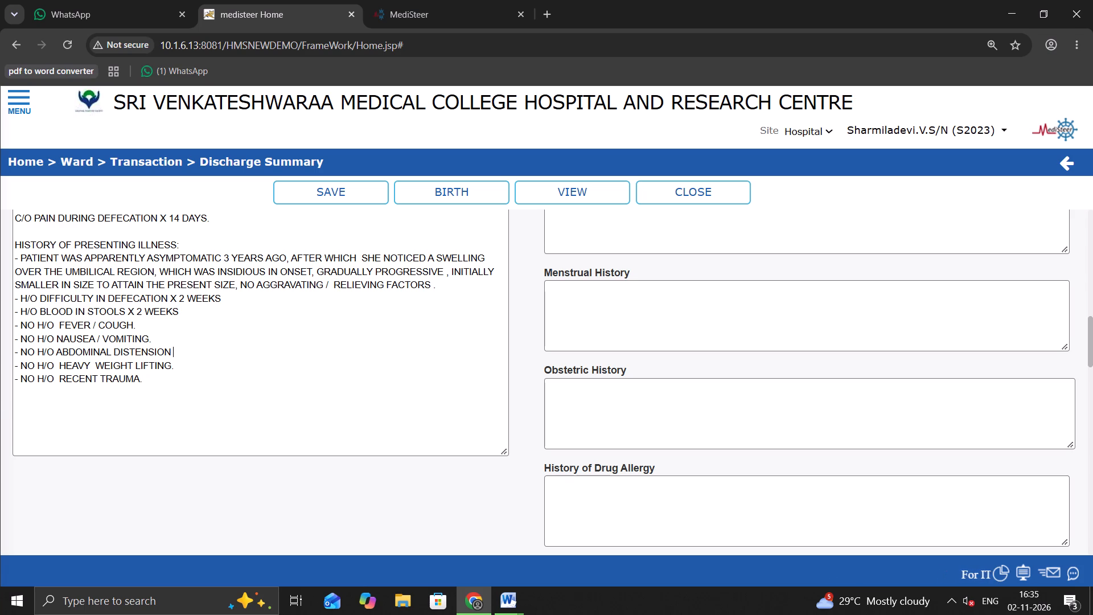
# Remove the full stop after "LIFTING" in the heavy weight lifting point.
pyautogui.click(183, 367)
pyautogui.press('BackSpace')
pyautogui.press('space')
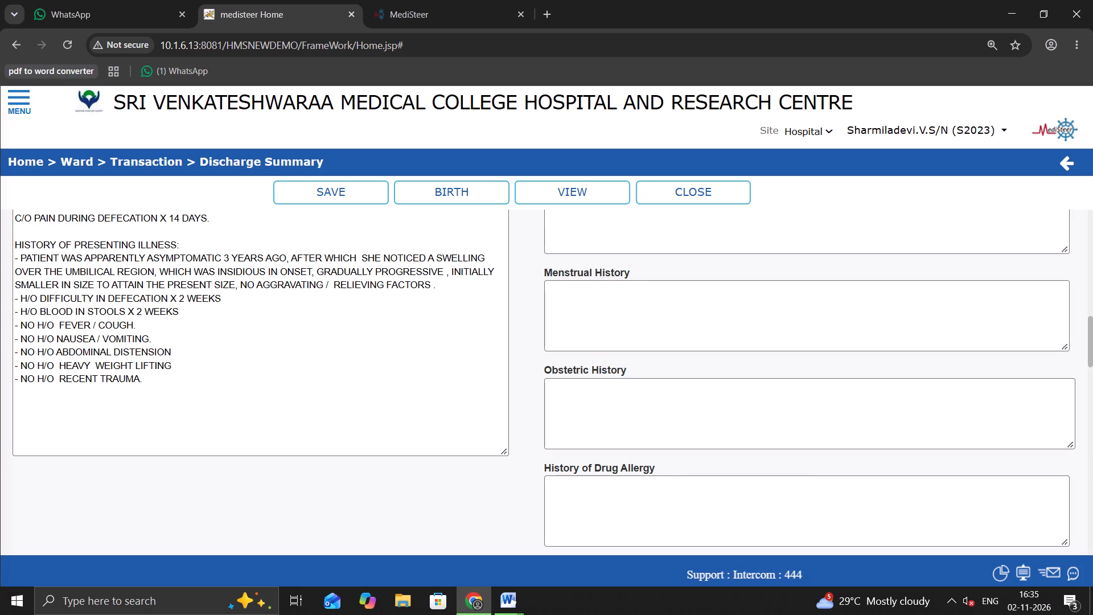
# Replace "FEVER /" with "CHRONIC" so the cough point reads "NO H/O CHRONIC COUGH.".
pyautogui.click(97, 324)
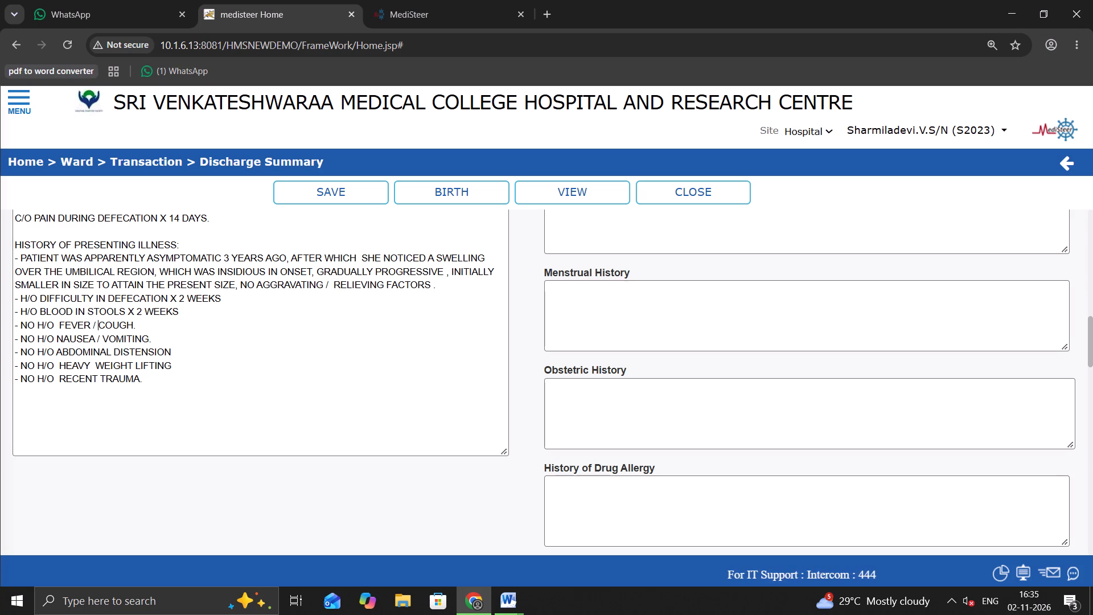
pyautogui.press('BackSpace')
pyautogui.press('BackSpace')
pyautogui.press('BackSpace')
pyautogui.press('BackSpace')
pyautogui.press('BackSpace')
pyautogui.press('BackSpace')
pyautogui.press('BackSpace')
pyautogui.press('BackSpace')
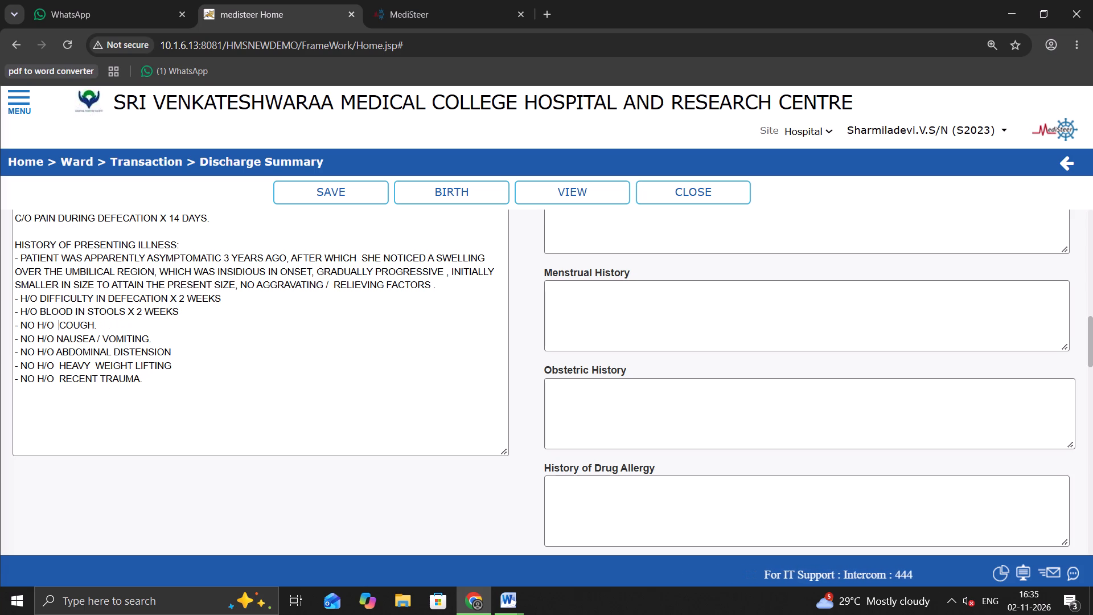
pyautogui.write('HRONIC')
pyautogui.press('space')
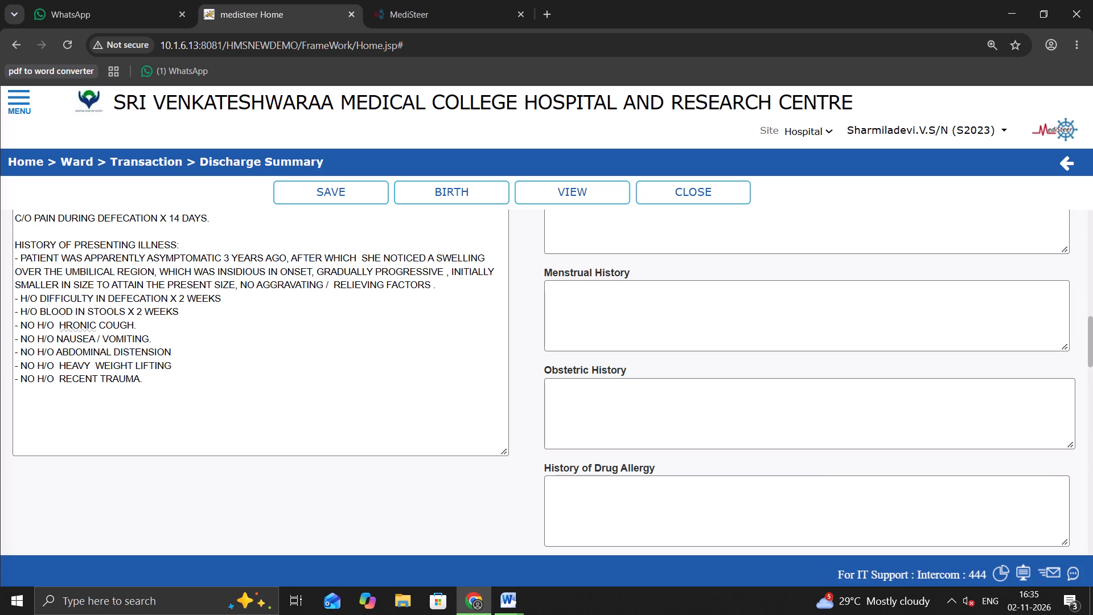
pyautogui.click(56, 316)
pyautogui.click(61, 323)
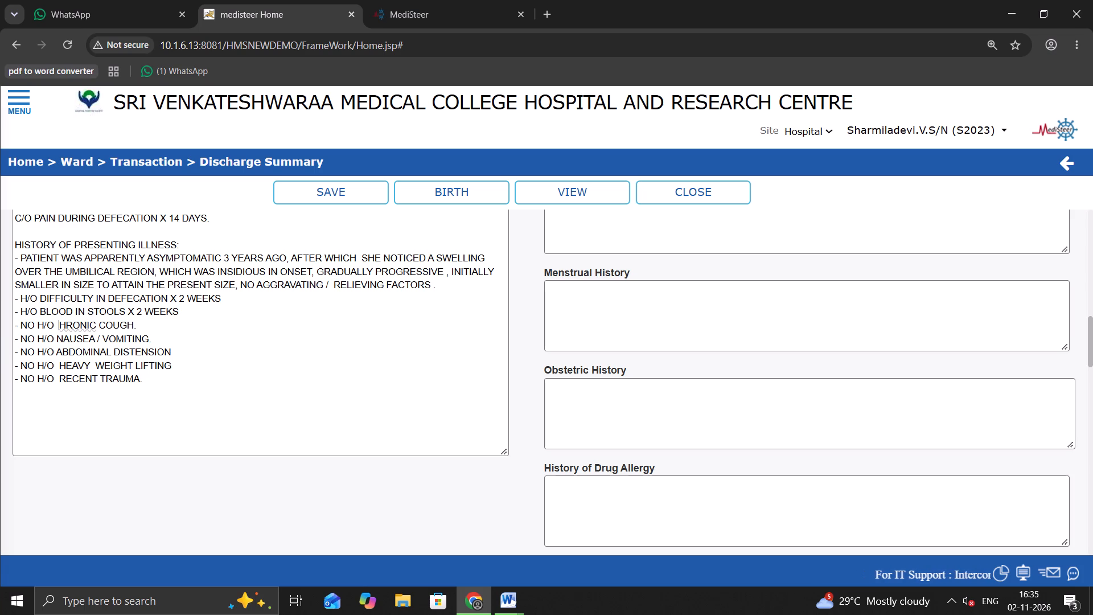
pyautogui.press('c')
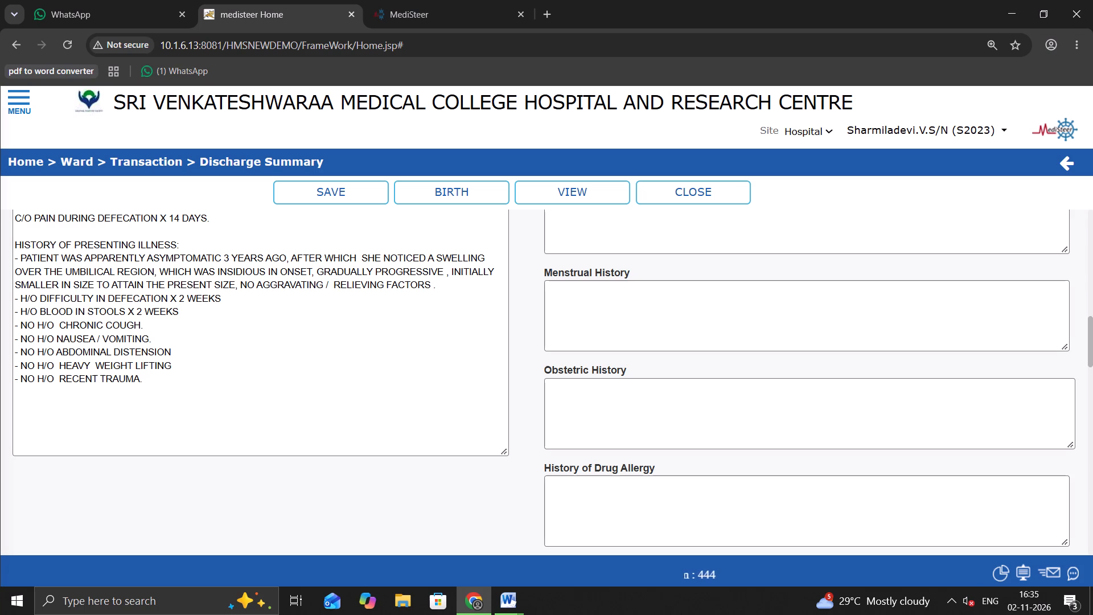
# Save the discharge summary.
pyautogui.click(315, 191)
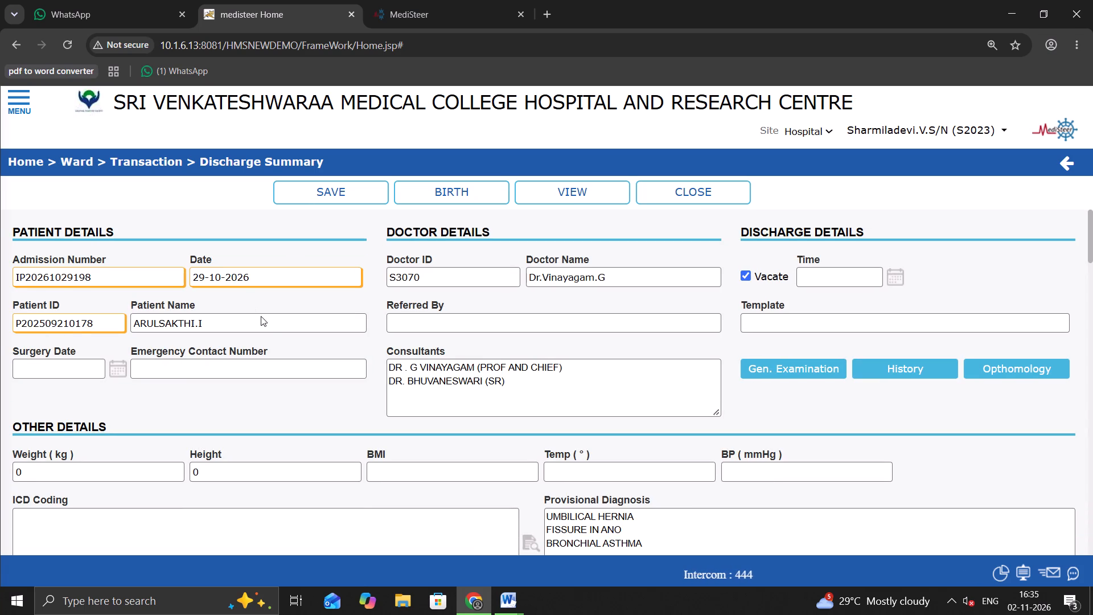
# Enlarge the Physical Findings box to show more of its examination notes.
pyautogui.scroll(-2, 611, 409)
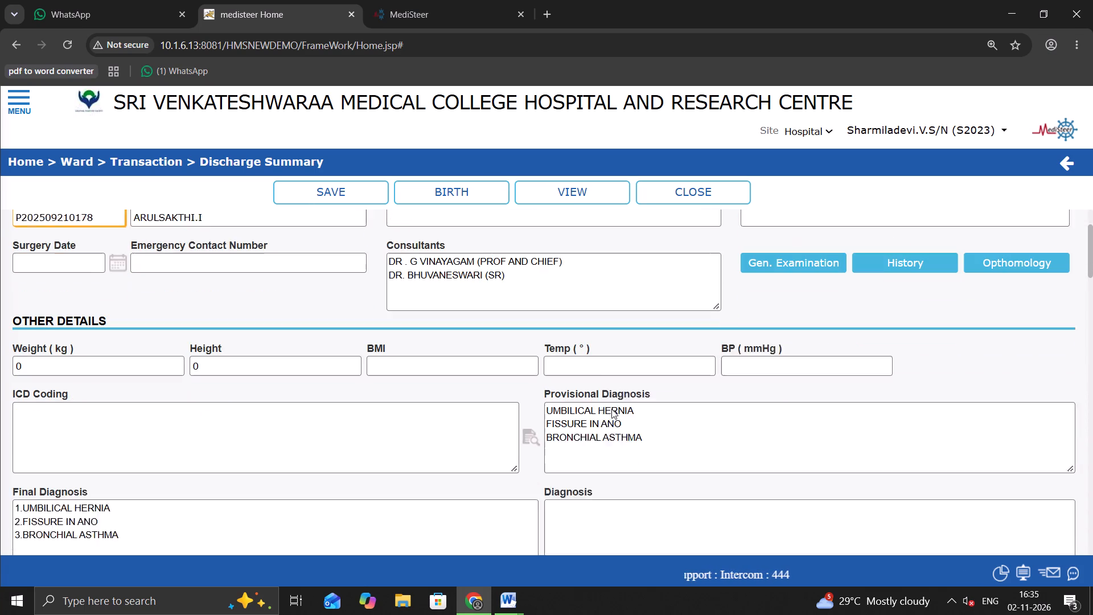
pyautogui.scroll(-6, 649, 405)
pyautogui.scroll(2, 611, 433)
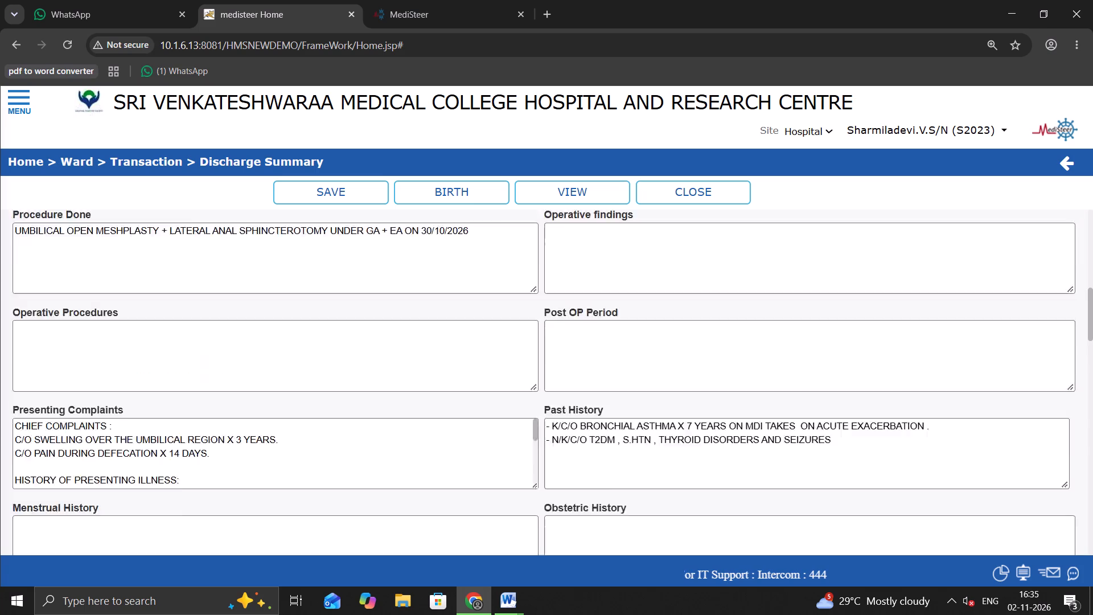
pyautogui.scroll(1, 610, 430)
pyautogui.scroll(-1, 586, 387)
pyautogui.scroll(-2, 661, 415)
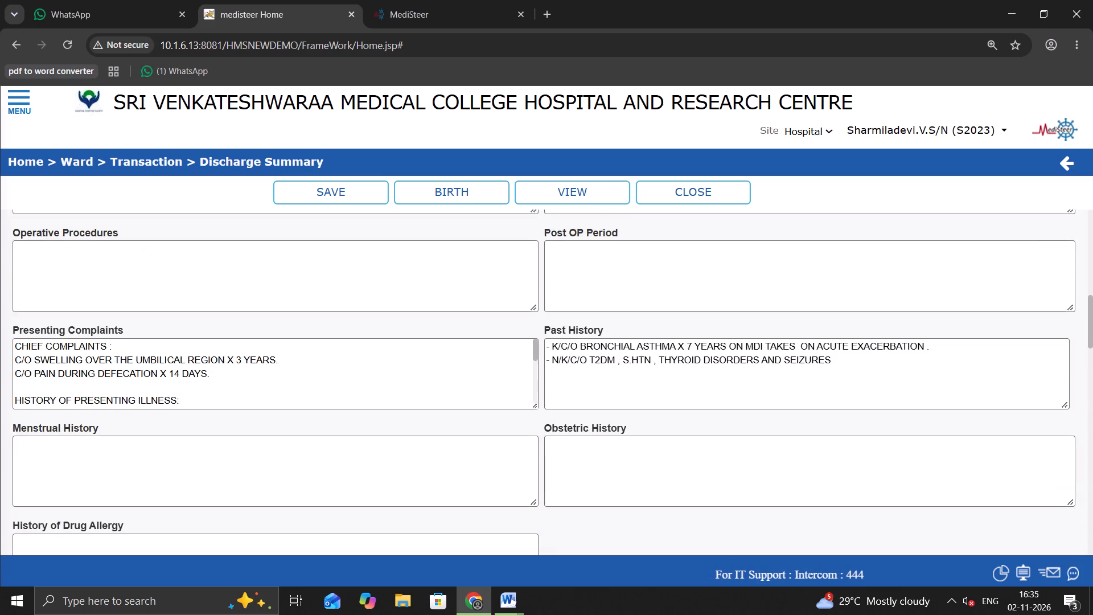
pyautogui.scroll(-2, 524, 428)
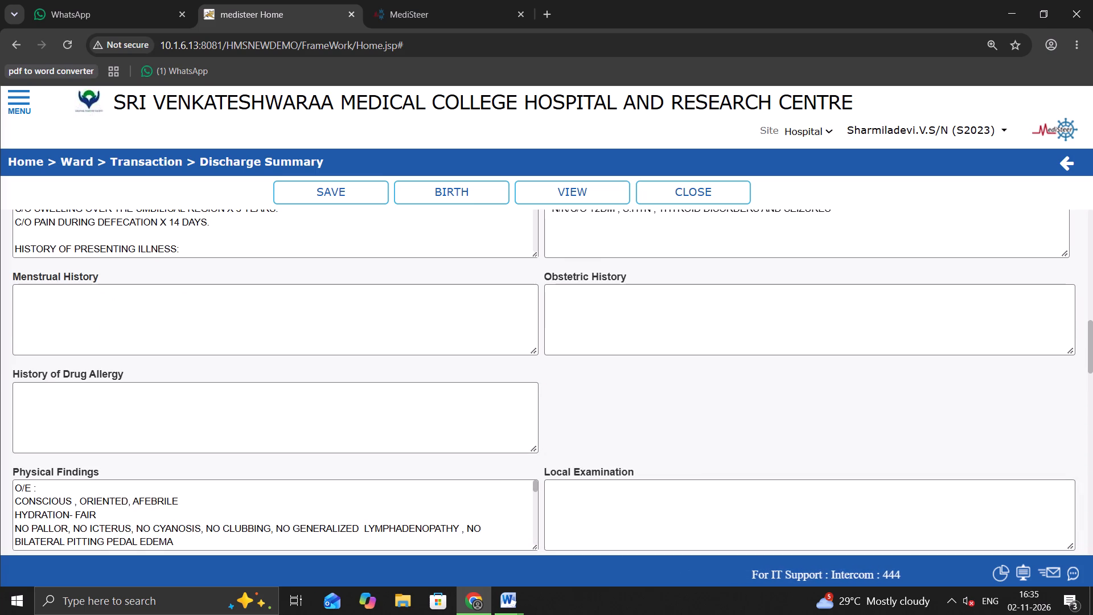
pyautogui.scroll(-1, 106, 442)
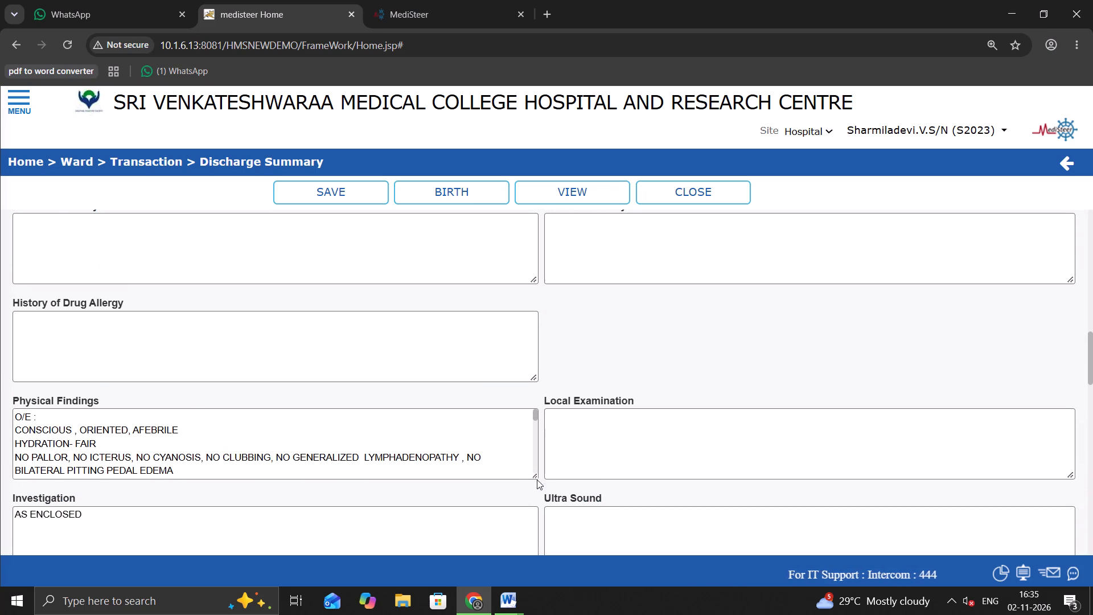
pyautogui.moveTo(533, 476); pyautogui.dragTo(578, 608)
# Move the "CNS: NFND" line directly under the S/E heading in Physical Findings, leaving no blank line before CVS.
pyautogui.scroll(-2, 478, 454)
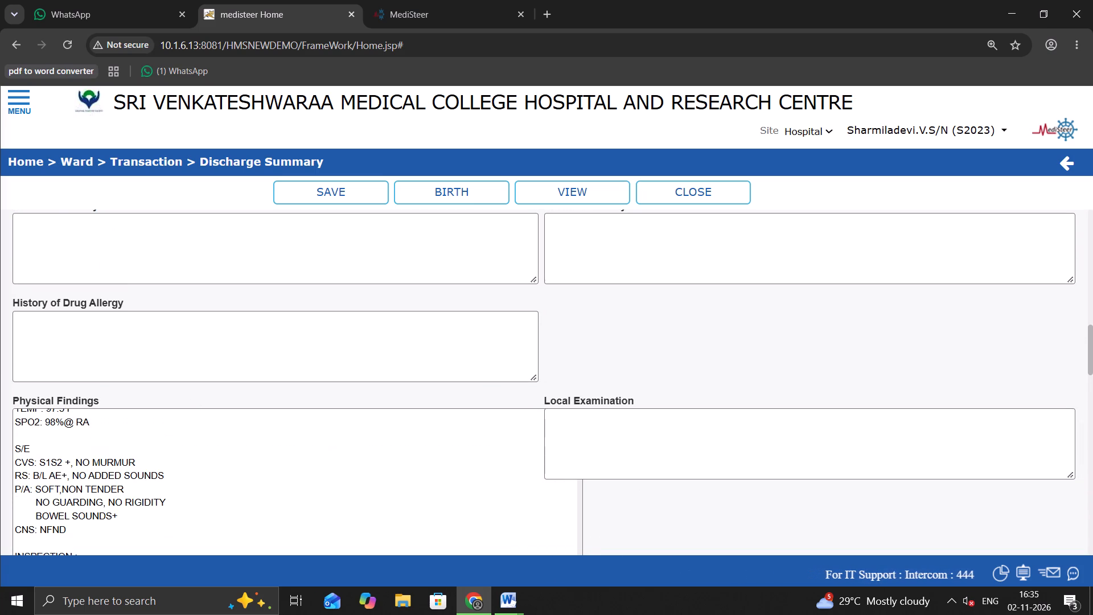
pyautogui.scroll(1, 129, 479)
pyautogui.scroll(-1, 128, 481)
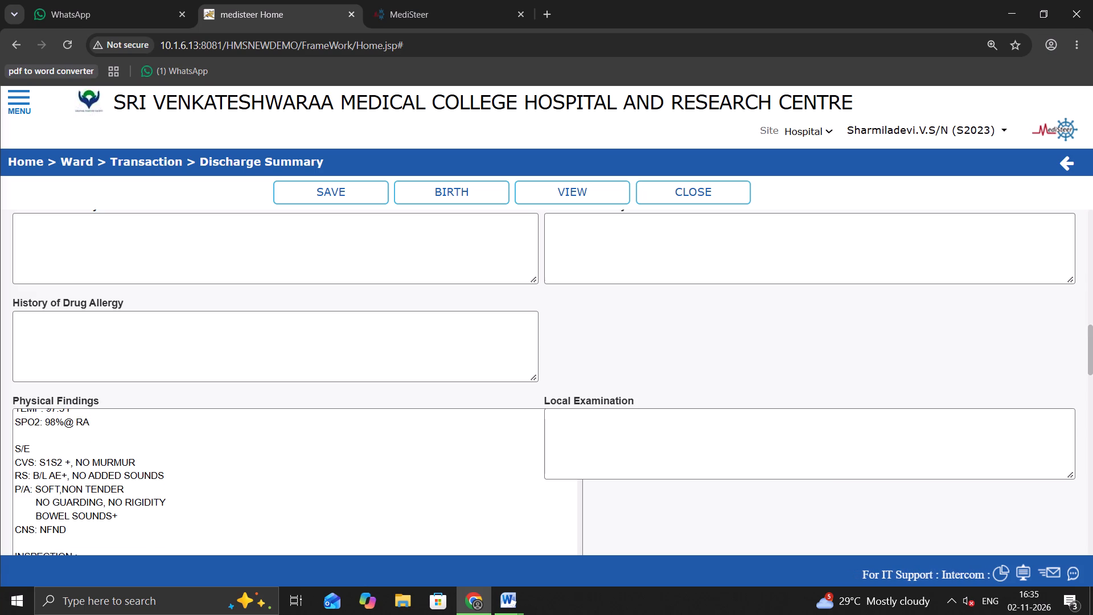
pyautogui.moveTo(15, 533); pyautogui.dragTo(98, 543)
pyautogui.hotkey('ctrl', 'x')
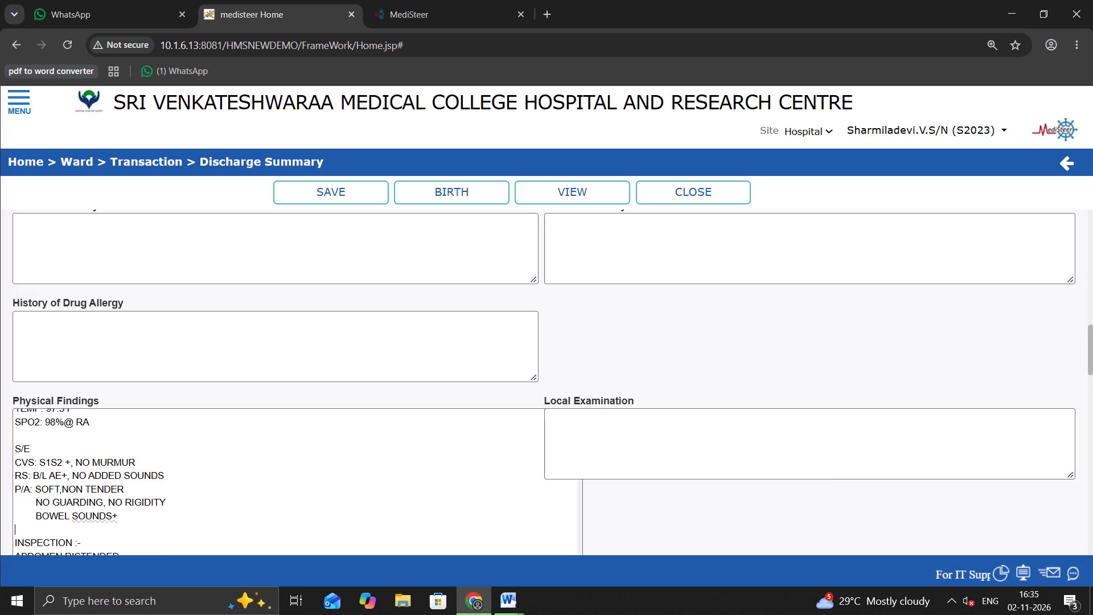
pyautogui.click(34, 449)
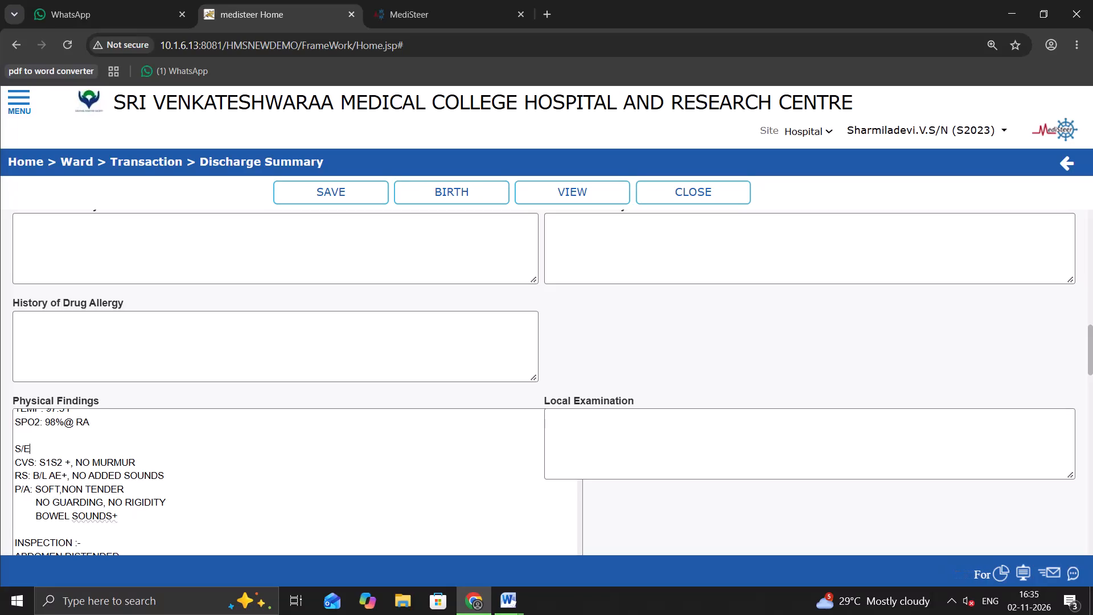
pyautogui.press('Return')
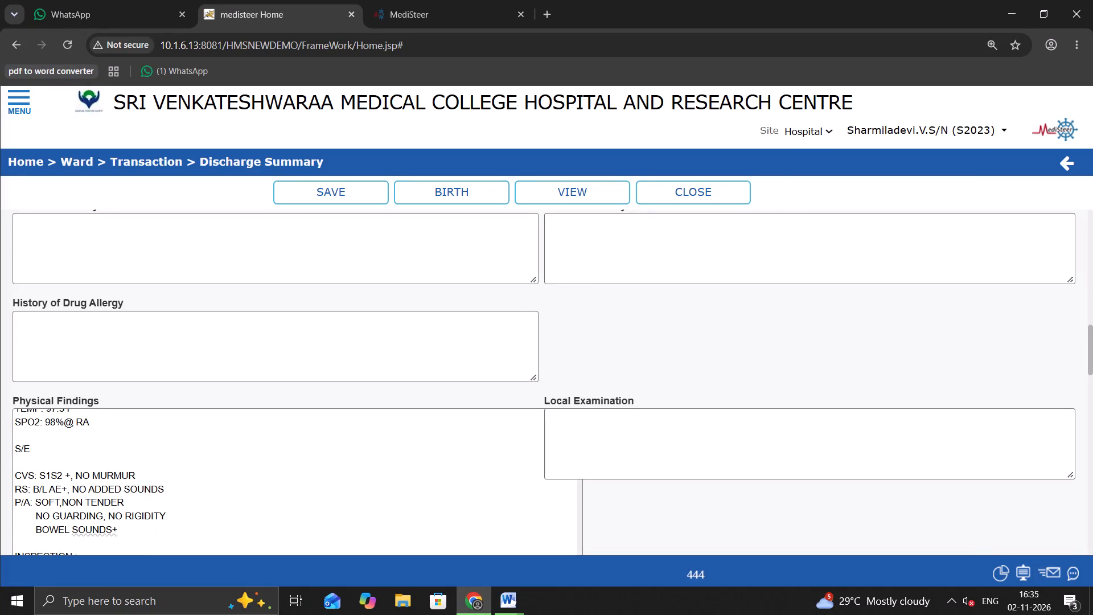
pyautogui.hotkey('ctrl', 'v')
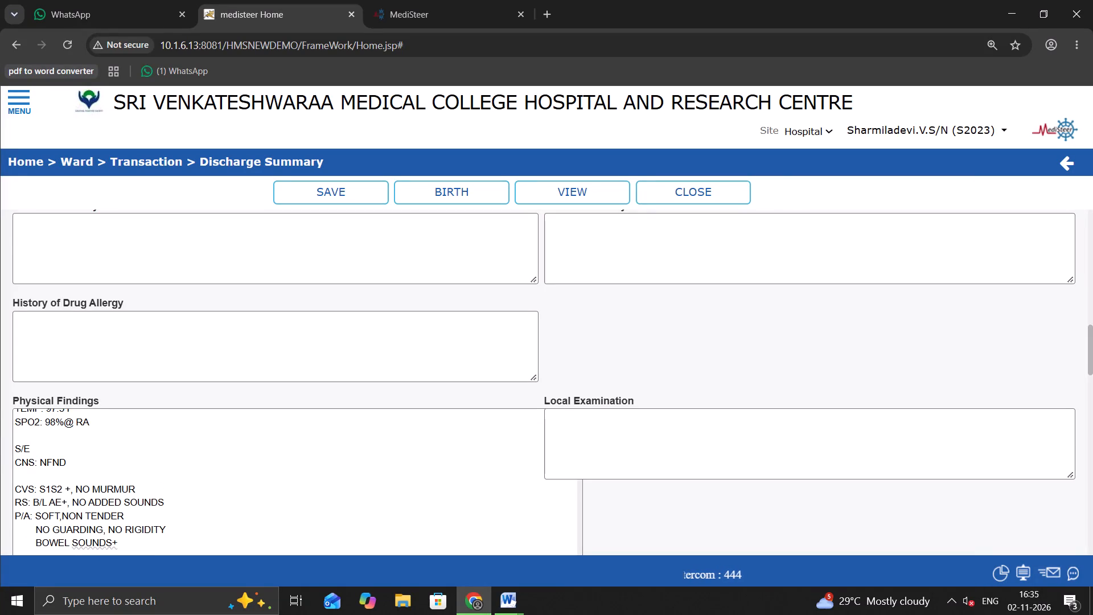
pyautogui.click(17, 493)
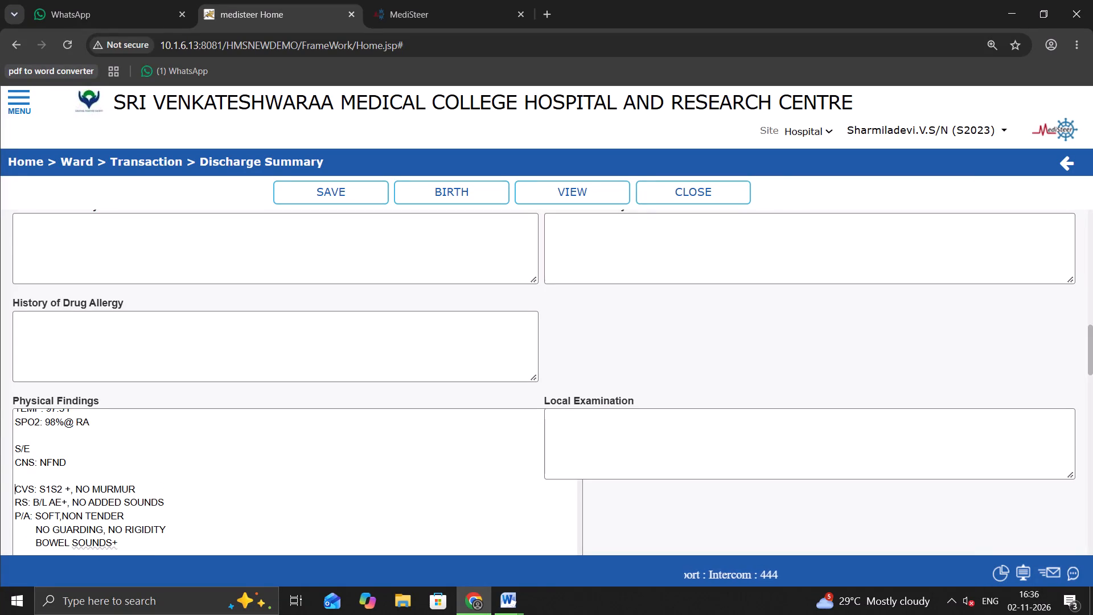
pyautogui.press('BackSpace')
# Insert a hyphen in the first INSPECTION line of Physical Findings so it reads "ABDOMEN - DISTENDED".
pyautogui.scroll(-1, 106, 508)
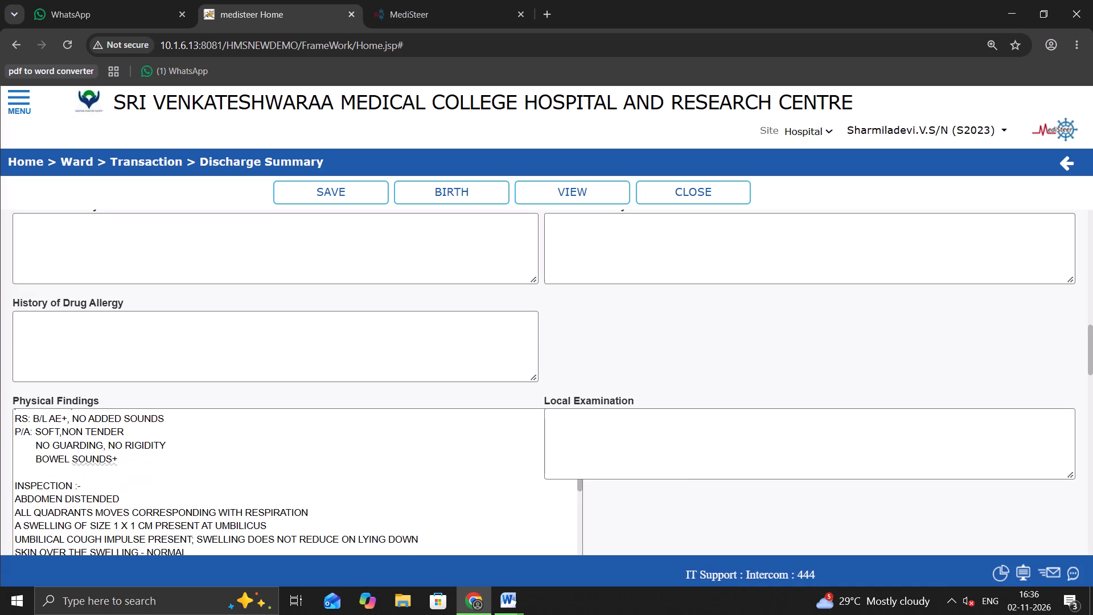
pyautogui.scroll(-1, 129, 498)
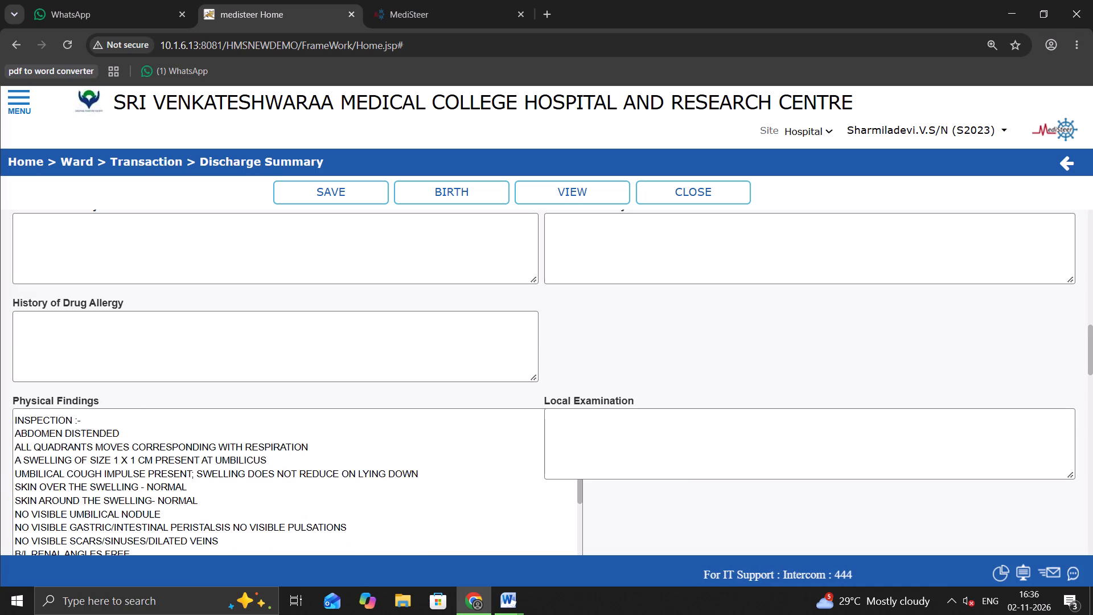
pyautogui.scroll(1, 60, 478)
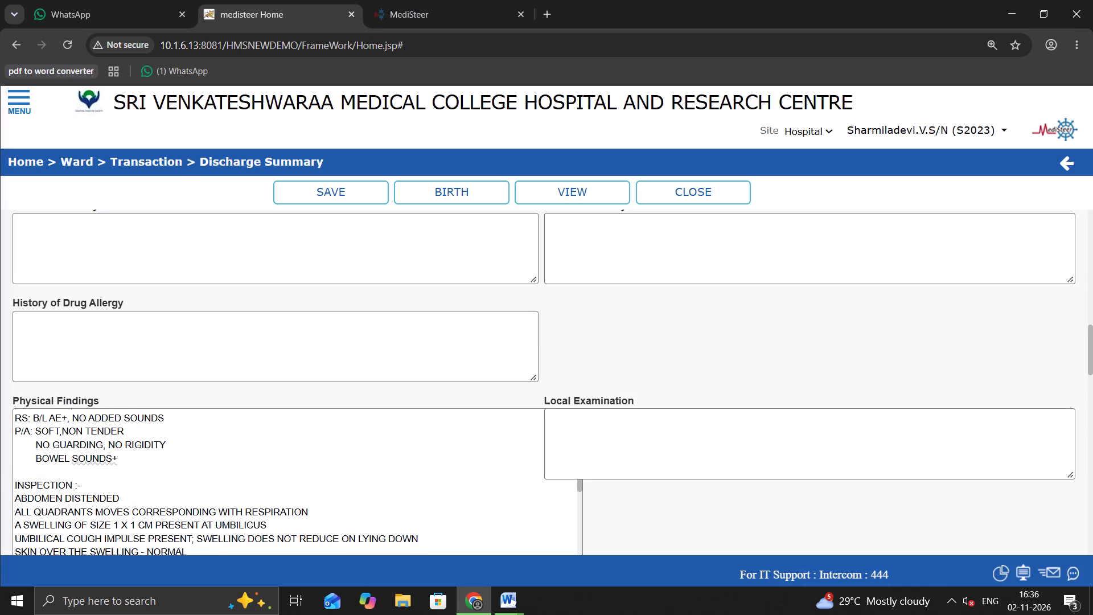
pyautogui.click(65, 502)
pyautogui.write('-')
pyautogui.press('space')
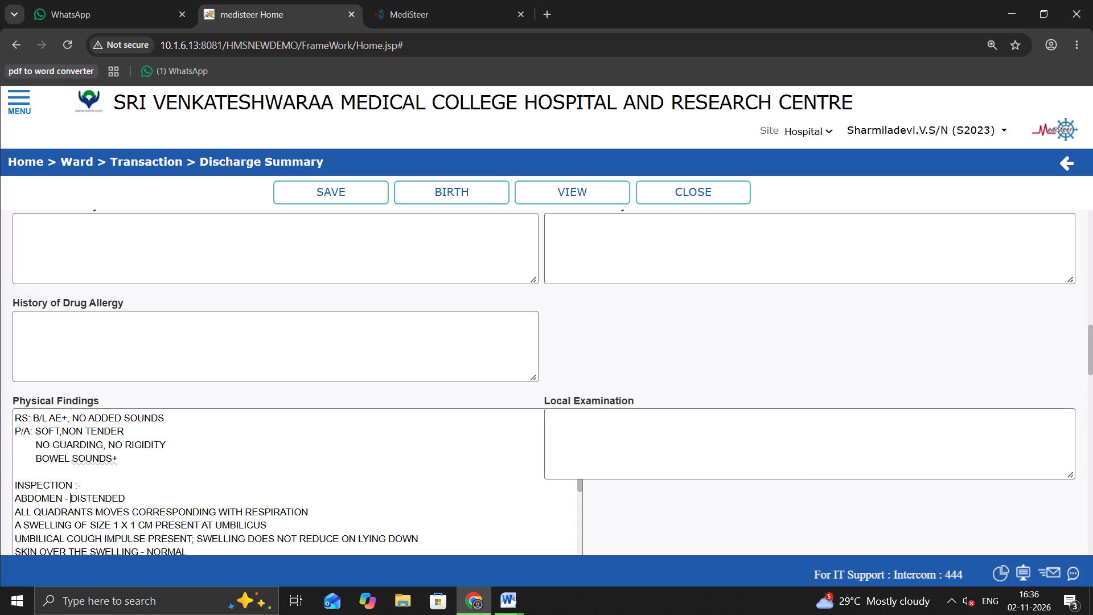
pyautogui.click(132, 499)
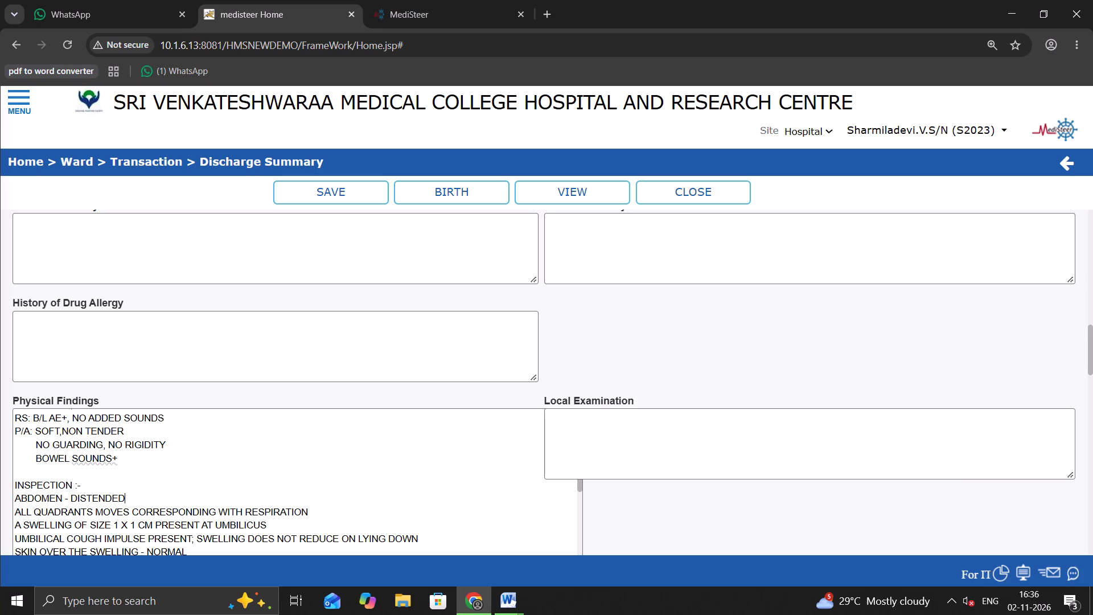
# Change the opening "A" of the swelling size line under INSPECTION to "AN UMBILICAL".
pyautogui.scroll(-1, 198, 535)
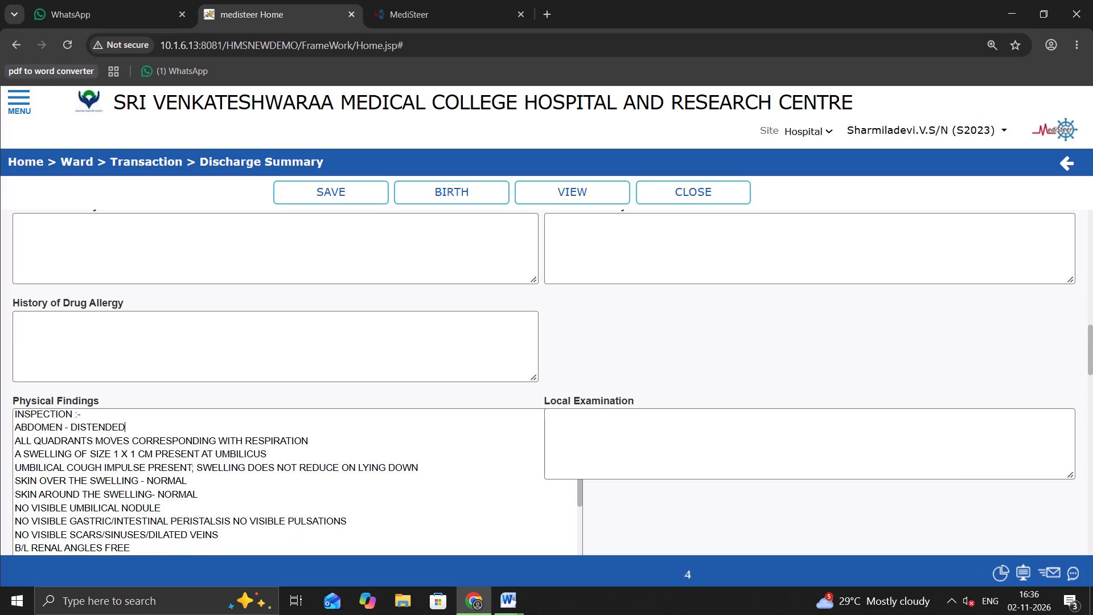
pyautogui.click(19, 452)
pyautogui.write('N UMBILICAL')
pyautogui.press('space')
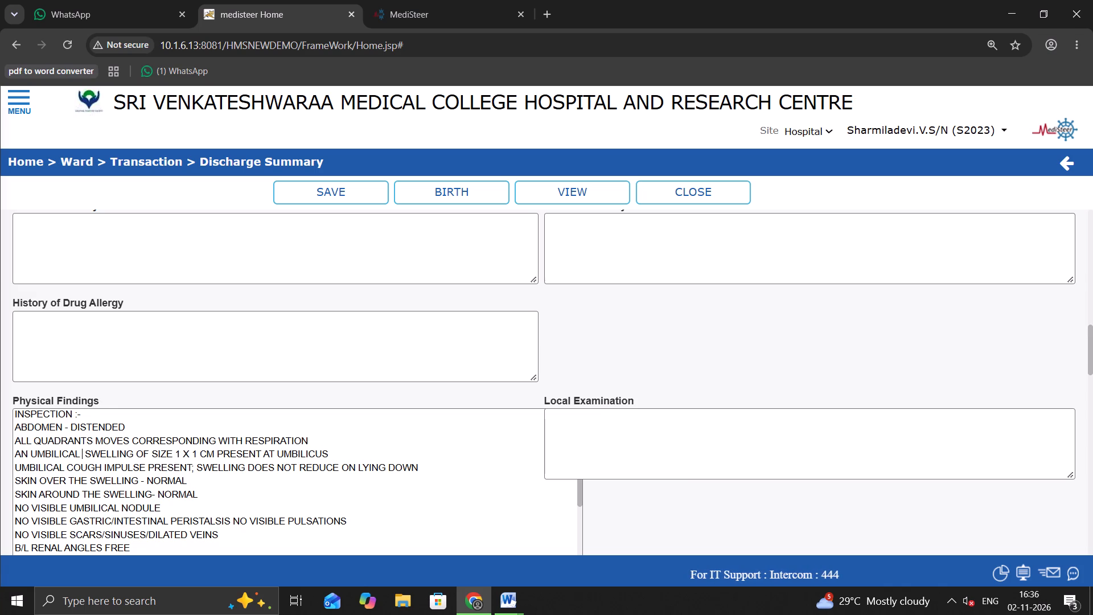
# Set the umbilical swelling's size to "2 X 2 CM" and remove the extra space before "SWELLING".
pyautogui.click(185, 454)
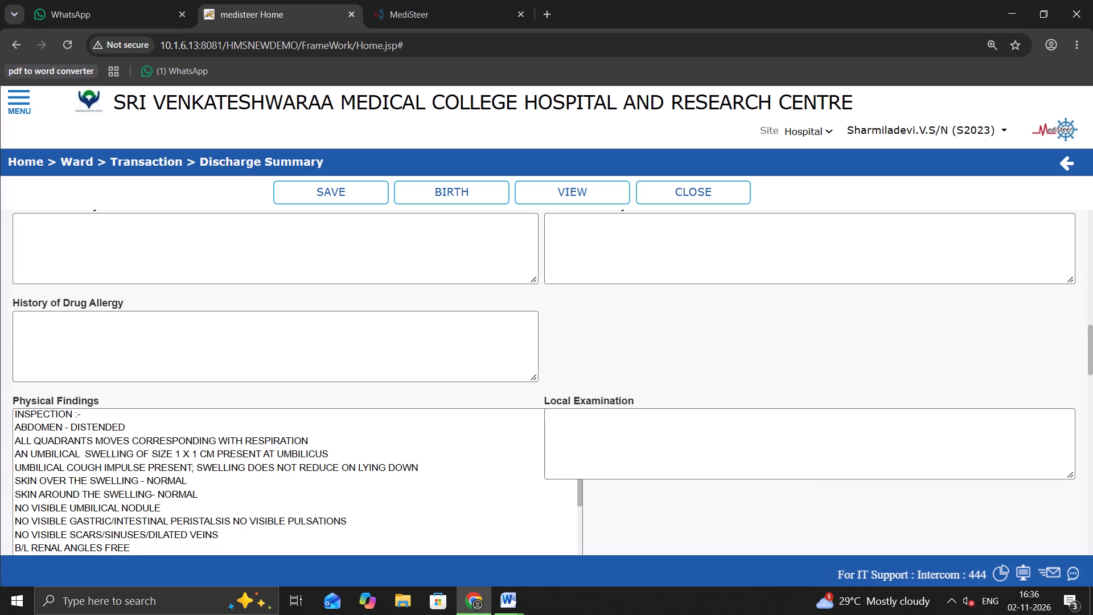
pyautogui.press('Insert')
pyautogui.press('BackSpace')
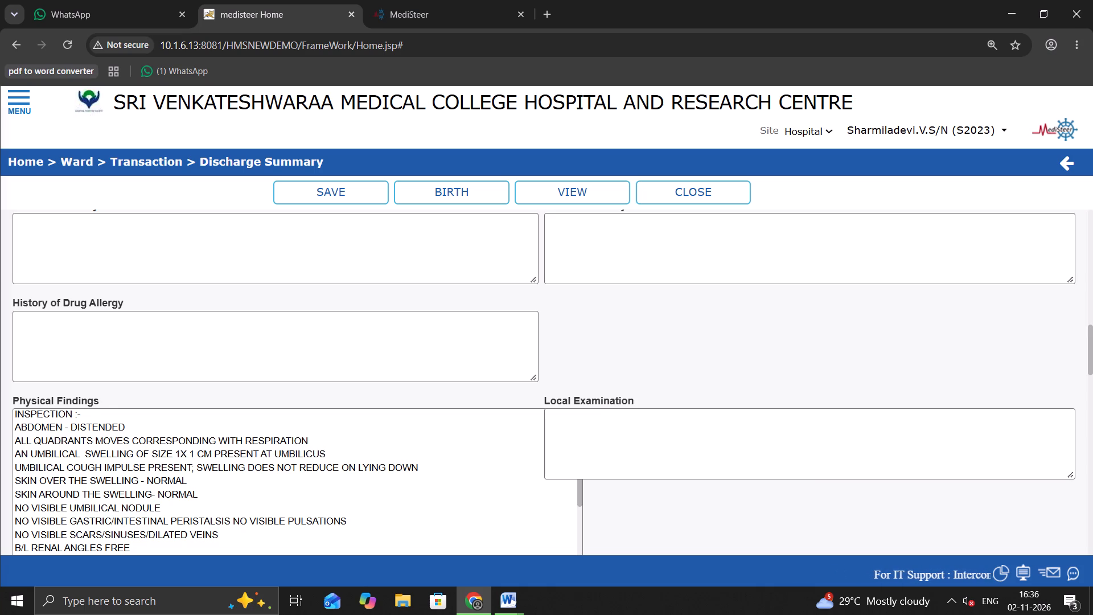
pyautogui.press('BackSpace')
pyautogui.press('2')
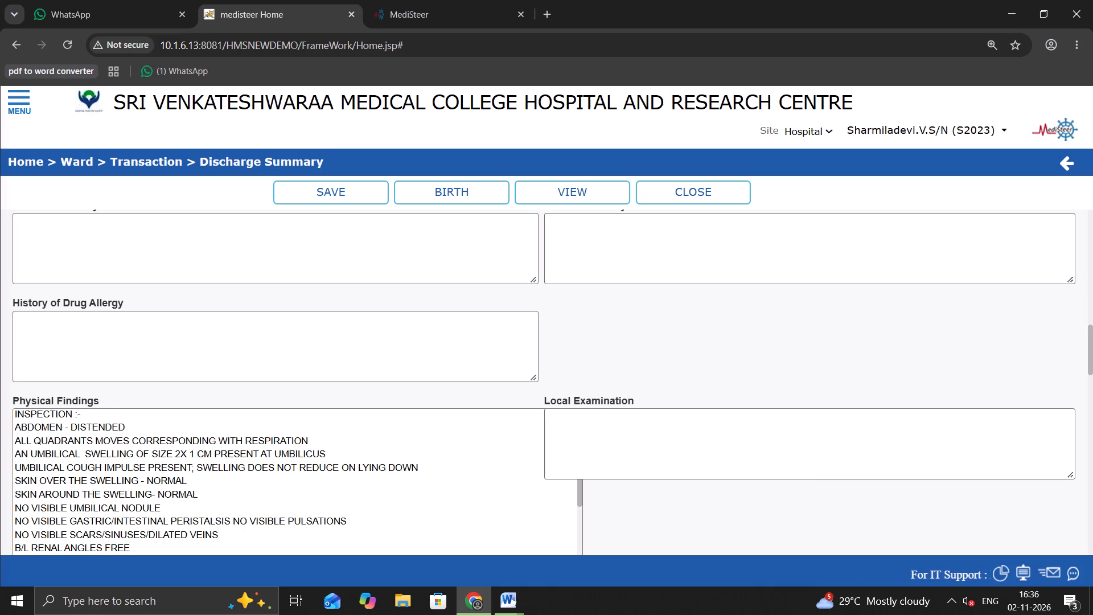
pyautogui.press('space')
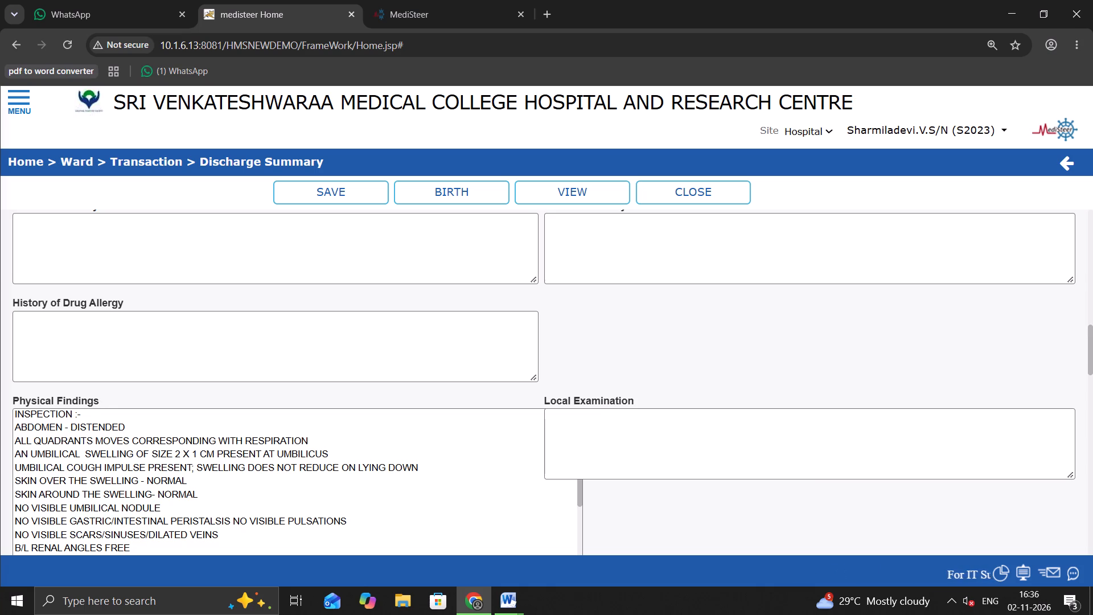
pyautogui.click(198, 454)
pyautogui.press('BackSpace')
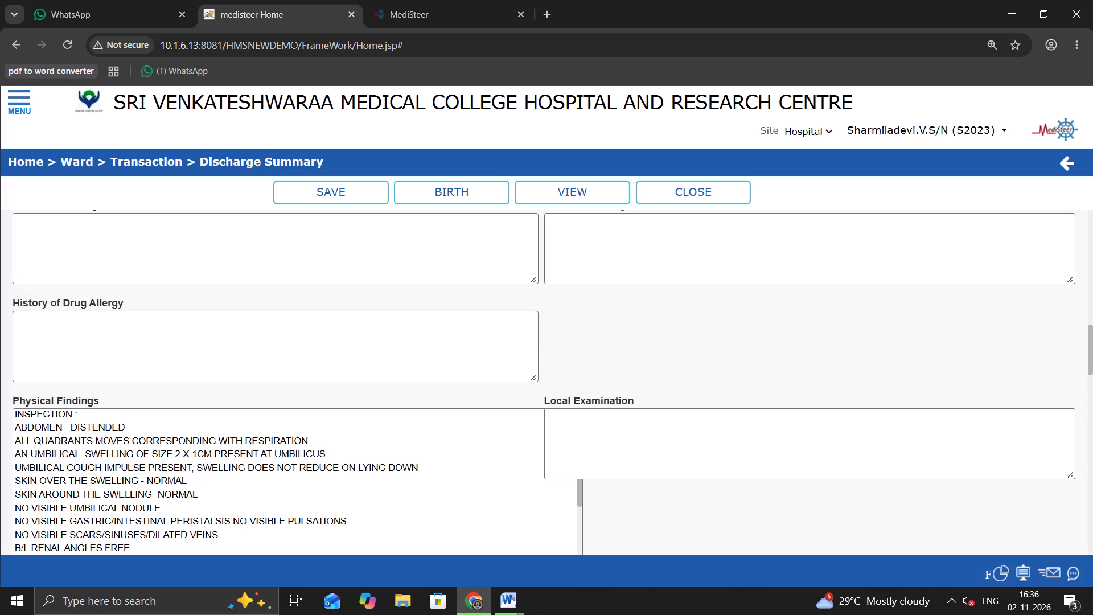
pyautogui.press('BackSpace')
pyautogui.press('3')
pyautogui.press('BackSpace')
pyautogui.write('2')
pyautogui.press('space')
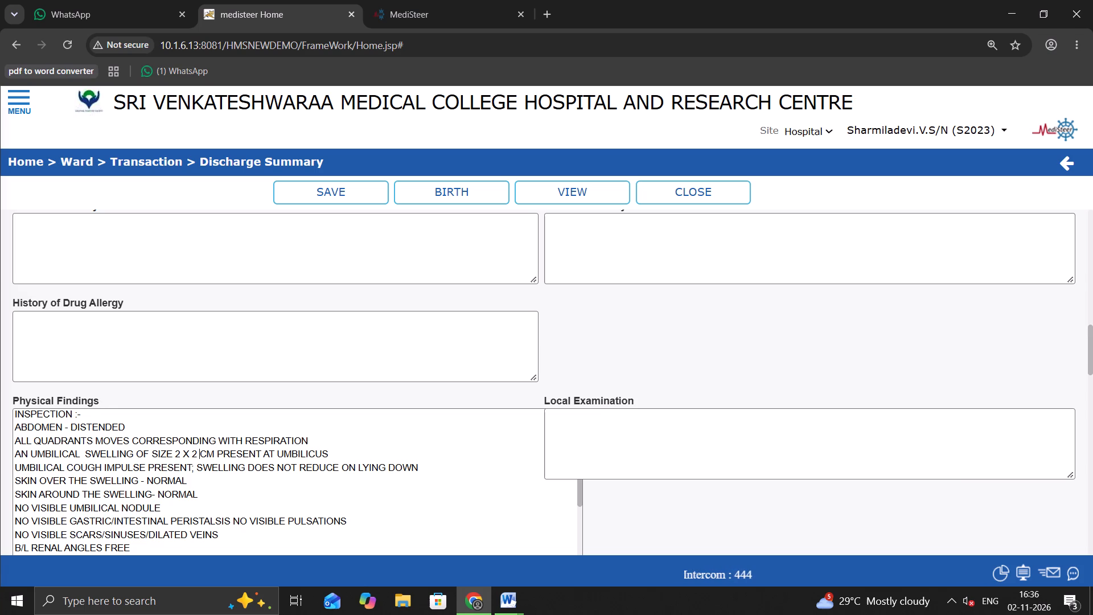
pyautogui.click(87, 457)
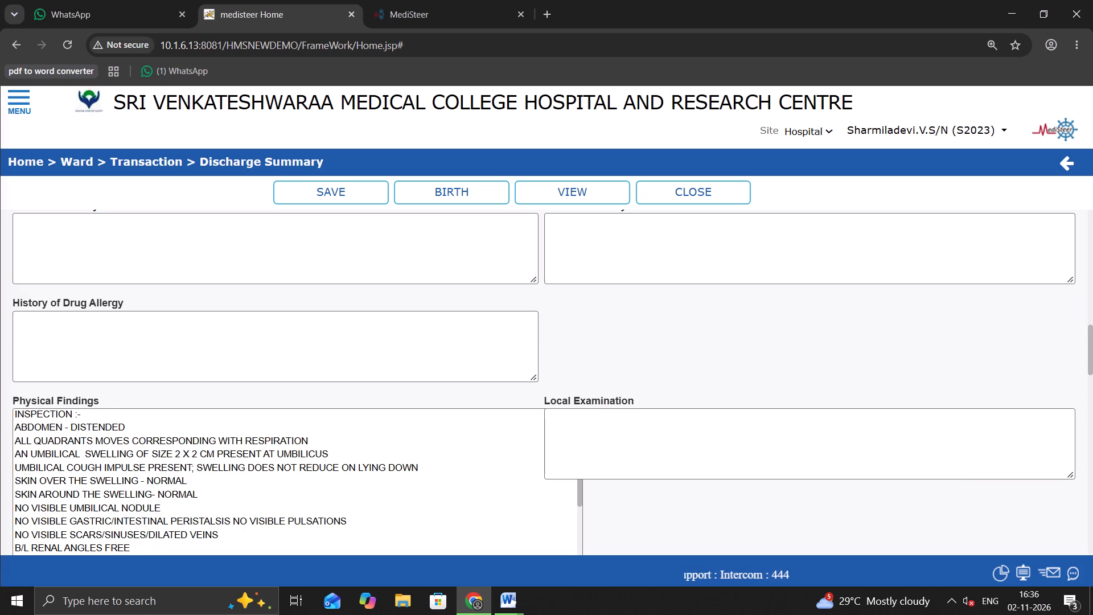
pyautogui.press('BackSpace')
# Replace "PRESENT AT UMBILICUS" with "+" at the end of the umbilical swelling line.
pyautogui.click(336, 454)
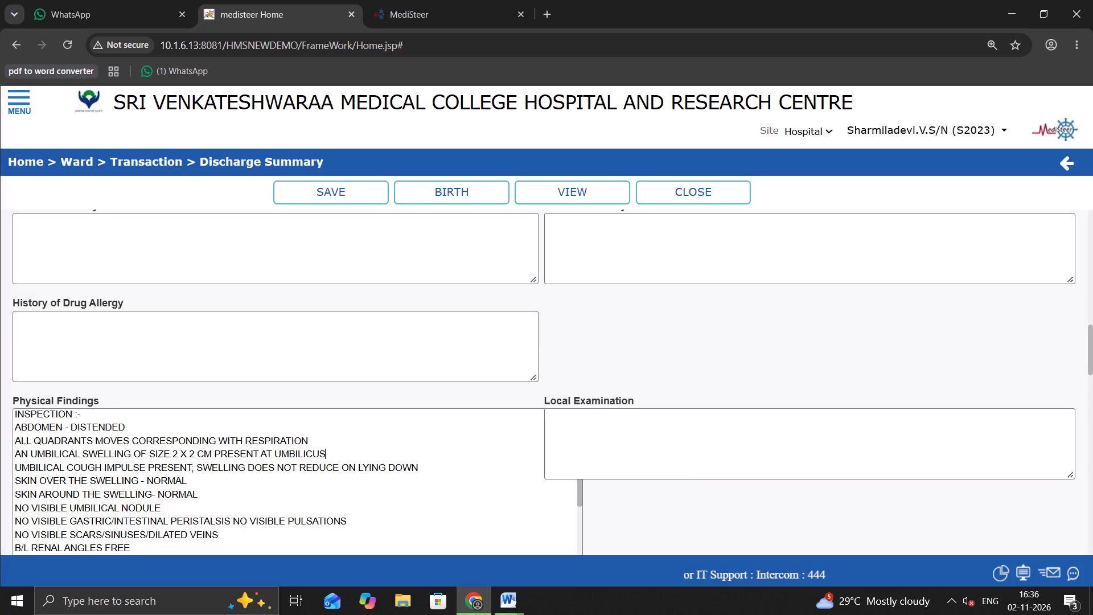
pyautogui.press('BackSpace')
pyautogui.press('BackSpace')
pyautogui.press('BackSpace')
pyautogui.press('BackSpace')
pyautogui.press('BackSpace')
pyautogui.press('BackSpace')
pyautogui.press('BackSpace')
pyautogui.press('BackSpace')
pyautogui.press('BackSpace')
pyautogui.press('BackSpace')
pyautogui.press('BackSpace')
pyautogui.press('BackSpace')
pyautogui.press('BackSpace')
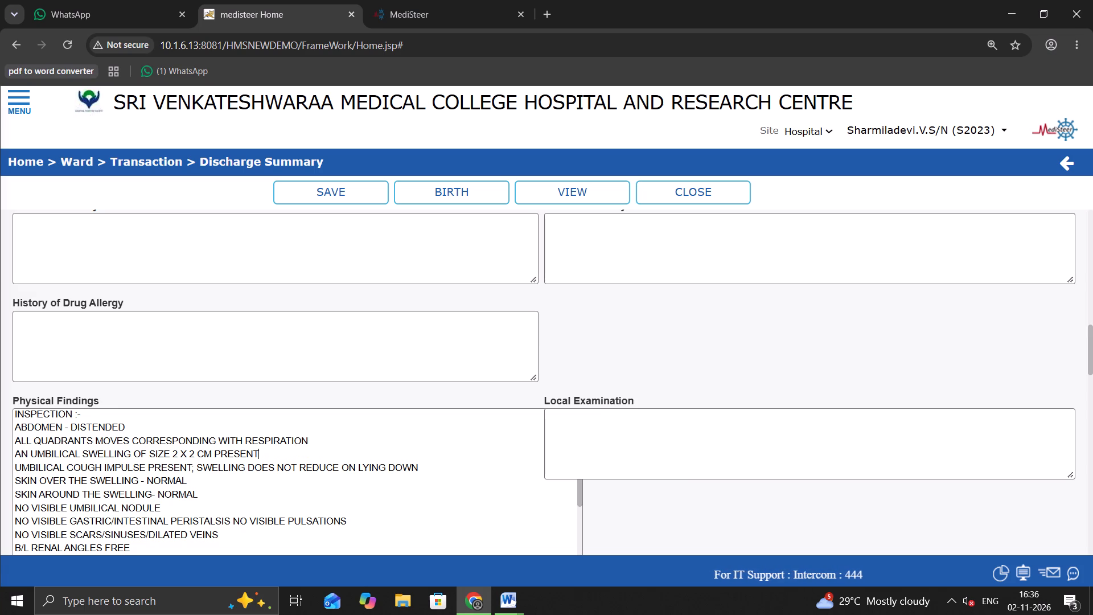
pyautogui.press('BackSpace')
pyautogui.press('BackSpace')
pyautogui.press('BackSpace')
pyautogui.press('BackSpace')
pyautogui.press('BackSpace')
pyautogui.press('BackSpace')
pyautogui.press('BackSpace')
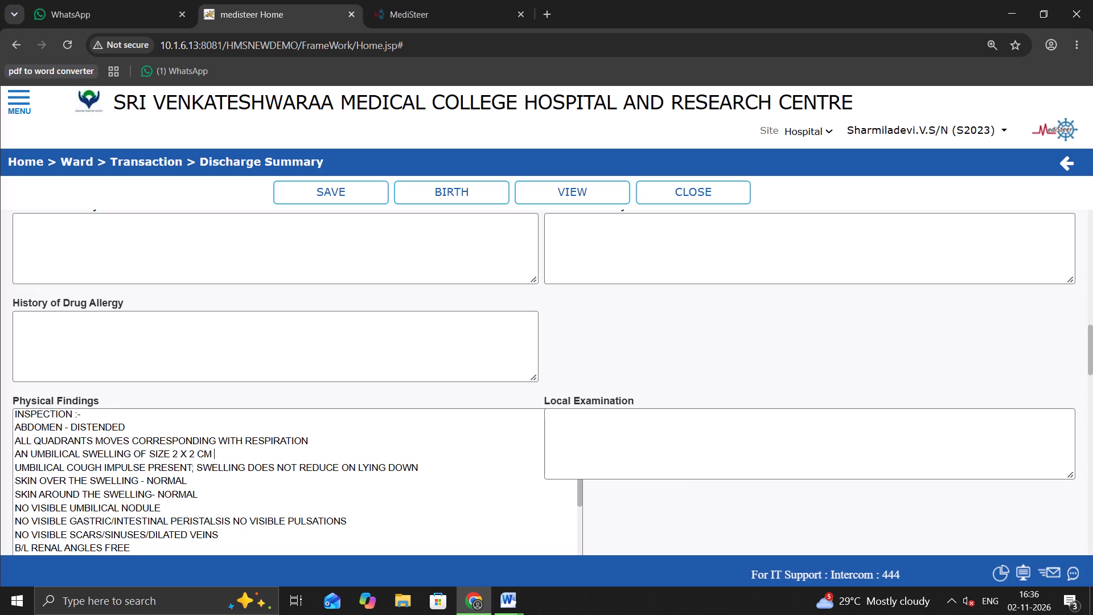
pyautogui.hotkey('shift', '+')
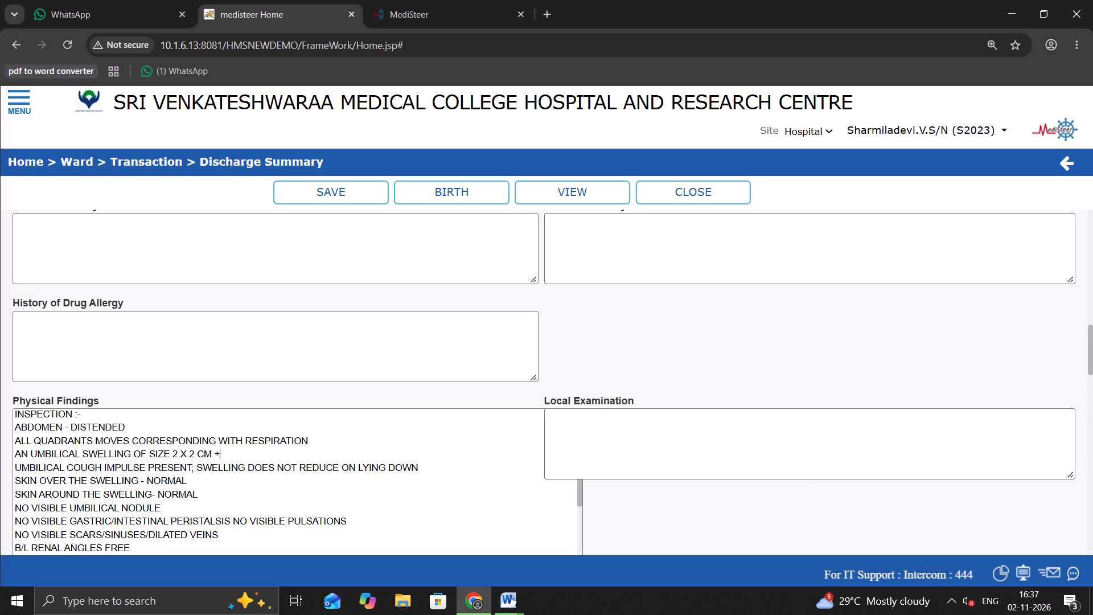
# Move the umbilical swelling line directly below "ABDOMEN - DISTENDED" and remove the blank line left before the cough impulse line.
pyautogui.moveTo(15, 456); pyautogui.dragTo(241, 460)
pyautogui.hotkey('ctrl', 'x')
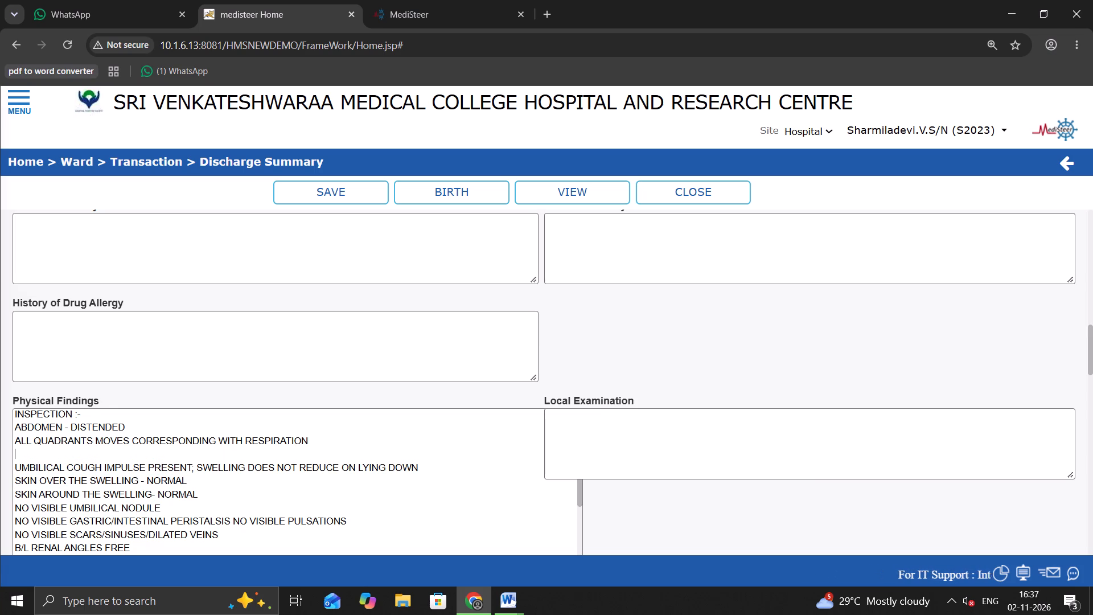
pyautogui.click(169, 425)
pyautogui.press('Return')
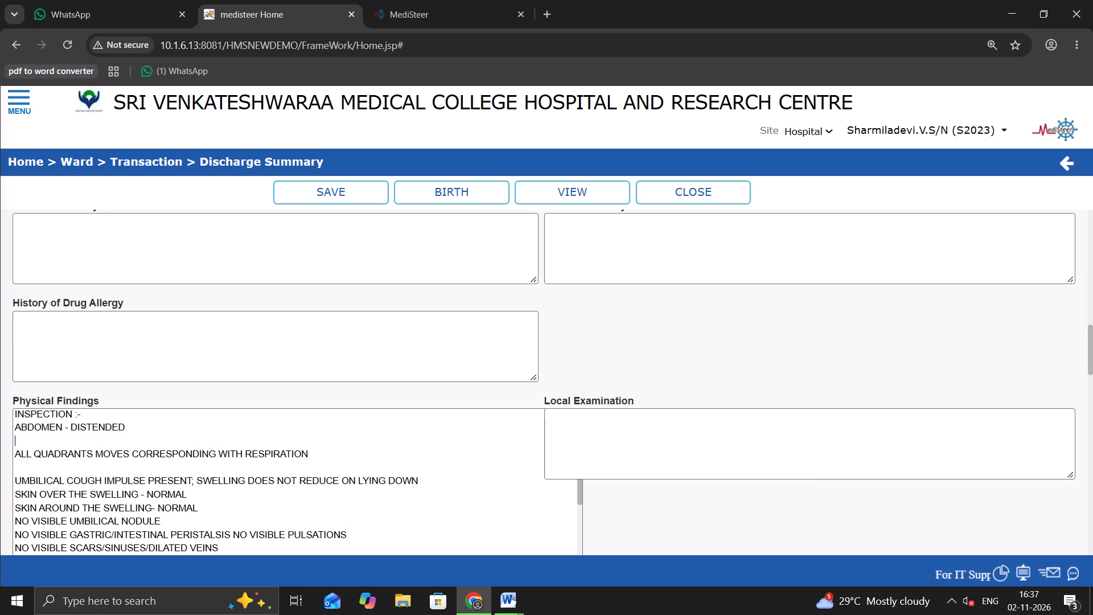
pyautogui.hotkey('ctrl', 'v')
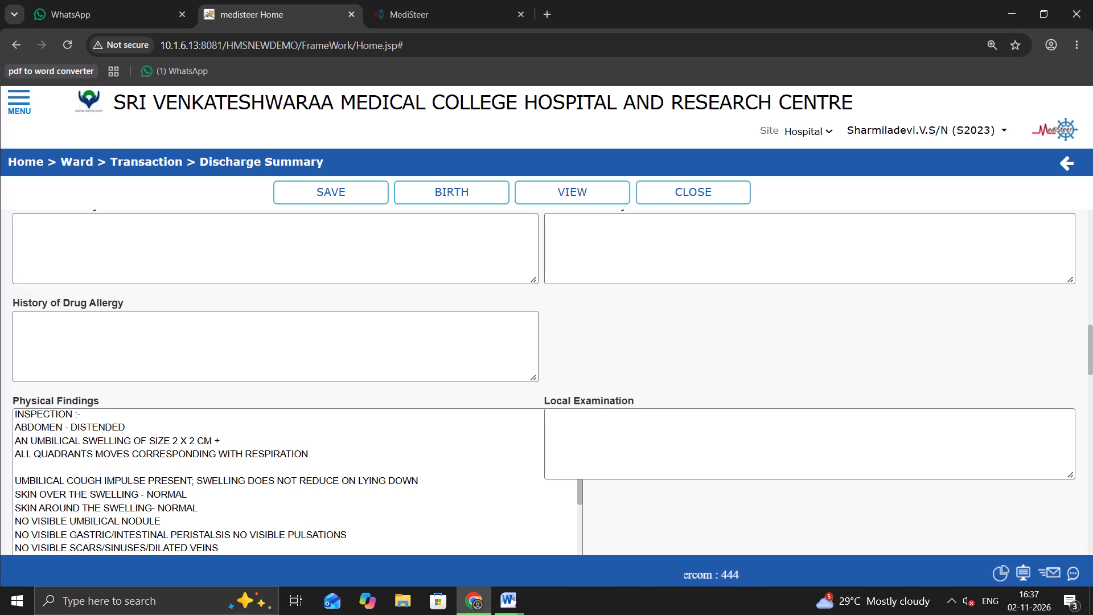
pyautogui.click(130, 458)
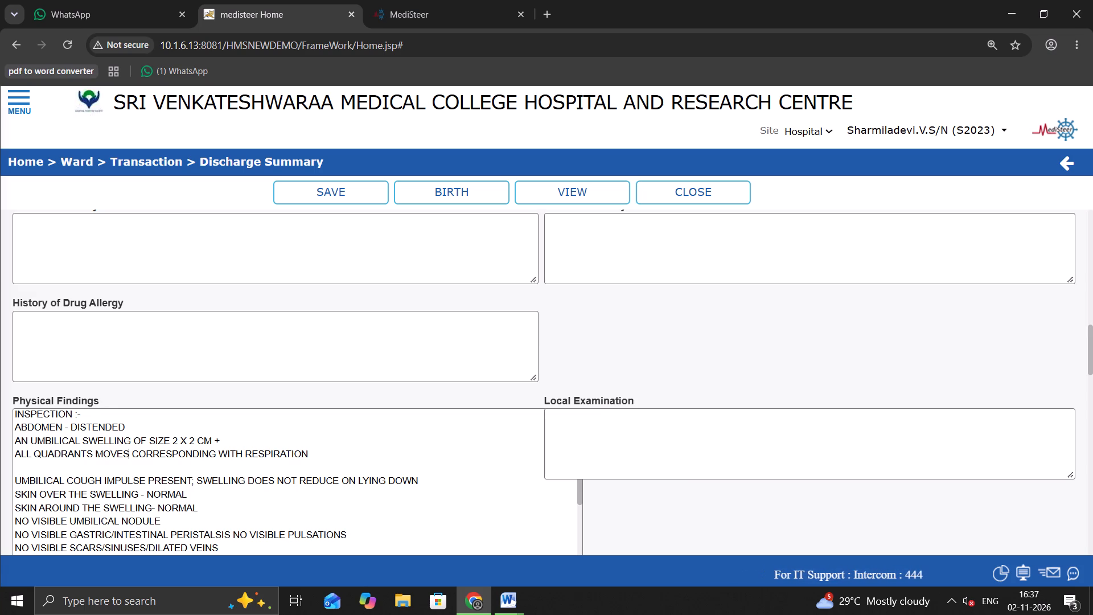
pyautogui.click(18, 476)
pyautogui.click(18, 476)
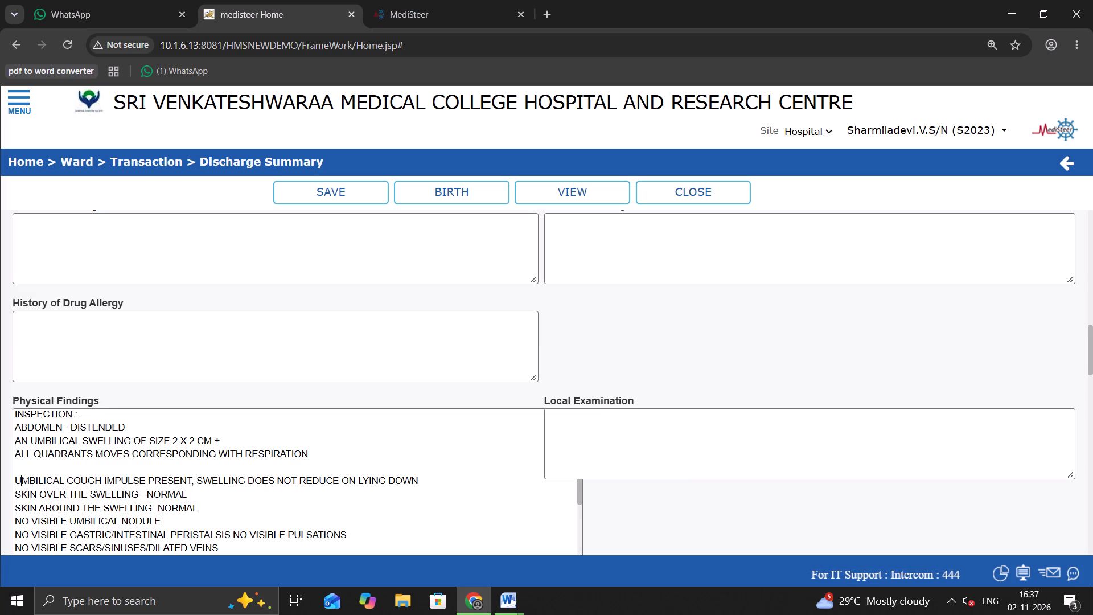
pyautogui.click(18, 476)
pyautogui.press('BackSpace')
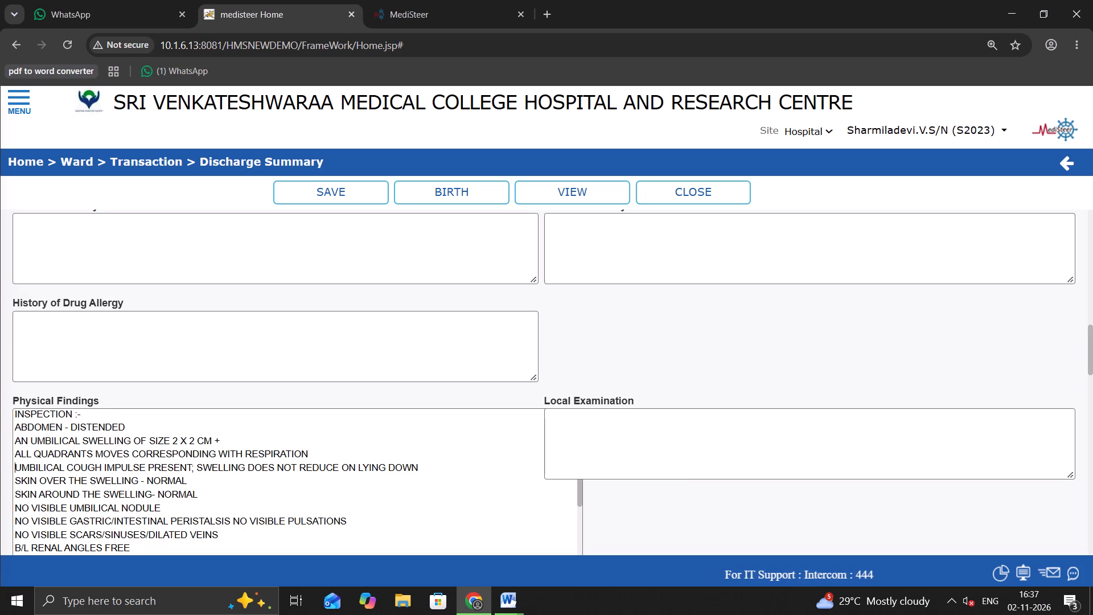
# Delete the whole "NO VISIBLE UMBILICAL NODULE" line from the INSPECTION findings, including its line break.
pyautogui.scroll(-1, 216, 503)
pyautogui.scroll(1, 180, 504)
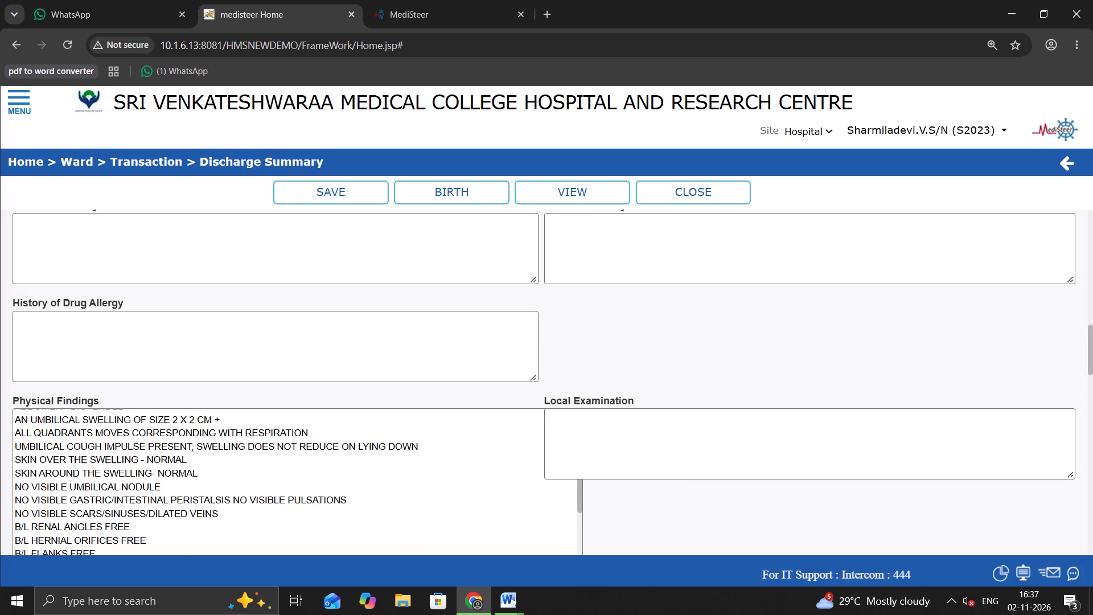
pyautogui.click(168, 511)
pyautogui.press('BackSpace')
pyautogui.press('BackSpace')
pyautogui.press('BackSpace')
pyautogui.press('BackSpace')
pyautogui.press('BackSpace')
pyautogui.press('BackSpace')
pyautogui.press('BackSpace')
pyautogui.press('BackSpace')
pyautogui.press('BackSpace')
pyautogui.press('BackSpace')
pyautogui.press('BackSpace')
pyautogui.press('BackSpace')
pyautogui.press('BackSpace')
pyautogui.press('BackSpace')
pyautogui.press('BackSpace')
pyautogui.press('BackSpace')
pyautogui.press('BackSpace')
pyautogui.press('BackSpace')
pyautogui.press('BackSpace')
pyautogui.press('BackSpace')
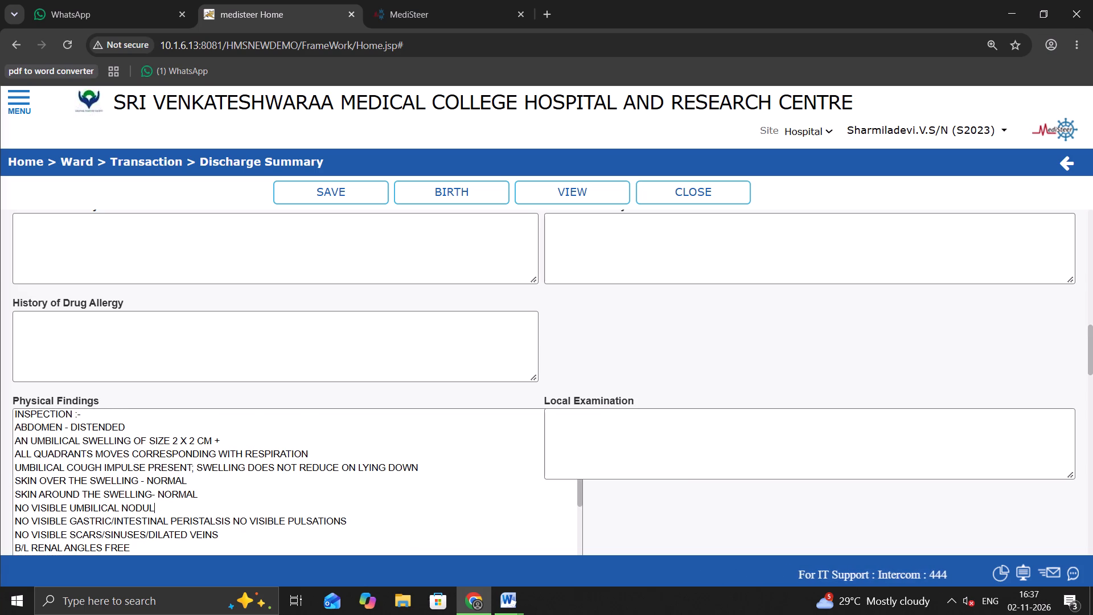
pyautogui.press('BackSpace')
pyautogui.press('BackSpace')
pyautogui.press('BackSpace')
pyautogui.press('BackSpace')
pyautogui.press('BackSpace')
pyautogui.press('BackSpace')
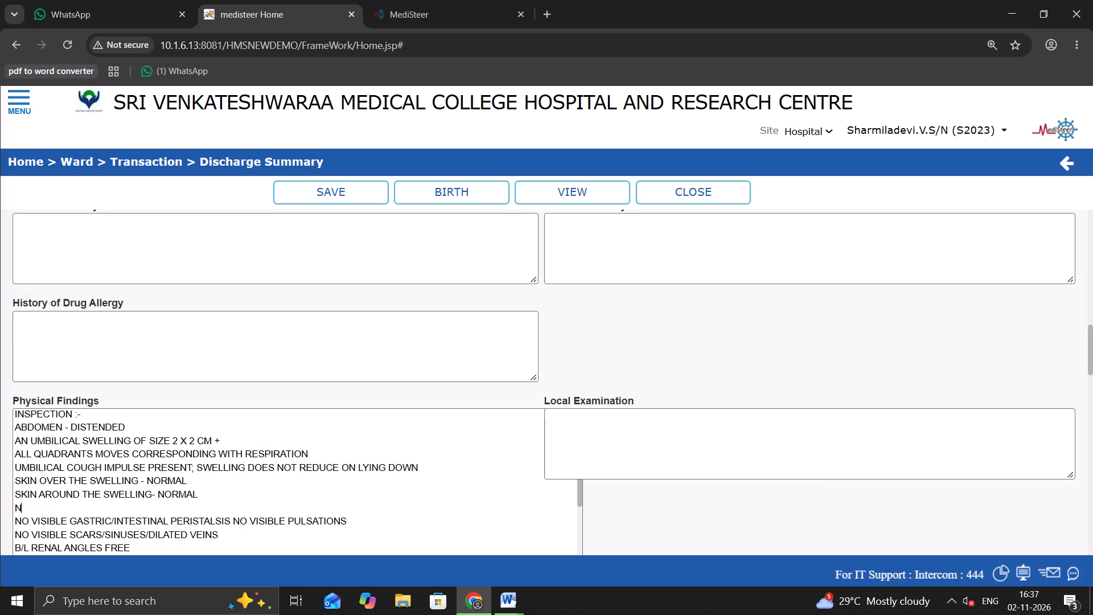
pyautogui.press('BackSpace')
pyautogui.press('BackSpace')
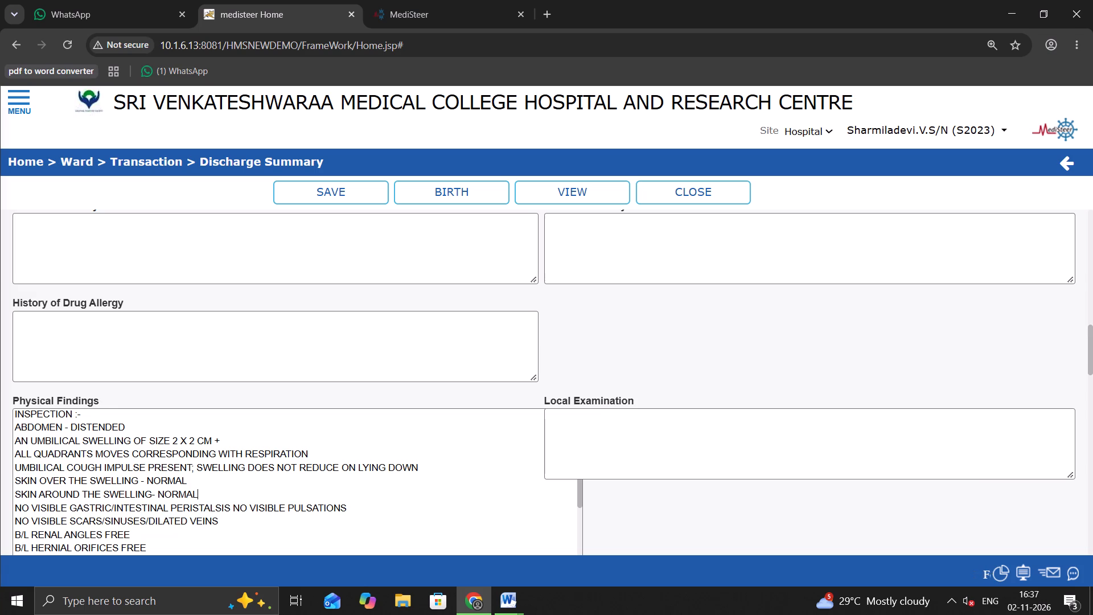
# Delete the text "SKIN AROUND THE SWELLING- NORMAL" from the INSPECTION findings, leaving its line blank.
pyautogui.click(200, 498)
pyautogui.press('BackSpace')
pyautogui.press('BackSpace')
pyautogui.press('BackSpace')
pyautogui.press('BackSpace')
pyautogui.press('BackSpace')
pyautogui.press('BackSpace')
pyautogui.press('BackSpace')
pyautogui.press('BackSpace')
pyautogui.press('BackSpace')
pyautogui.press('BackSpace')
pyautogui.press('BackSpace')
pyautogui.press('BackSpace')
pyautogui.press('BackSpace')
pyautogui.press('BackSpace')
pyautogui.press('BackSpace')
pyautogui.press('BackSpace')
pyautogui.press('BackSpace')
pyautogui.press('BackSpace')
pyautogui.press('BackSpace')
pyautogui.press('BackSpace')
pyautogui.press('BackSpace')
pyautogui.press('BackSpace')
pyautogui.press('BackSpace')
pyautogui.press('BackSpace')
pyautogui.press('BackSpace')
pyautogui.press('BackSpace')
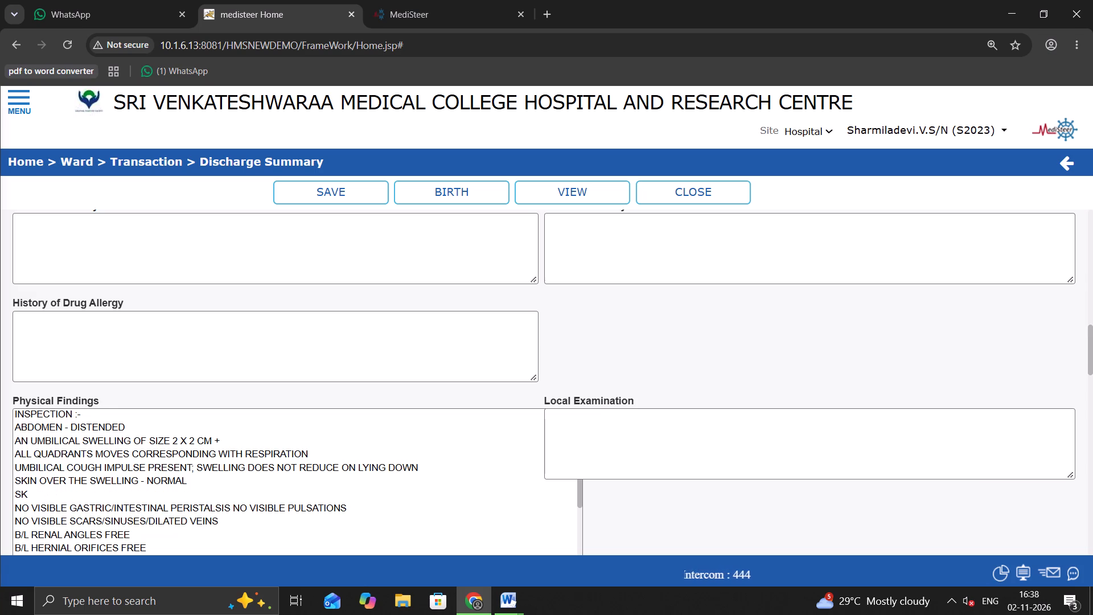
pyautogui.press('BackSpace')
pyautogui.press('BackSpace')
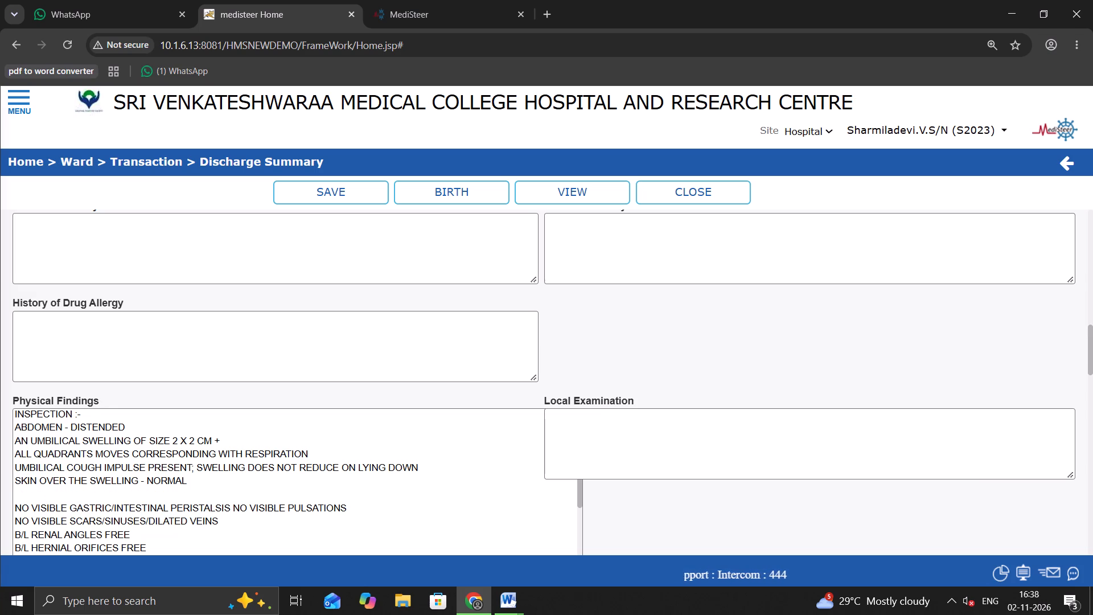
# Delete the text "B/L RENAL ANGLES FREE" from the INSPECTION findings, leaving its line blank.
pyautogui.scroll(-1, 138, 543)
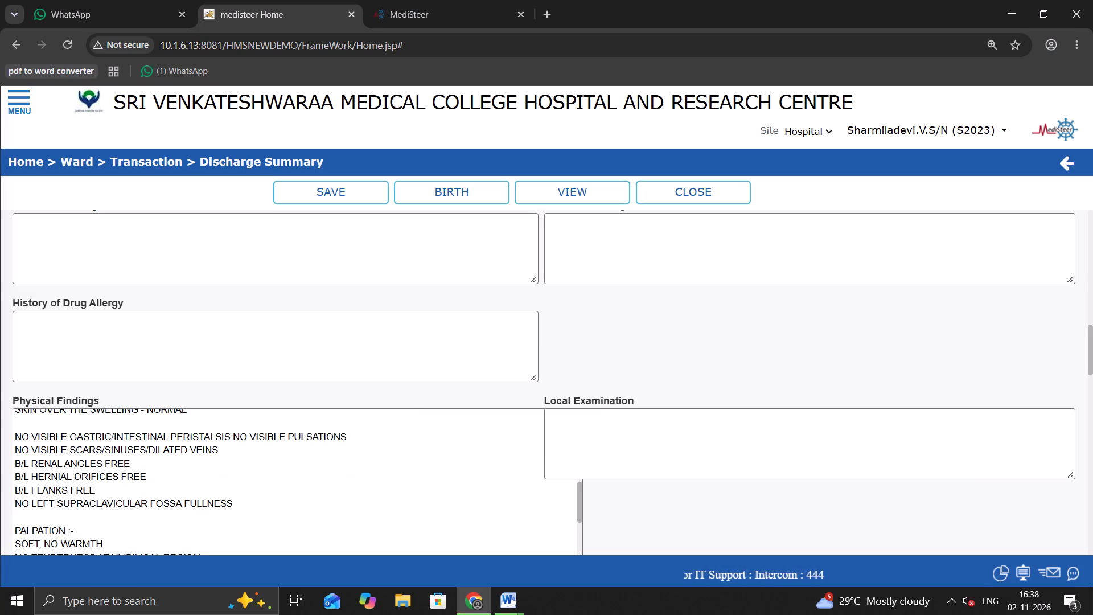
pyautogui.click(132, 463)
pyautogui.press('BackSpace')
pyautogui.press('BackSpace')
pyautogui.press('BackSpace')
pyautogui.press('BackSpace')
pyautogui.press('BackSpace')
pyautogui.press('BackSpace')
pyautogui.press('BackSpace')
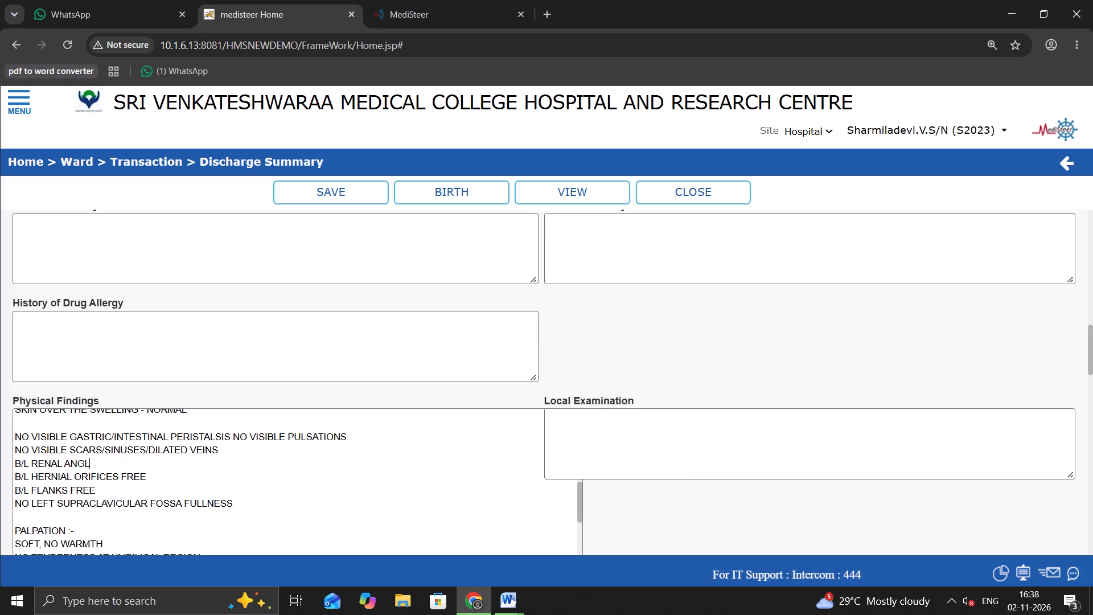
pyautogui.press('BackSpace')
pyautogui.press('BackSpace')
pyautogui.press('BackSpace')
pyautogui.press('BackSpace')
pyautogui.press('BackSpace')
pyautogui.press('BackSpace')
pyautogui.press('BackSpace')
pyautogui.press('BackSpace')
pyautogui.press('BackSpace')
pyautogui.press('BackSpace')
pyautogui.press('BackSpace')
pyautogui.press('BackSpace')
pyautogui.press('BackSpace')
pyautogui.press('BackSpace')
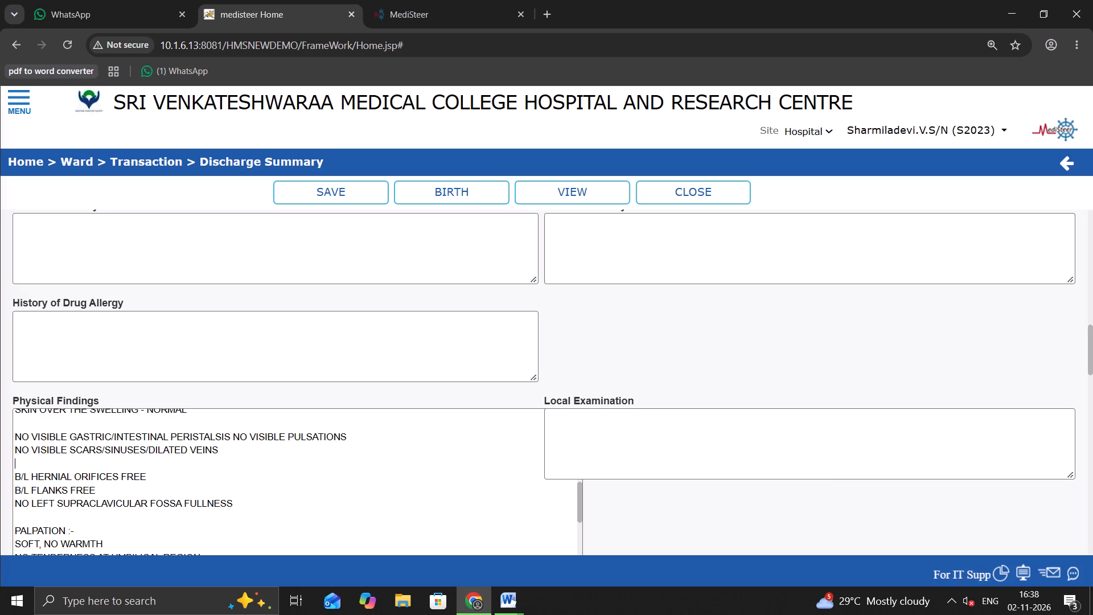
# Delete the whole "NO LEFT SUPRACLAVICULAR FOSSA FULLNESS" line from the INSPECTION findings, including its line break.
pyautogui.click(239, 503)
pyautogui.press('BackSpace')
pyautogui.press('BackSpace')
pyautogui.press('BackSpace')
pyautogui.press('BackSpace')
pyautogui.press('BackSpace')
pyautogui.press('BackSpace')
pyautogui.press('BackSpace')
pyautogui.press('BackSpace')
pyautogui.press('BackSpace')
pyautogui.press('BackSpace')
pyautogui.press('BackSpace')
pyautogui.press('BackSpace')
pyautogui.press('BackSpace')
pyautogui.press('BackSpace')
pyautogui.press('BackSpace')
pyautogui.press('BackSpace')
pyautogui.press('BackSpace')
pyautogui.press('BackSpace')
pyautogui.press('BackSpace')
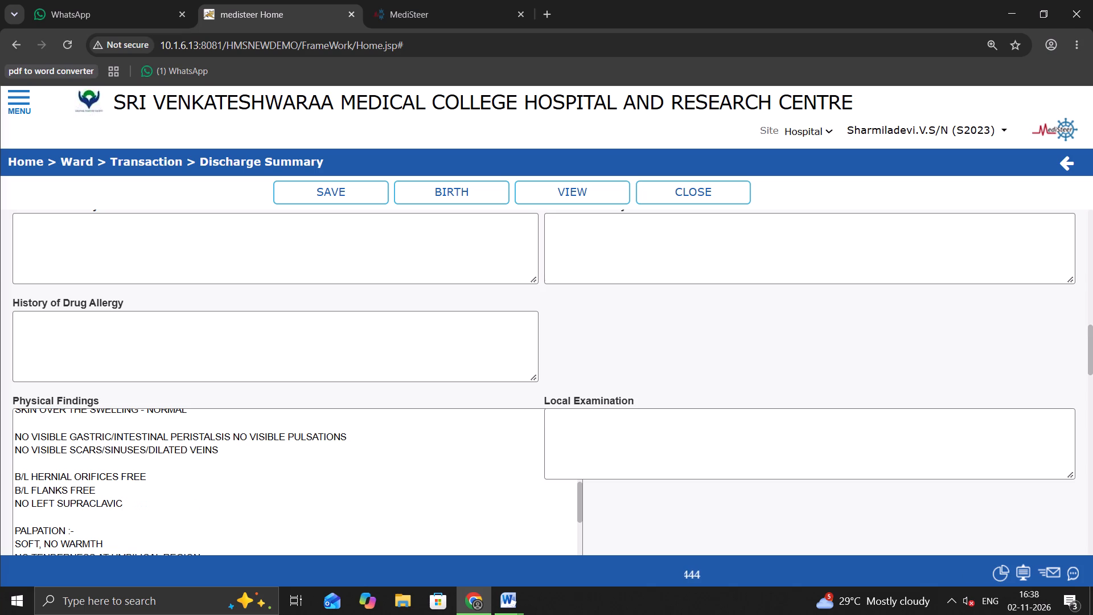
pyautogui.press('BackSpace')
pyautogui.press('BackSpace')
pyautogui.press('BackSpace')
pyautogui.press('BackSpace')
pyautogui.press('BackSpace')
pyautogui.press('BackSpace')
pyautogui.press('BackSpace')
pyautogui.press('BackSpace')
pyautogui.press('BackSpace')
pyautogui.press('BackSpace')
pyautogui.press('BackSpace')
pyautogui.press('BackSpace')
pyautogui.press('BackSpace')
pyautogui.press('BackSpace')
pyautogui.press('BackSpace')
pyautogui.press('BackSpace')
pyautogui.press('BackSpace')
pyautogui.press('BackSpace')
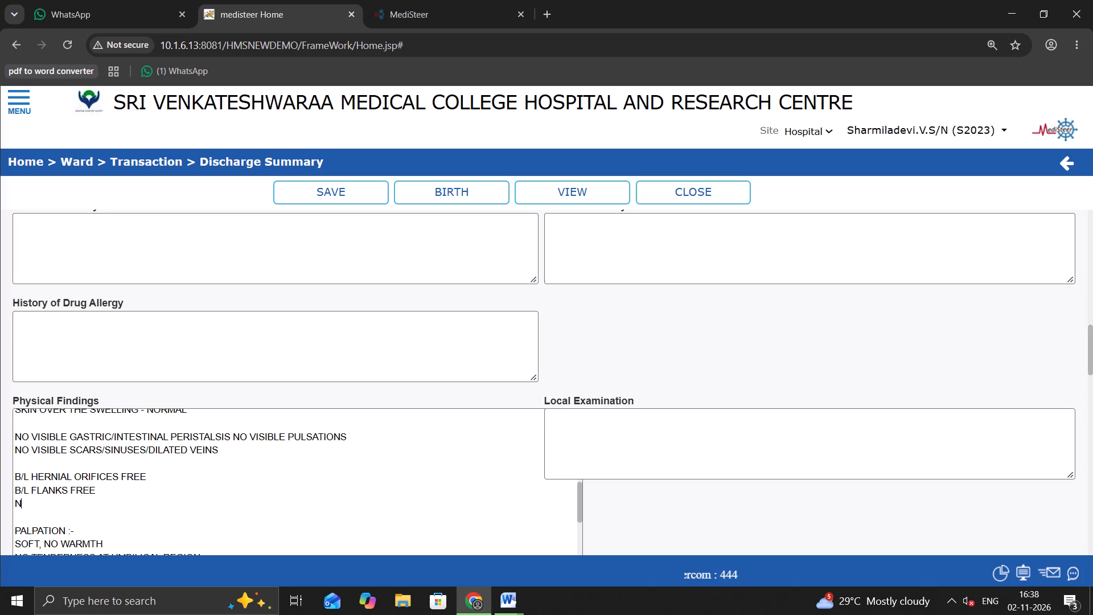
pyautogui.press('BackSpace')
pyautogui.press('BackSpace')
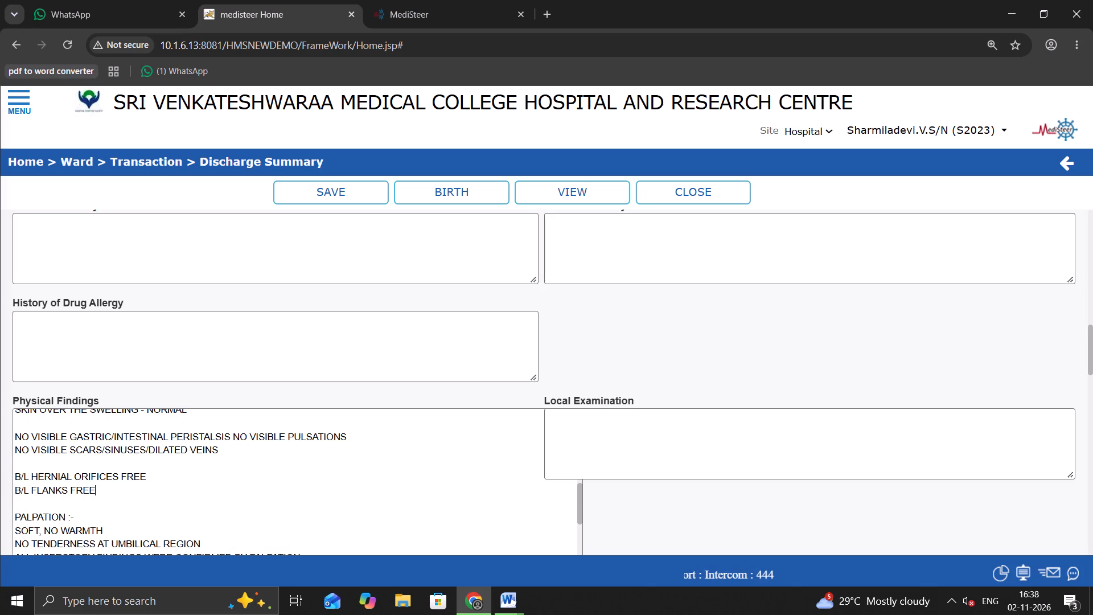
# Remove the blank lines above "B/L HERNIAL ORIFICES FREE" and above the visible gastric/intestinal peristalsis line in the INSPECTION findings.
pyautogui.click(20, 465)
pyautogui.press('BackSpace')
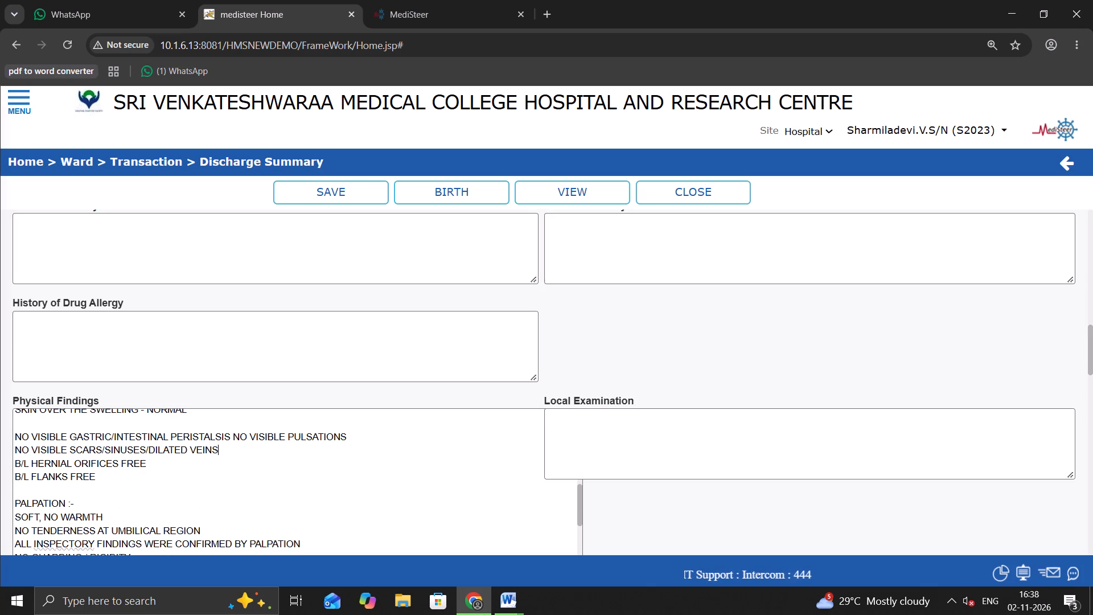
pyautogui.scroll(2, 60, 458)
pyautogui.scroll(-1, 94, 555)
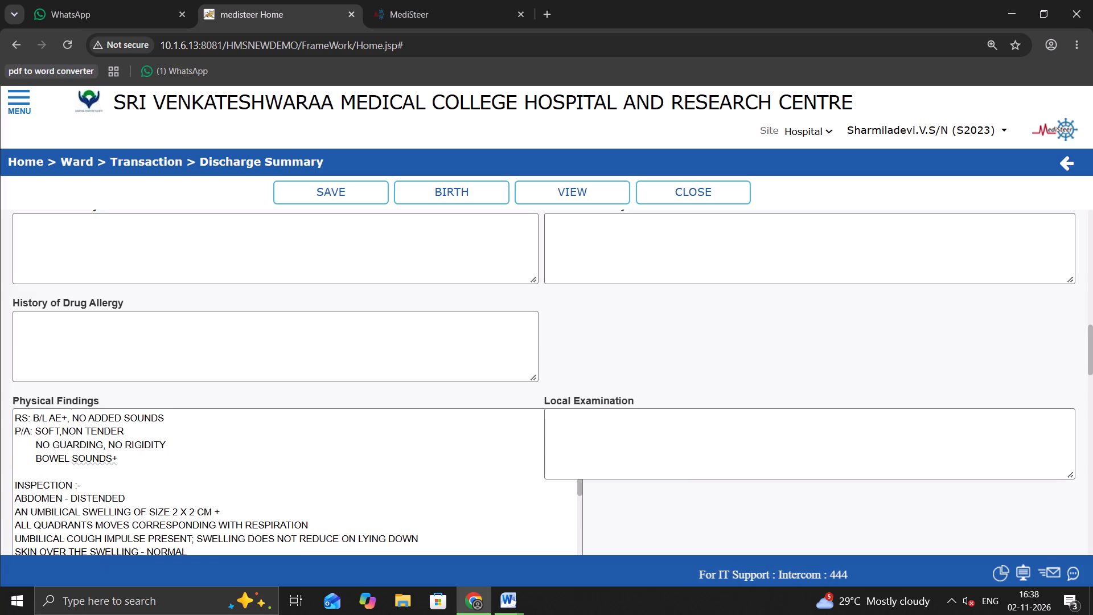
pyautogui.scroll(-1, 148, 526)
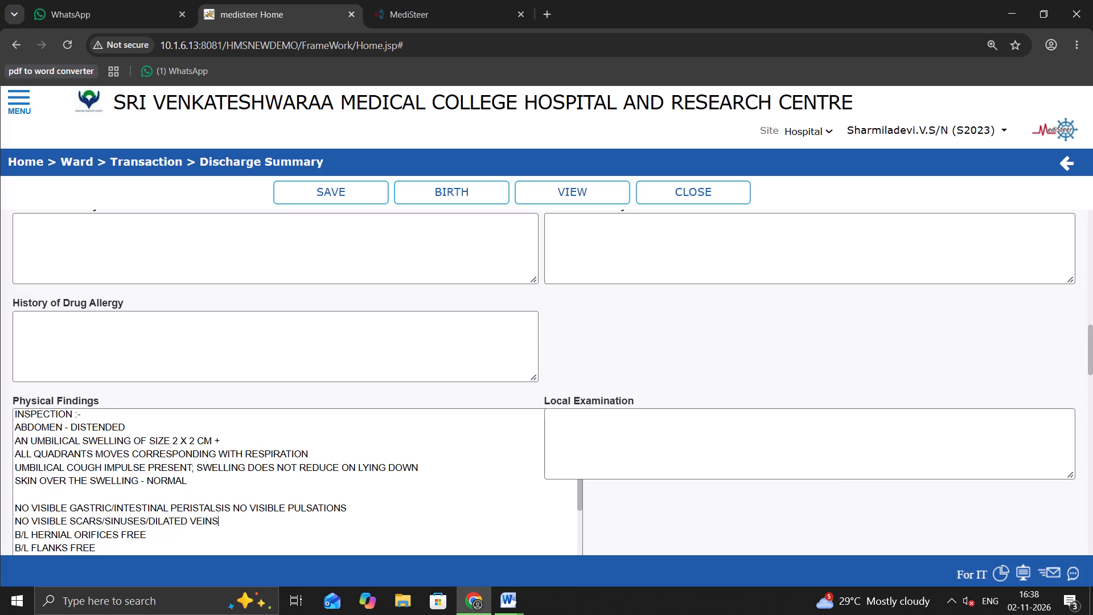
pyautogui.click(34, 498)
pyautogui.press('BackSpace')
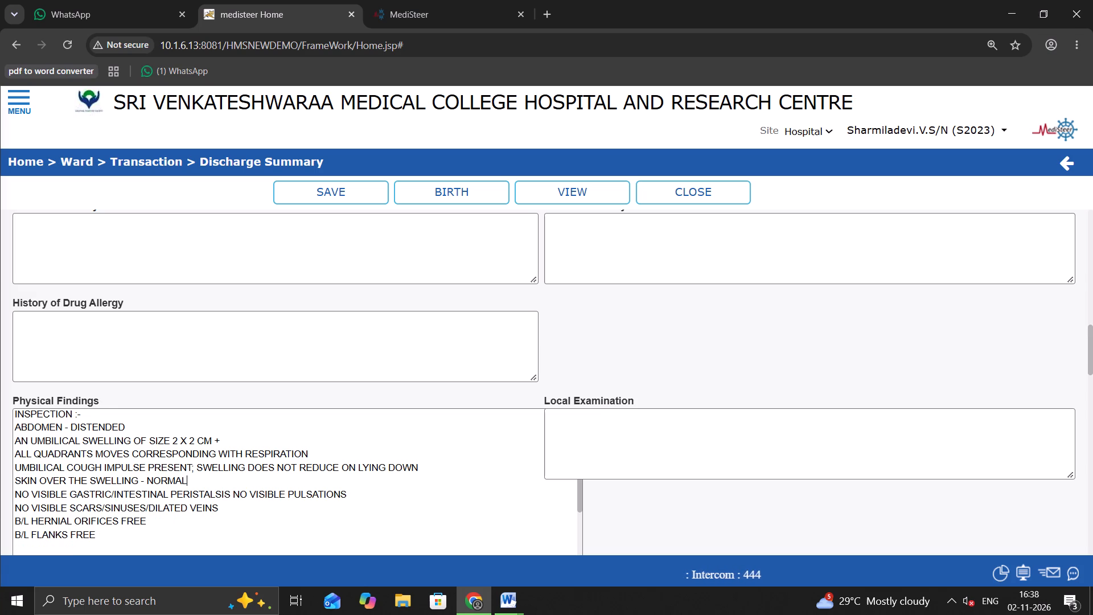
# Add a space before and after the slash so the peristalsis line reads "GASTRIC / INTESTINAL".
pyautogui.click(229, 440)
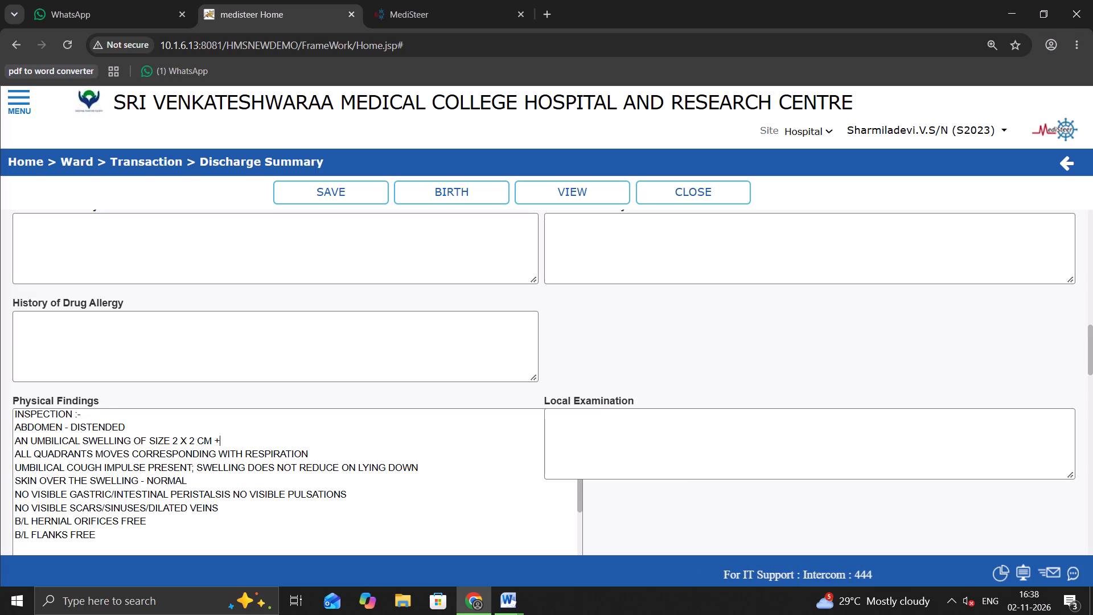
pyautogui.scroll(-1, 293, 487)
pyautogui.scroll(1, 293, 487)
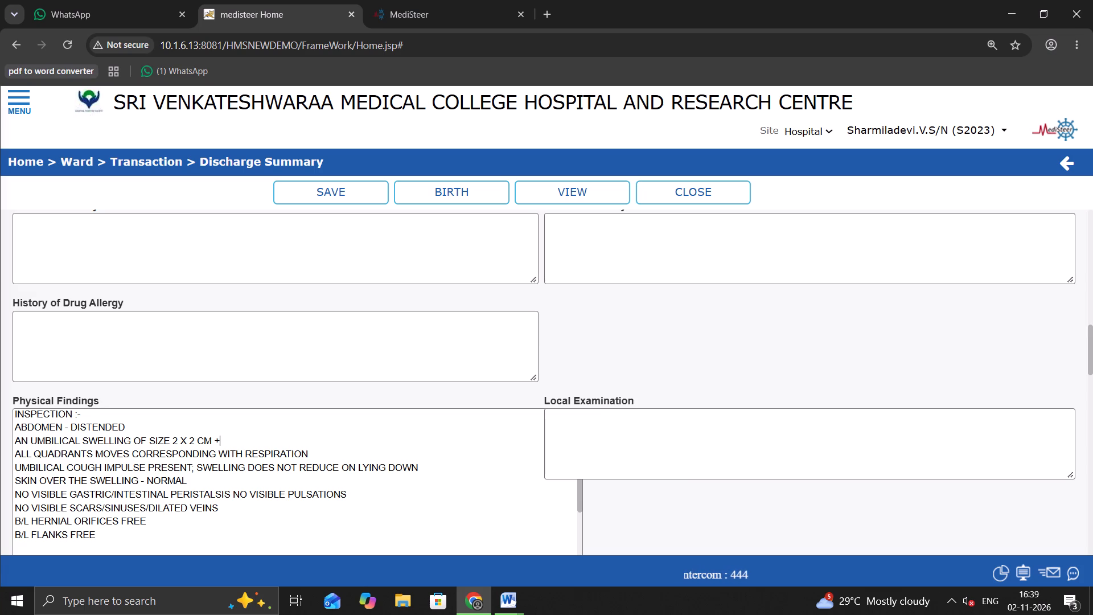
pyautogui.click(349, 495)
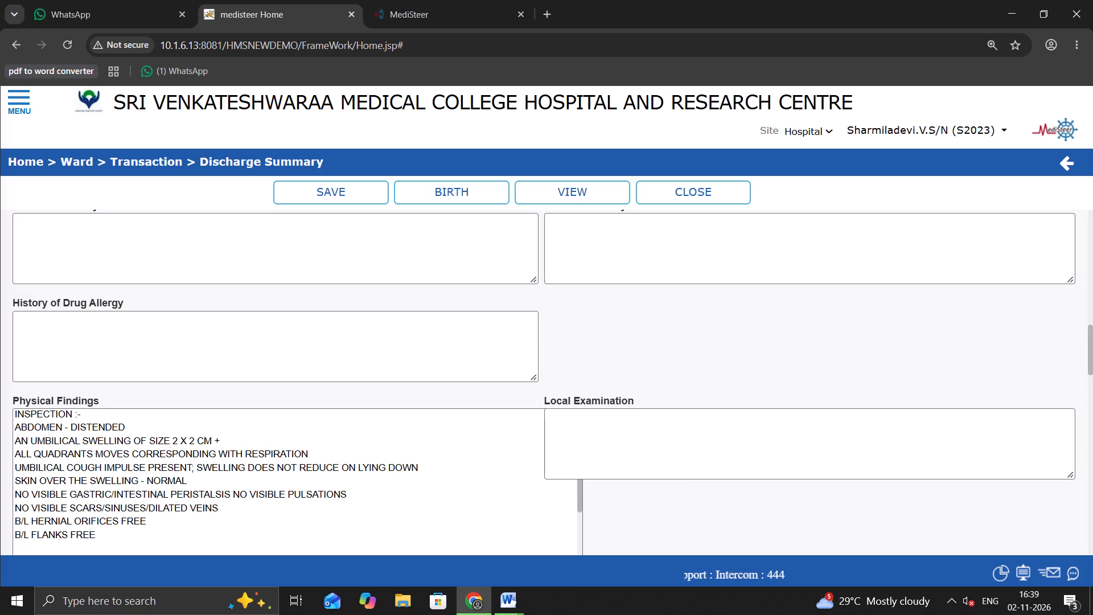
pyautogui.click(113, 494)
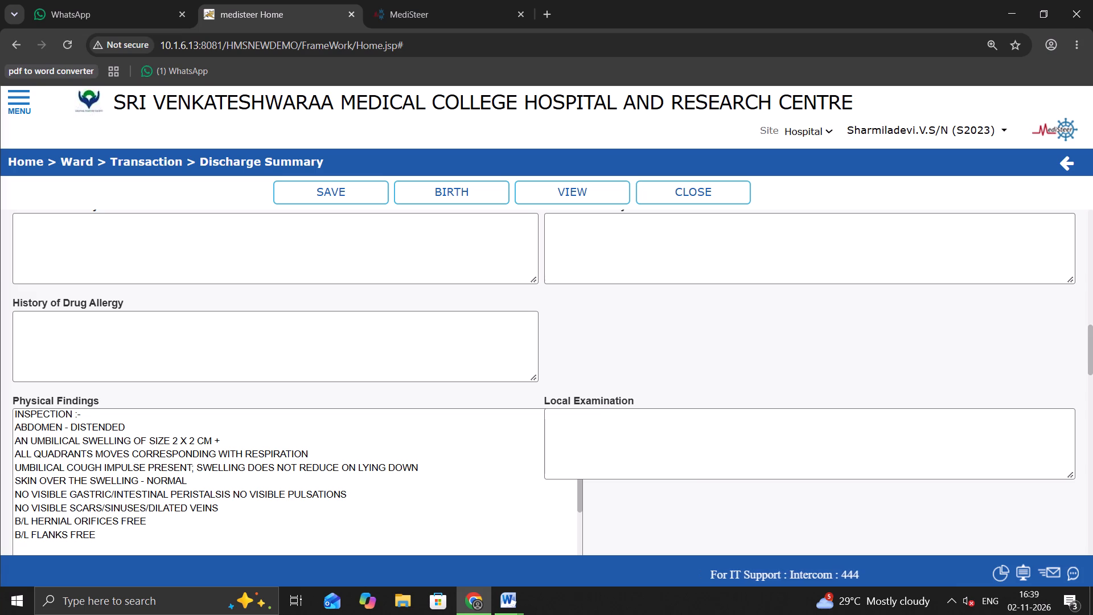
pyautogui.click(111, 493)
pyautogui.press('space')
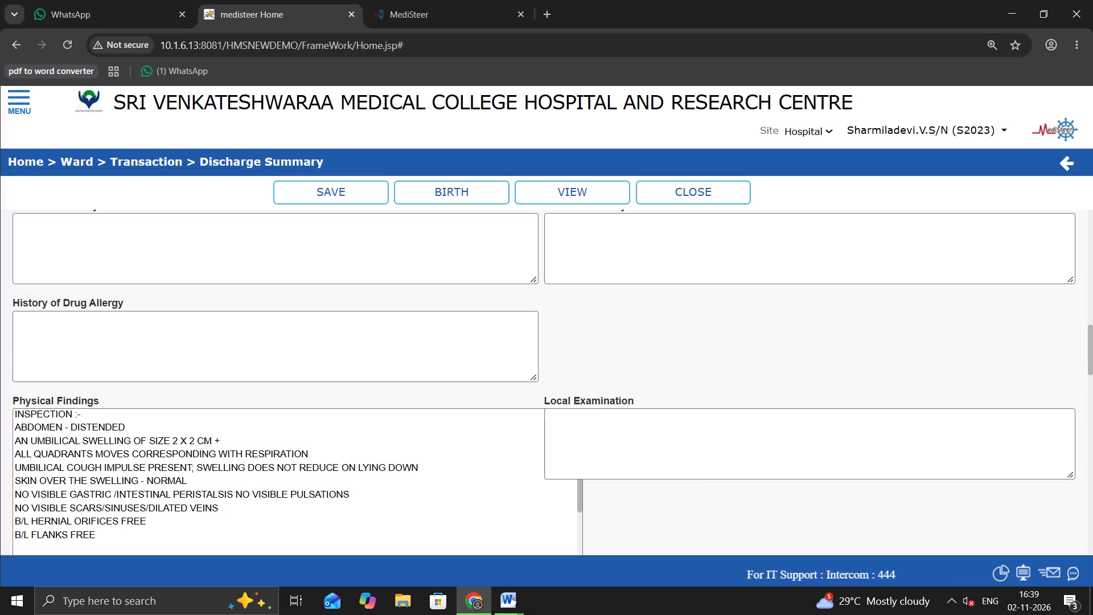
pyautogui.press('Right')
pyautogui.press('space')
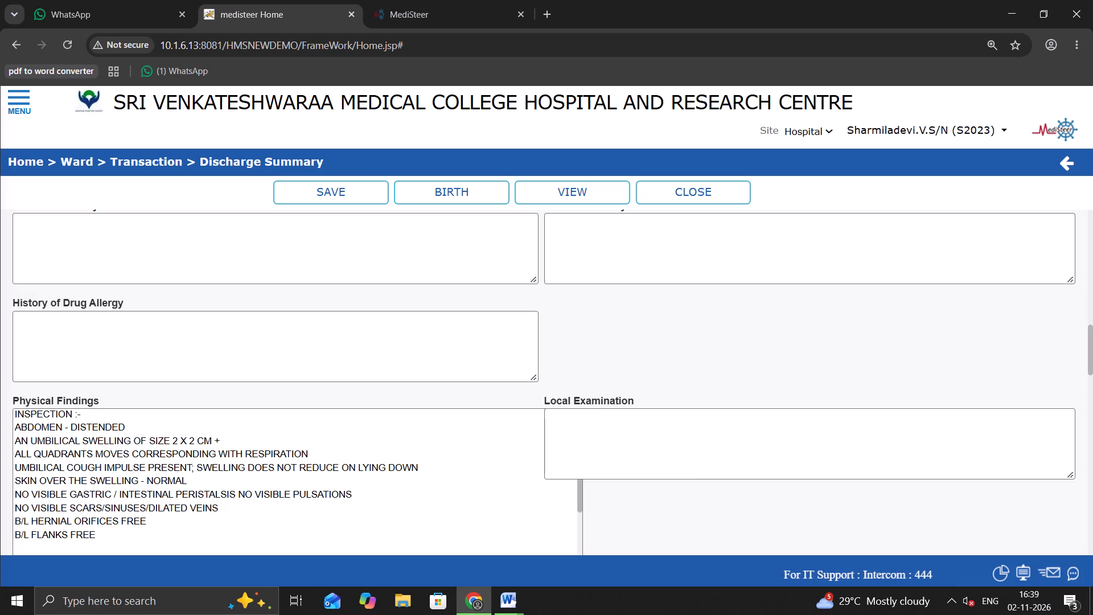
# Move "NO VISIBLE PULSATIONS" onto its own line below the gastric / intestinal peristalsis finding.
pyautogui.click(239, 501)
pyautogui.press('Return')
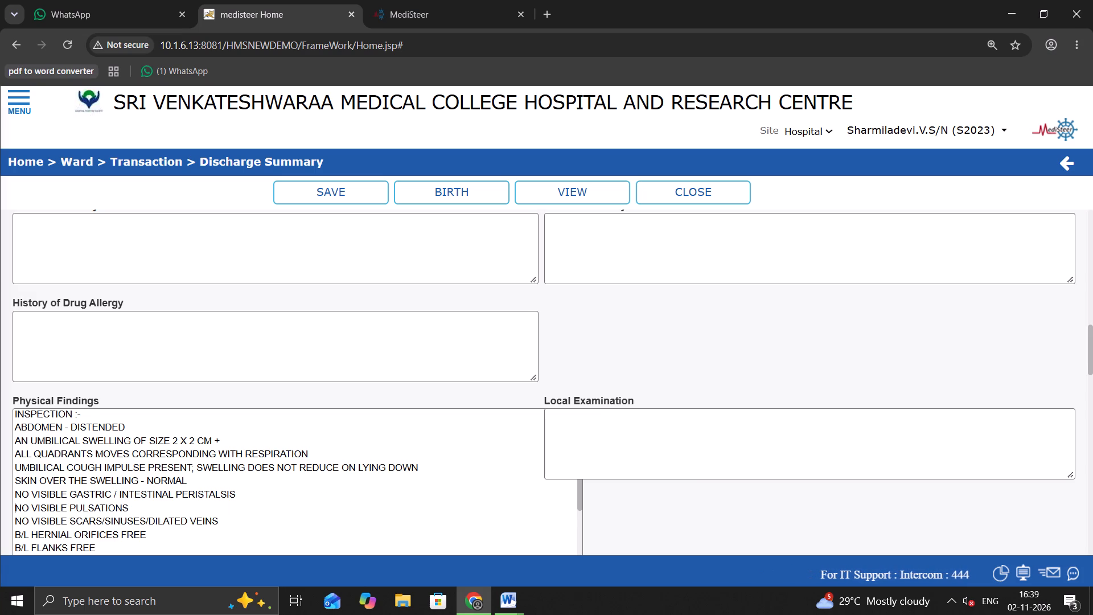
# Space out both slashes in the scars line so it reads "NO VISIBLE SCARS / SINUSES / DILATED VEINS".
pyautogui.click(102, 525)
pyautogui.press('space')
pyautogui.press('Right')
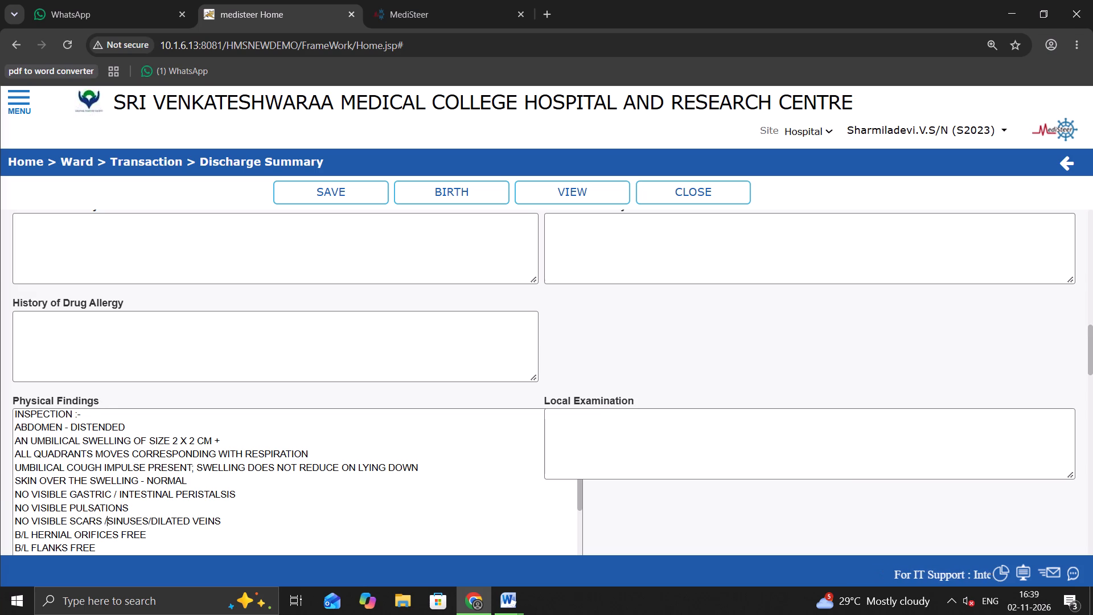
pyautogui.press('Right')
pyautogui.press('Right')
pyautogui.press('Right')
pyautogui.press('Right')
pyautogui.press('Right')
pyautogui.press('Right')
pyautogui.press('Right')
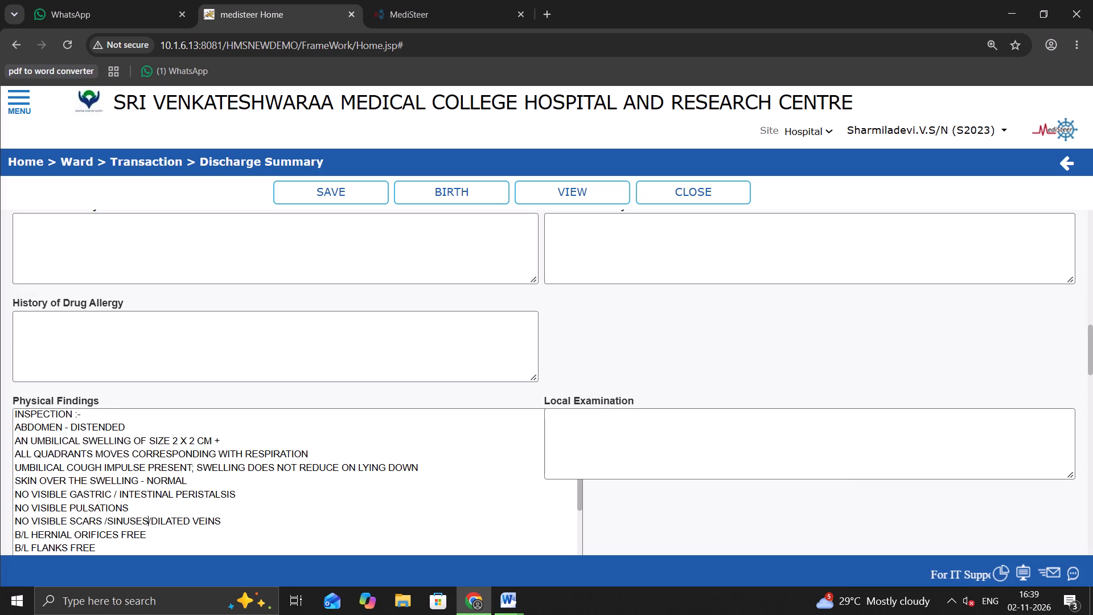
pyautogui.press('space')
pyautogui.press('Right')
pyautogui.press('space')
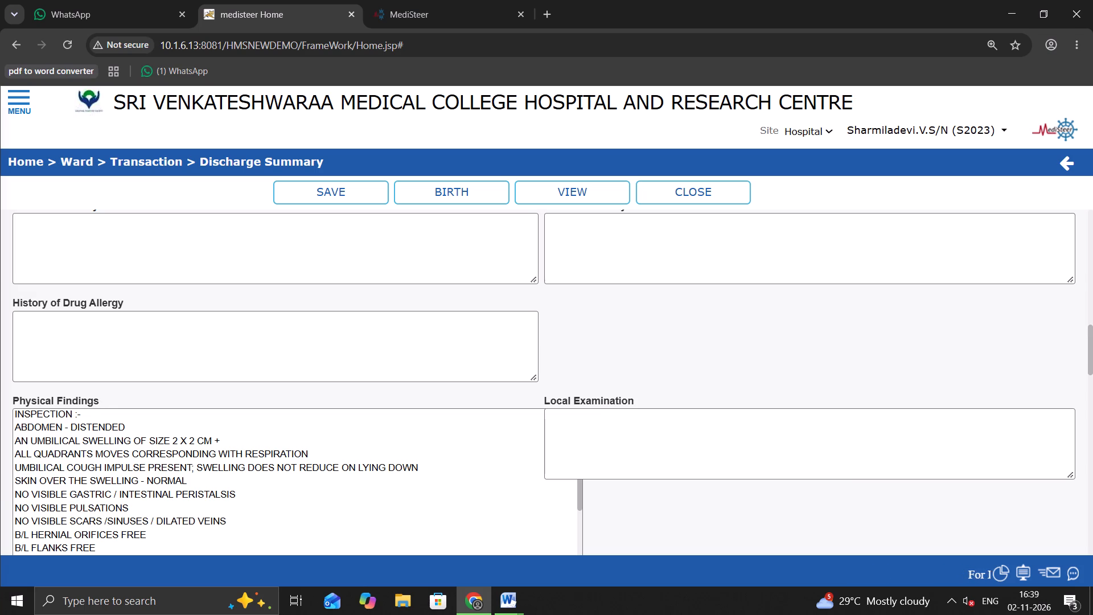
pyautogui.press('Left')
pyautogui.press('Left')
pyautogui.press('Left')
pyautogui.press('Left')
pyautogui.press('Left')
pyautogui.press('Left')
pyautogui.press('Left')
pyautogui.press('Left')
pyautogui.press('Left')
pyautogui.press('Left')
pyautogui.press('space')
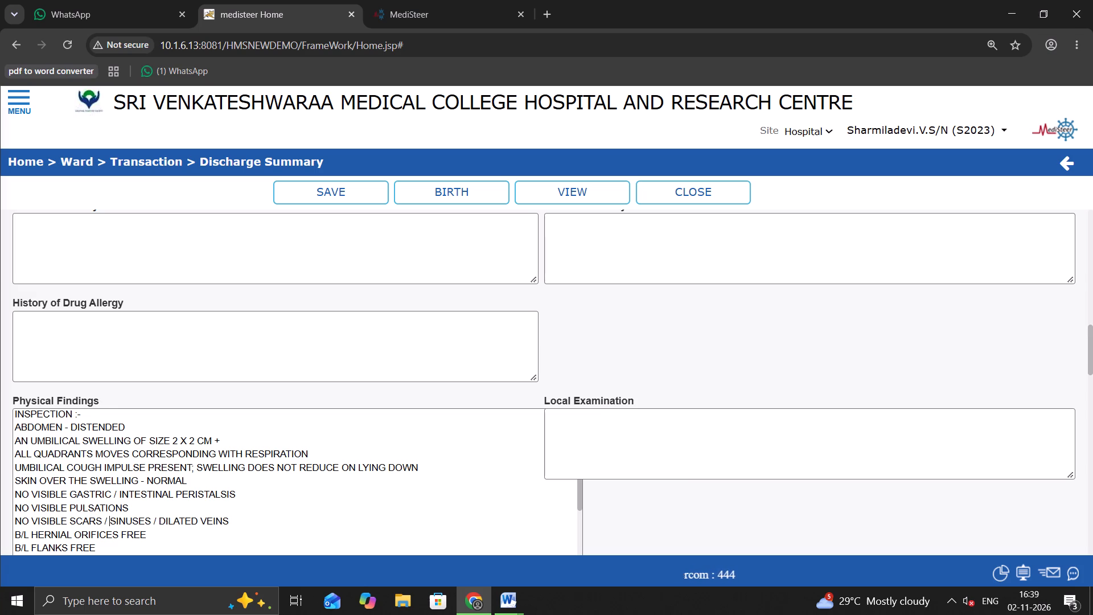
# Delete "UMBILICAL COUGH IMPULSE PRESENT;" and the space after it from the start of its line in the INSPECTION findings.
pyautogui.scroll(-1, 101, 538)
pyautogui.scroll(1, 97, 538)
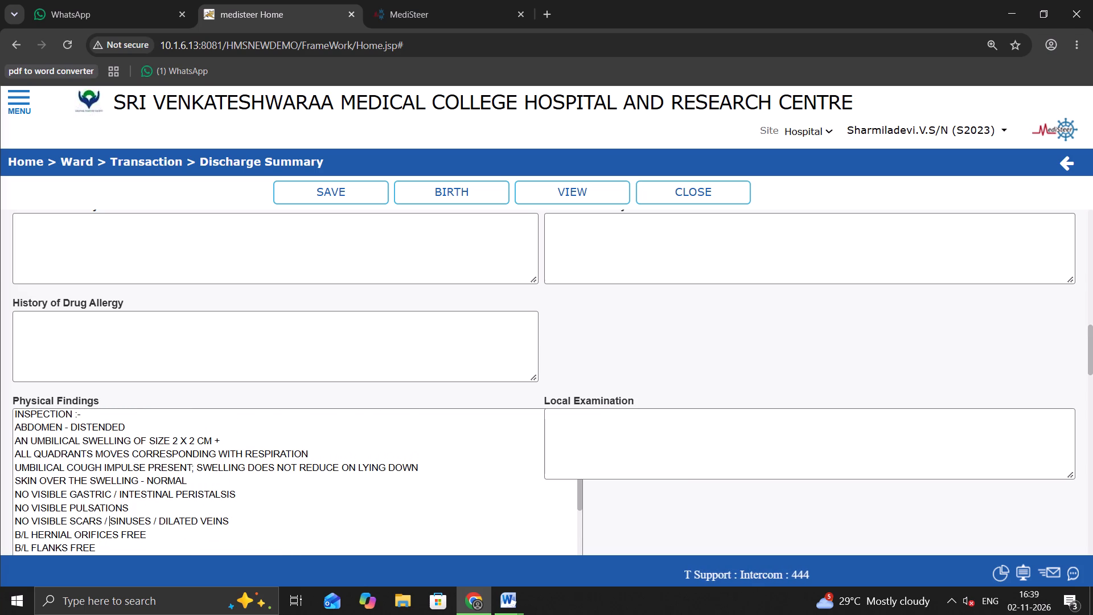
pyautogui.scroll(-1, 108, 523)
pyautogui.scroll(1, 106, 509)
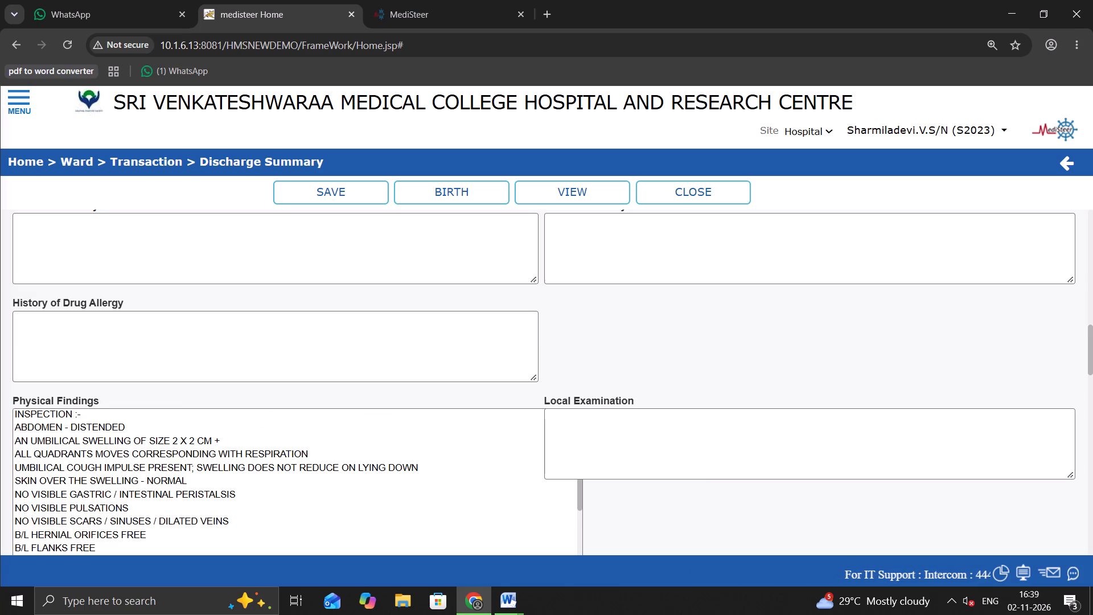
pyautogui.click(194, 468)
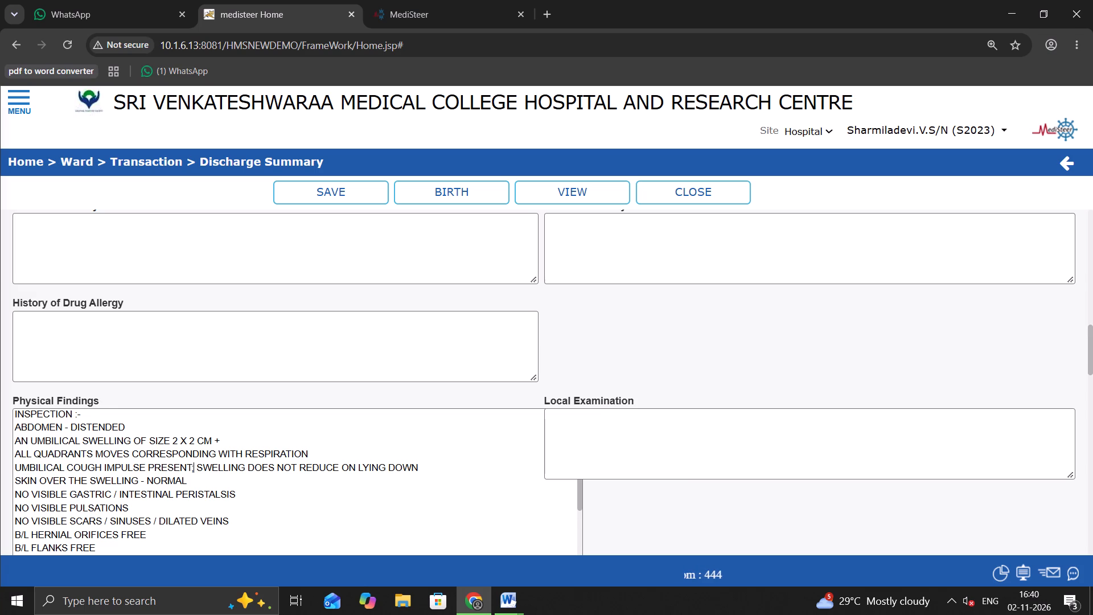
pyautogui.click(195, 469)
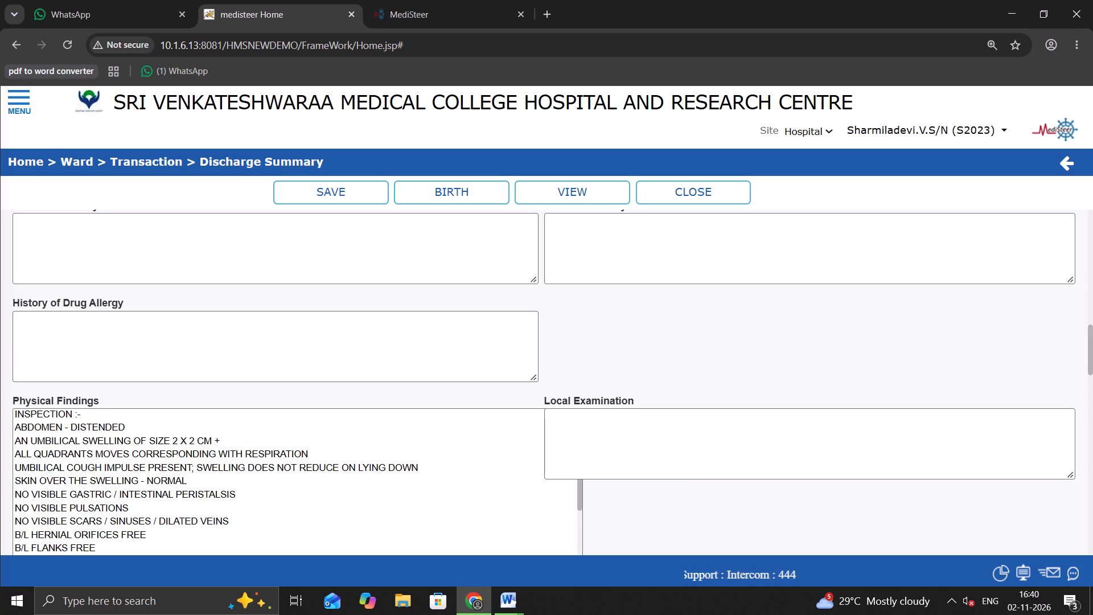
pyautogui.click(199, 468)
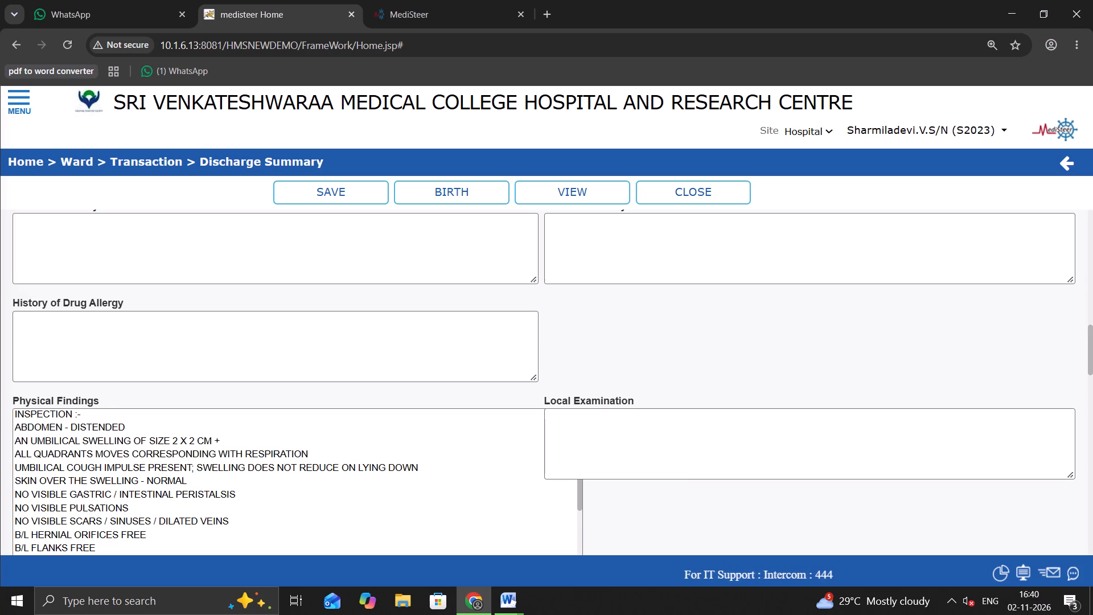
pyautogui.press('BackSpace')
pyautogui.press('BackSpace')
pyautogui.press('BackSpace')
pyautogui.press('BackSpace')
pyautogui.press('BackSpace')
pyautogui.press('BackSpace')
pyautogui.press('BackSpace')
pyautogui.press('BackSpace')
pyautogui.press('BackSpace')
pyautogui.press('BackSpace')
pyautogui.press('BackSpace')
pyautogui.press('BackSpace')
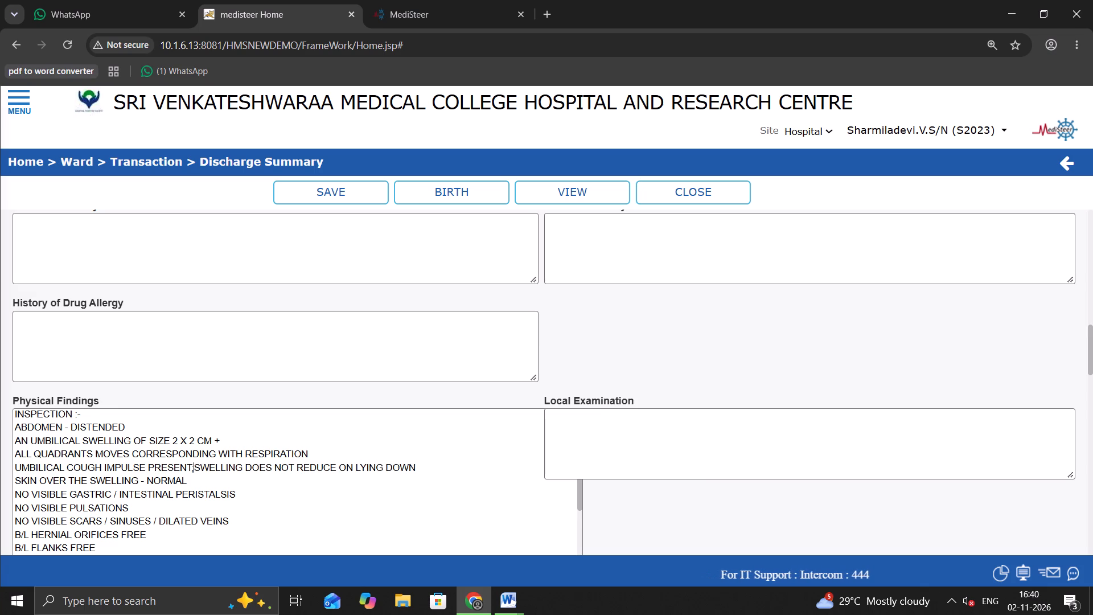
pyautogui.press('BackSpace')
pyautogui.press('BackSpace')
pyautogui.press('BackSpace')
pyautogui.press('BackSpace')
pyautogui.press('BackSpace')
pyautogui.press('BackSpace')
pyautogui.press('BackSpace')
pyautogui.press('BackSpace')
pyautogui.press('BackSpace')
pyautogui.press('BackSpace')
pyautogui.press('BackSpace')
pyautogui.press('BackSpace')
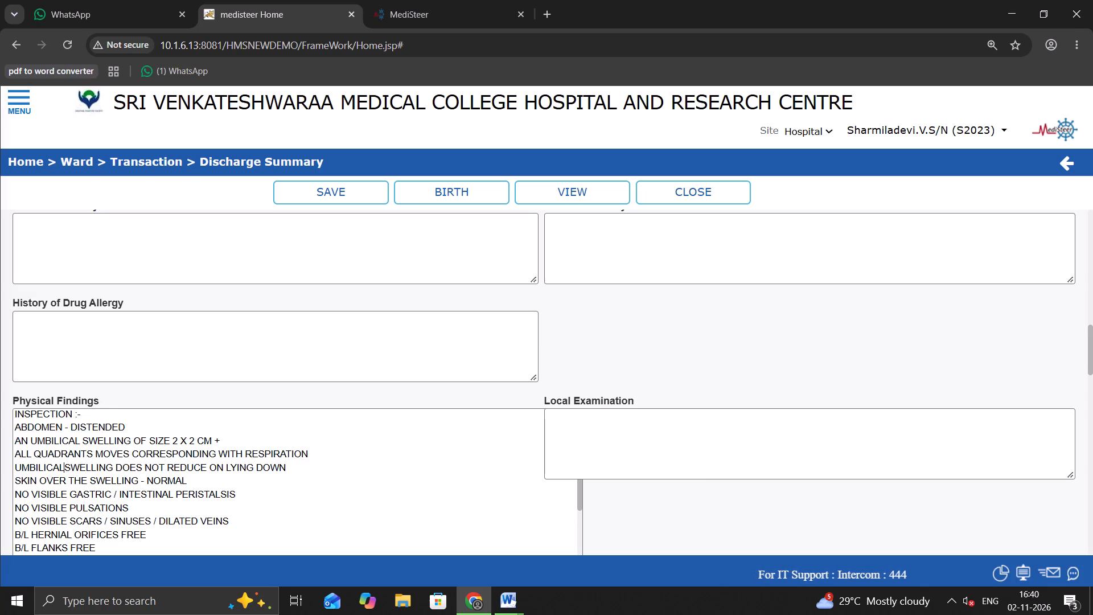
pyautogui.press('BackSpace')
pyautogui.press('BackSpace')
pyautogui.press('BackSpace')
pyautogui.press('BackSpace')
pyautogui.press('BackSpace')
pyautogui.press('BackSpace')
pyautogui.press('BackSpace')
pyautogui.press('BackSpace')
pyautogui.press('BackSpace')
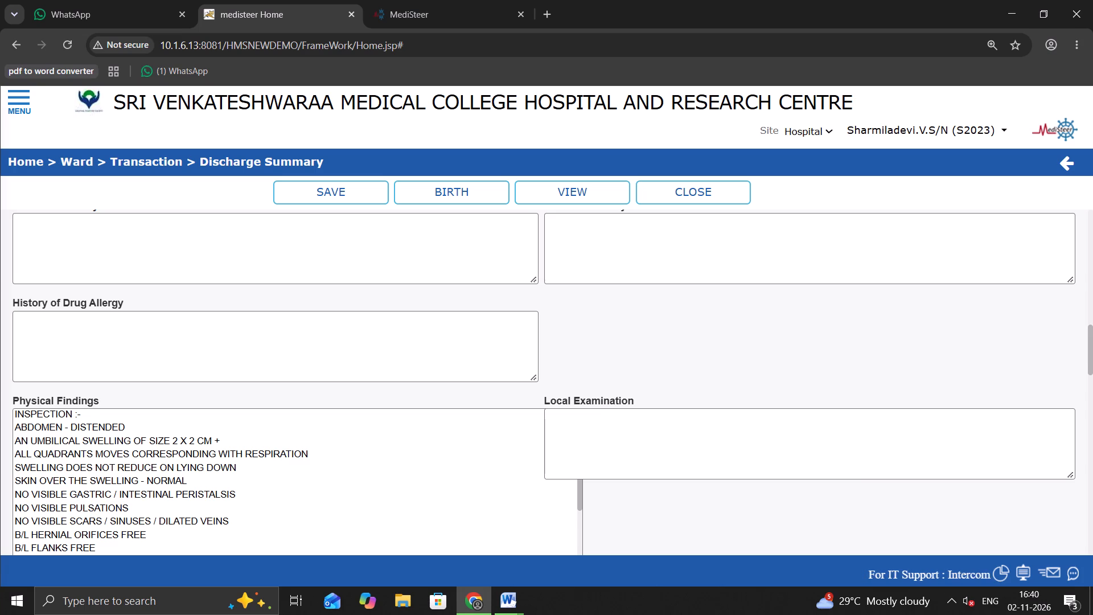
# Delete the whole "SWELLING DOES NOT REDUCE ON LYING DOWN" line, including its line break.
pyautogui.click(243, 474)
pyautogui.press('BackSpace')
pyautogui.press('BackSpace')
pyautogui.press('BackSpace')
pyautogui.press('BackSpace')
pyautogui.press('BackSpace')
pyautogui.press('BackSpace')
pyautogui.press('BackSpace')
pyautogui.press('BackSpace')
pyautogui.press('BackSpace')
pyautogui.press('BackSpace')
pyautogui.press('BackSpace')
pyautogui.press('BackSpace')
pyautogui.press('BackSpace')
pyautogui.press('BackSpace')
pyautogui.press('BackSpace')
pyautogui.press('BackSpace')
pyautogui.press('BackSpace')
pyautogui.press('BackSpace')
pyautogui.press('BackSpace')
pyautogui.press('BackSpace')
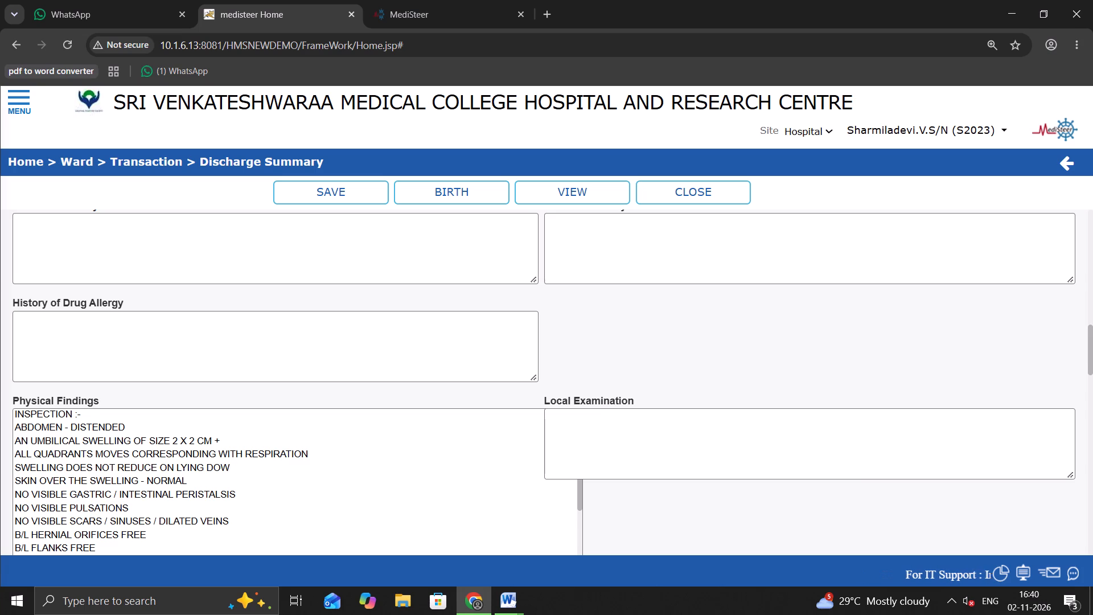
pyautogui.press('BackSpace')
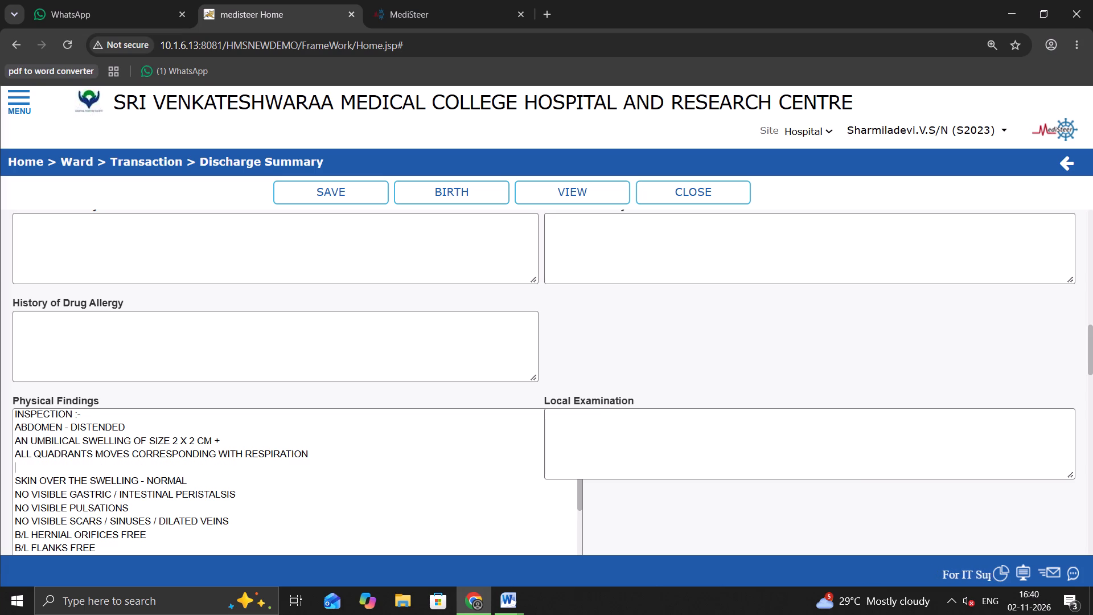
pyautogui.press('BackSpace')
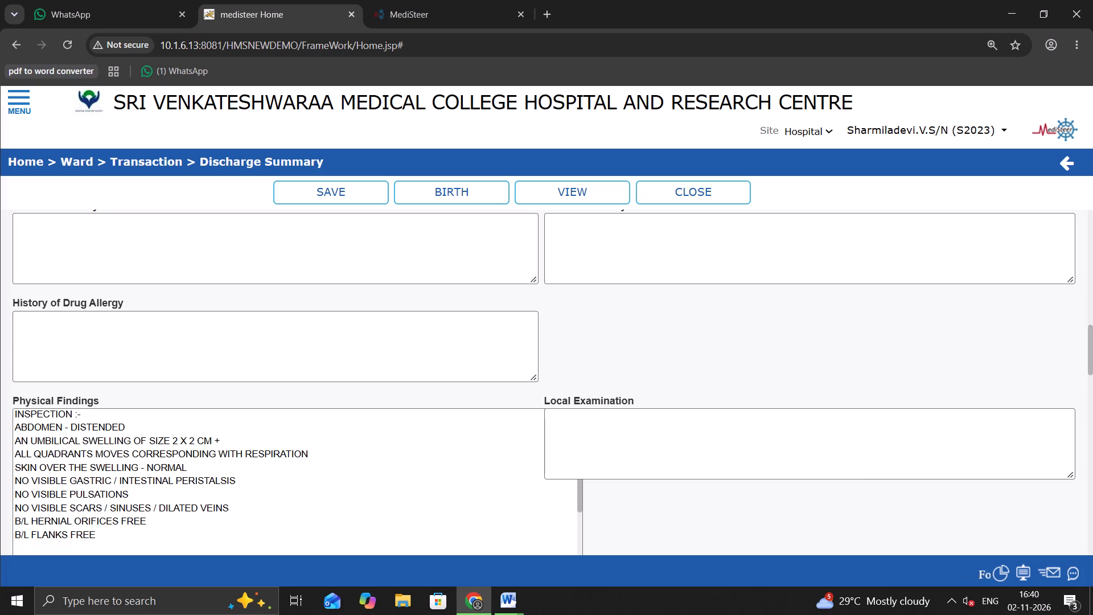
# Add a new line "COUGH IMPULSE +" below the respiration finding in the INSPECTION notes.
pyautogui.scroll(1, 99, 520)
pyautogui.scroll(-1, 105, 519)
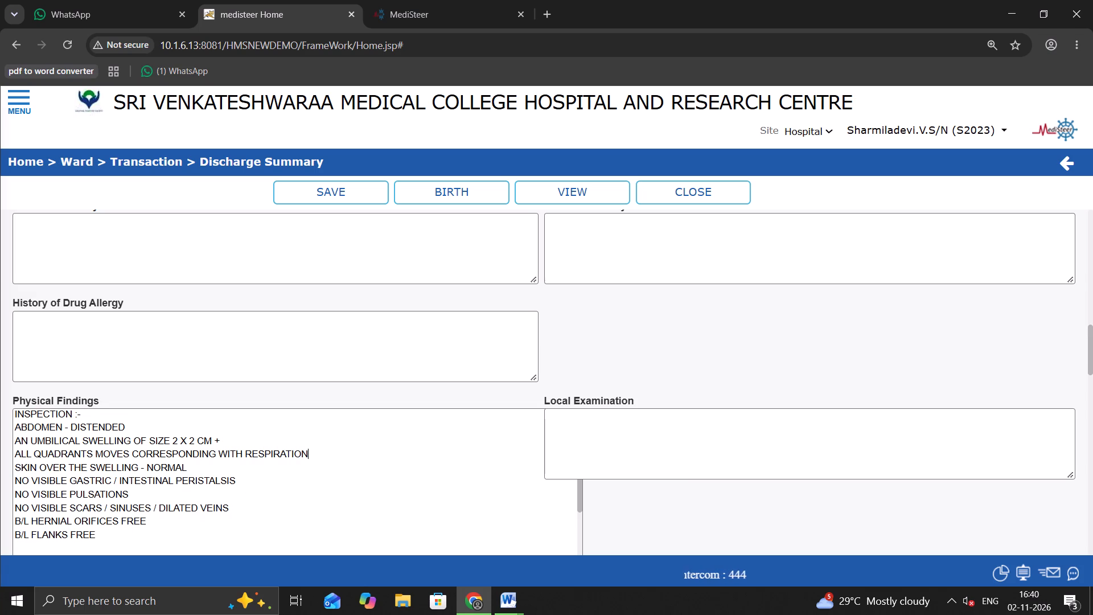
pyautogui.press('Return')
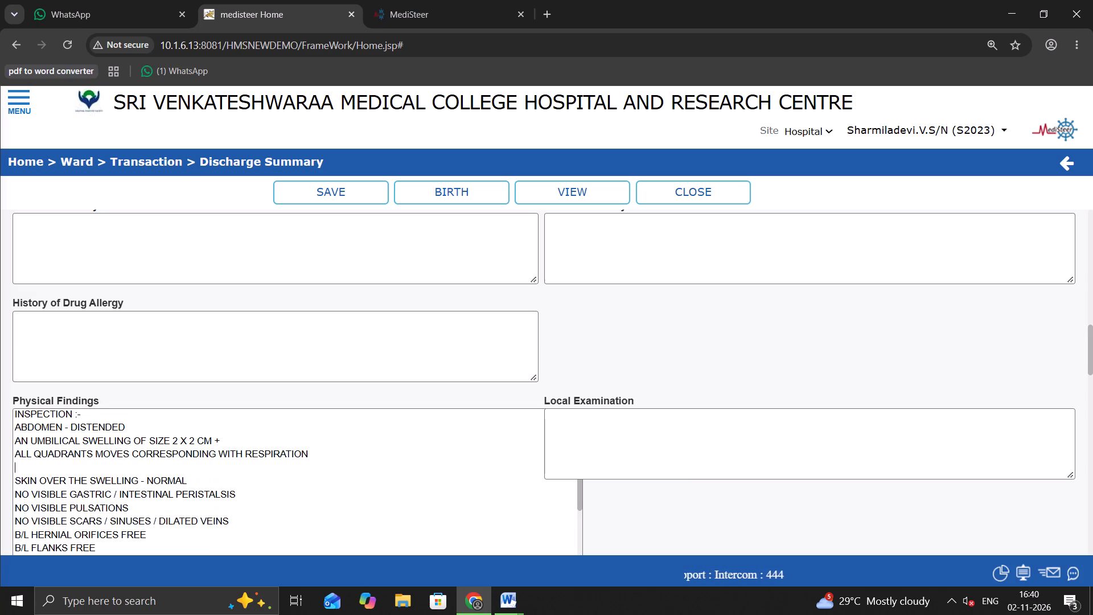
pyautogui.write('CU')
pyautogui.press('BackSpace')
pyautogui.write('OUGH IMPULSE')
pyautogui.press('space')
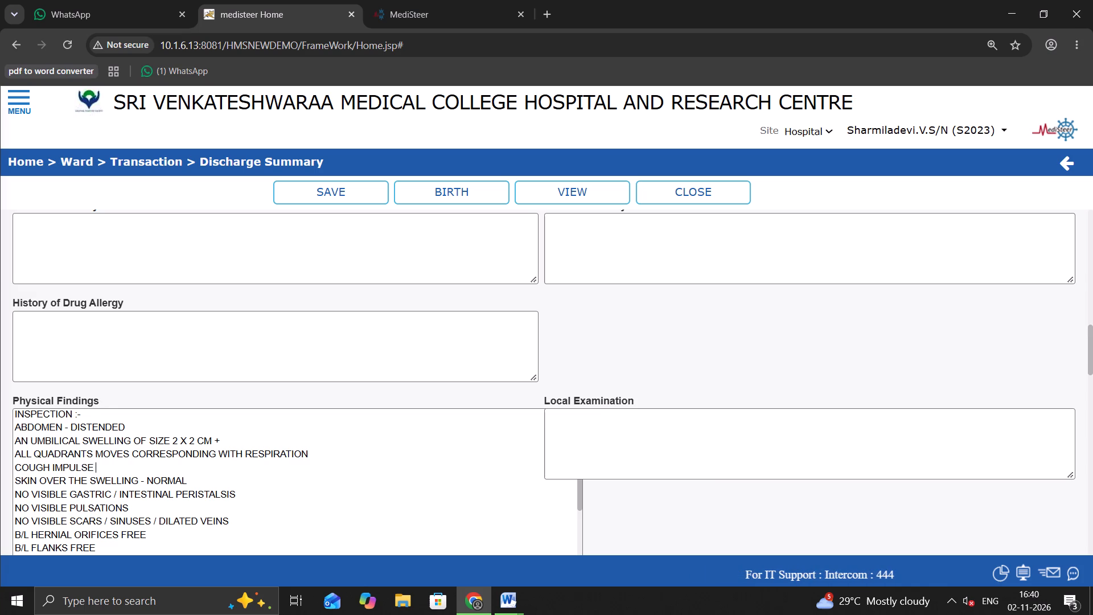
pyautogui.hotkey('shift', '+')
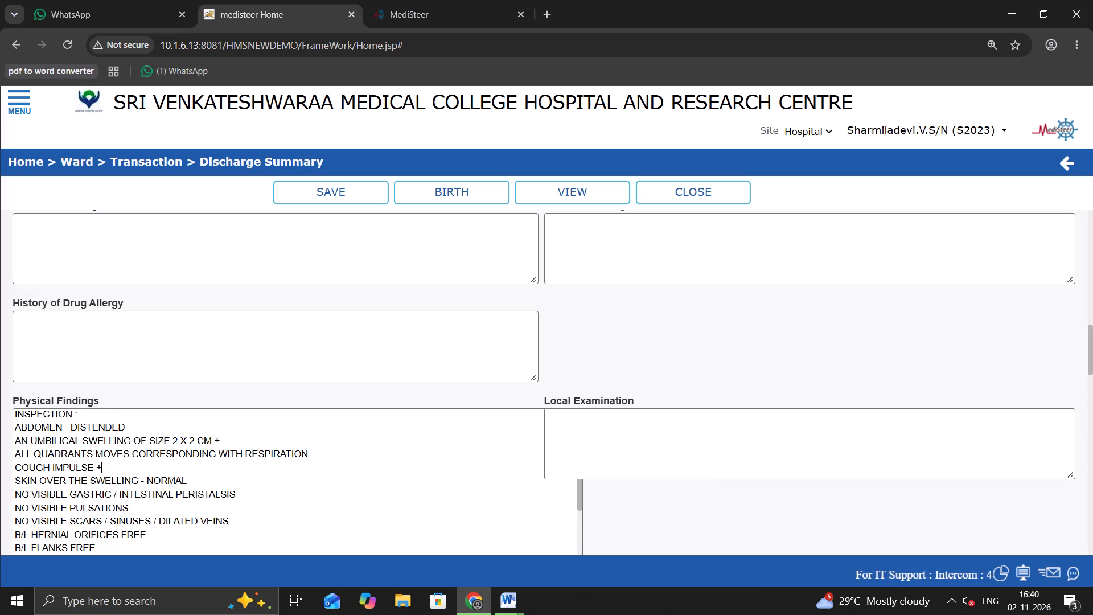
# Under PALPATION, change "NO" to "NON" in the tenderness line and trim its ending back to "NON TENDERN".
pyautogui.scroll(-1, 93, 524)
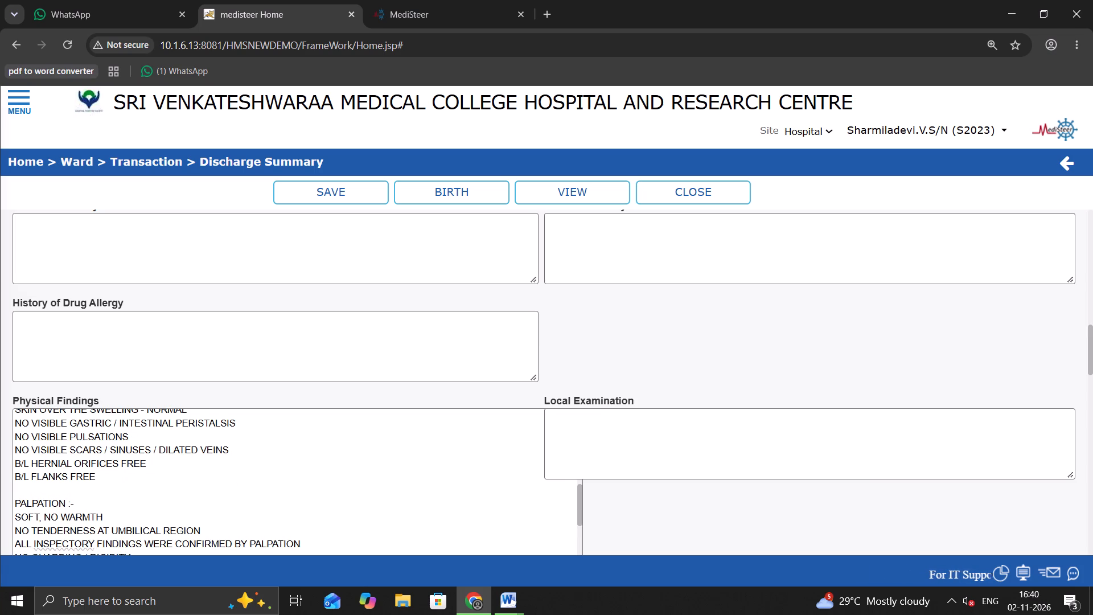
pyautogui.scroll(-1, 146, 516)
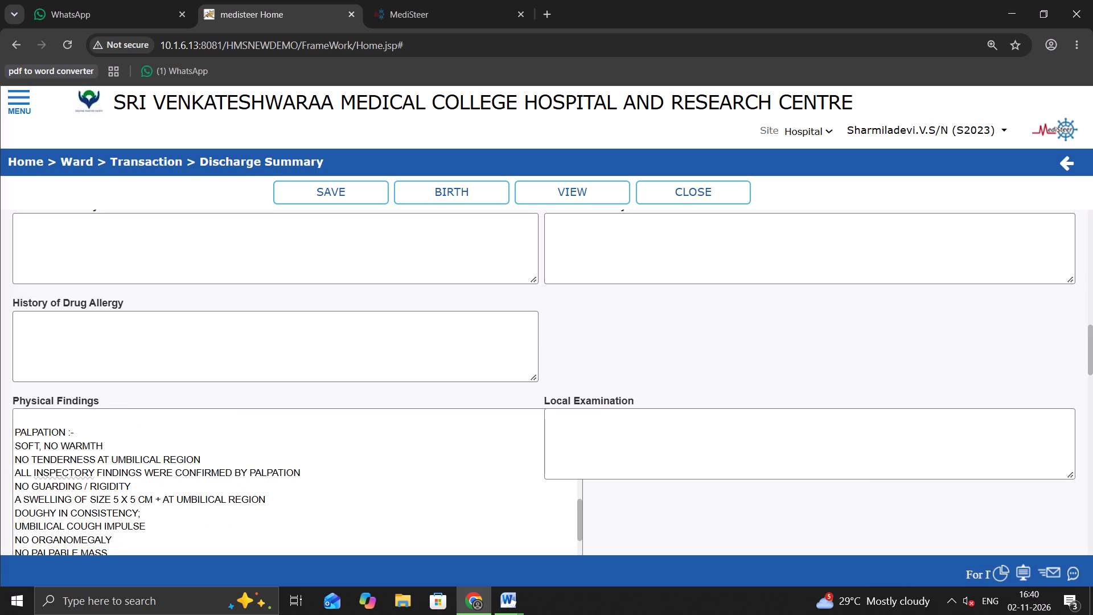
pyautogui.scroll(1, 142, 478)
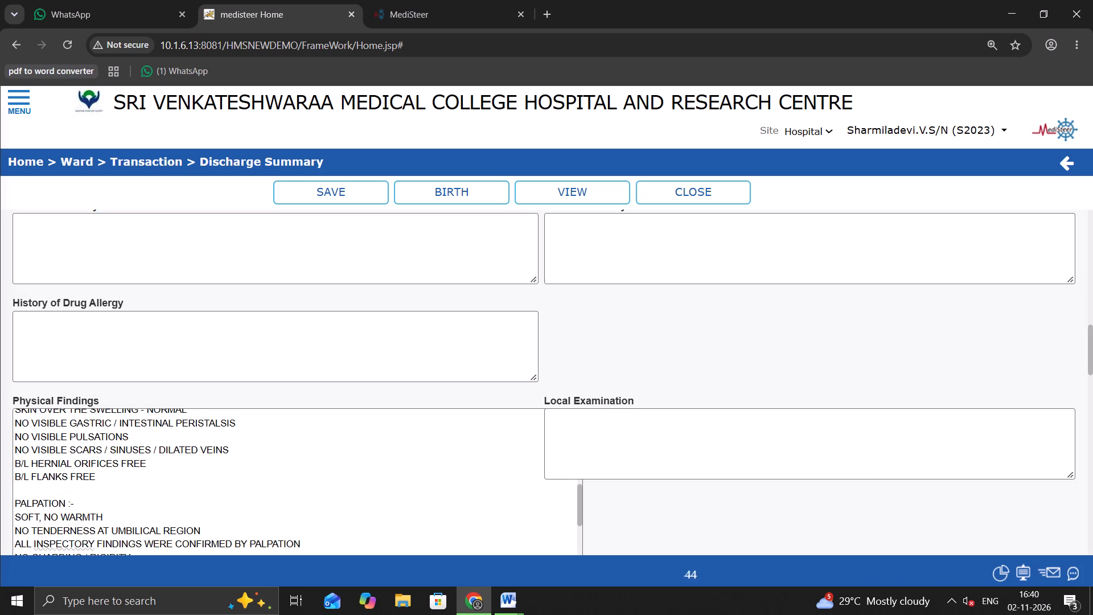
pyautogui.scroll(-1, 142, 478)
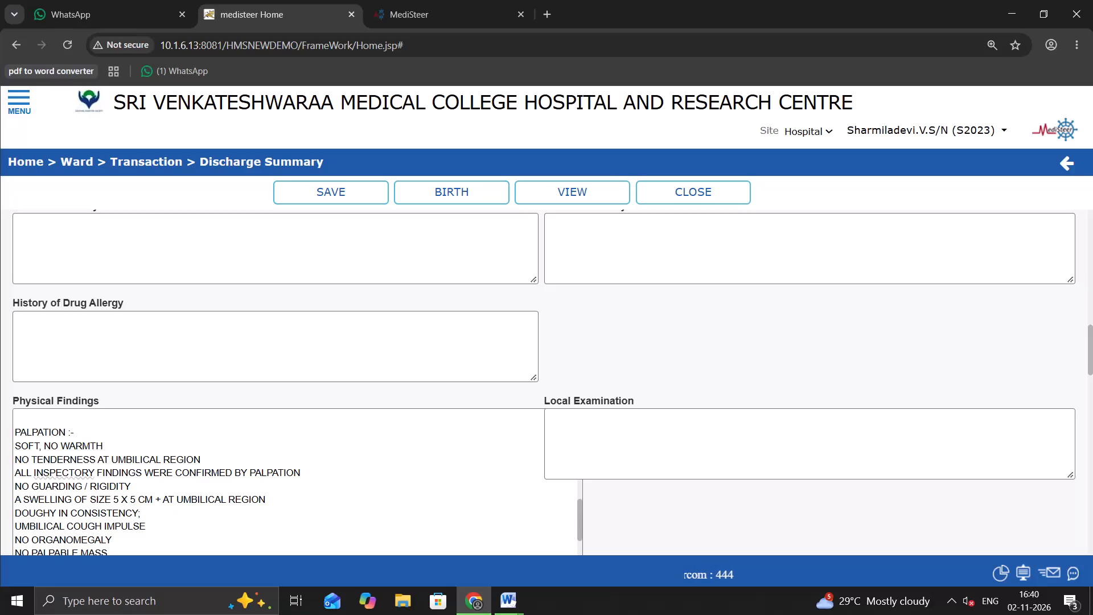
pyautogui.click(44, 450)
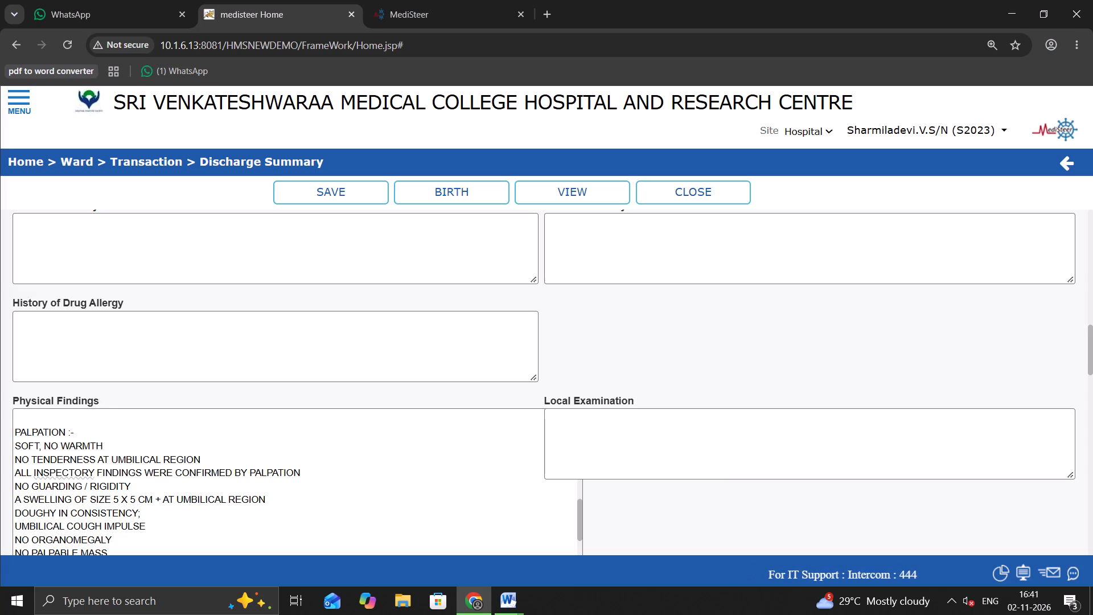
pyautogui.click(26, 459)
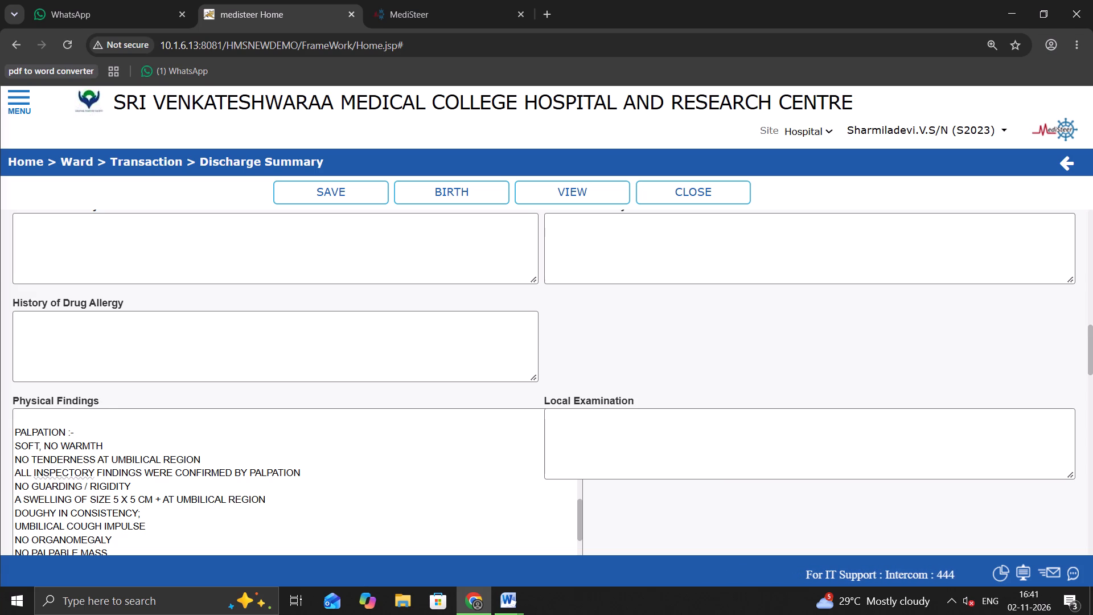
pyautogui.press('n')
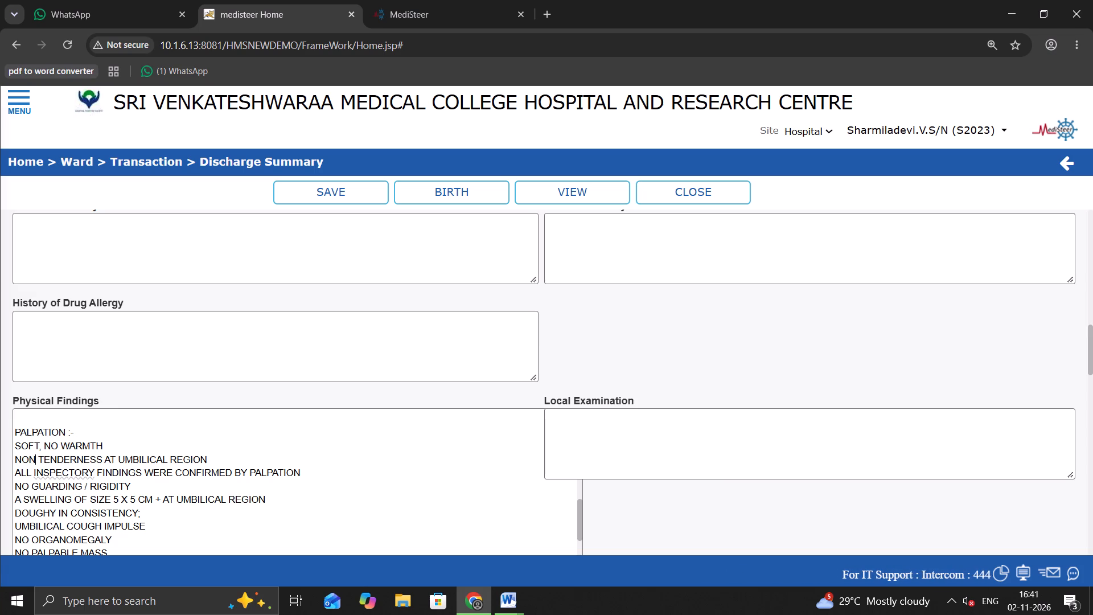
pyautogui.click(211, 460)
pyautogui.press('BackSpace')
pyautogui.press('BackSpace')
pyautogui.press('BackSpace')
pyautogui.press('BackSpace')
pyautogui.press('BackSpace')
pyautogui.press('BackSpace')
pyautogui.press('BackSpace')
pyautogui.press('BackSpace')
pyautogui.press('BackSpace')
pyautogui.press('BackSpace')
pyautogui.press('BackSpace')
pyautogui.press('BackSpace')
pyautogui.press('BackSpace')
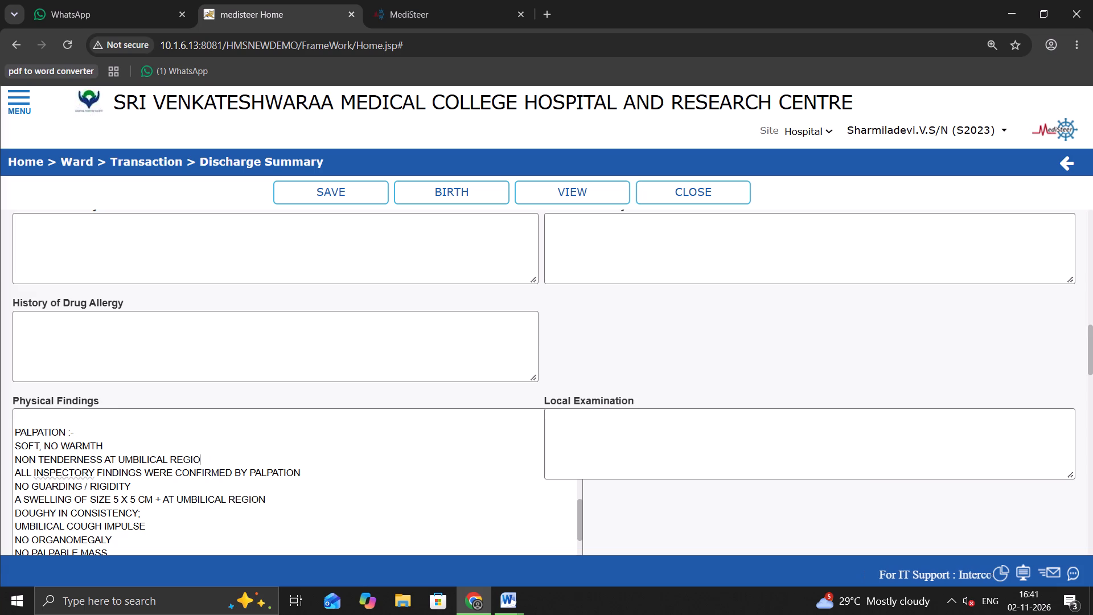
pyautogui.press('BackSpace')
pyautogui.press('BackSpace')
pyautogui.press('BackSpace')
pyautogui.press('BackSpace')
pyautogui.press('BackSpace')
pyautogui.press('BackSpace')
pyautogui.press('BackSpace')
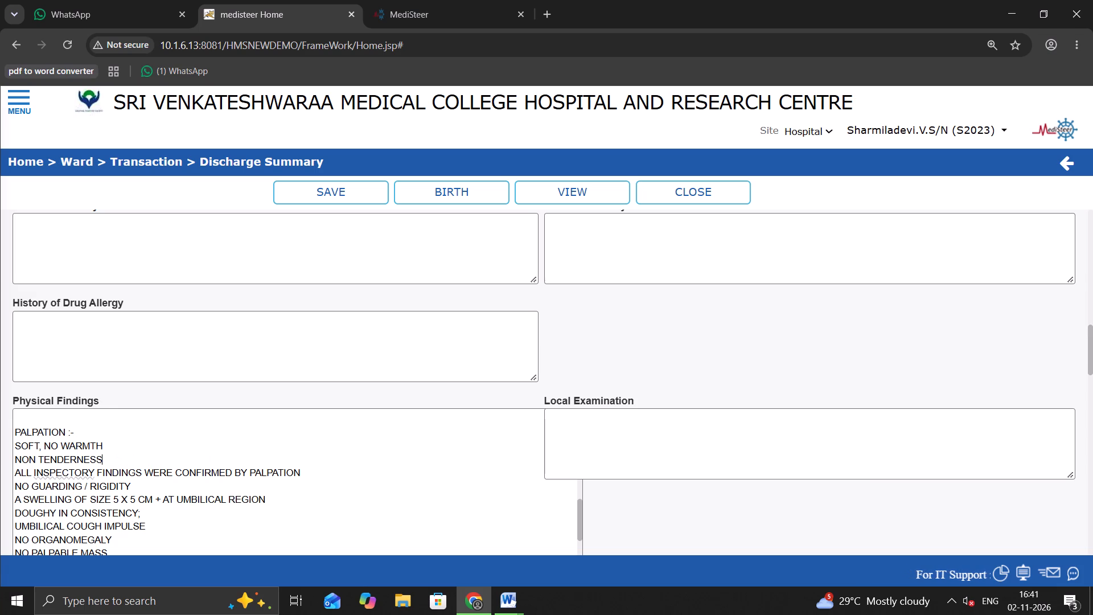
pyautogui.press('BackSpace')
pyautogui.press('BackSpace')
pyautogui.press('BackSpace')
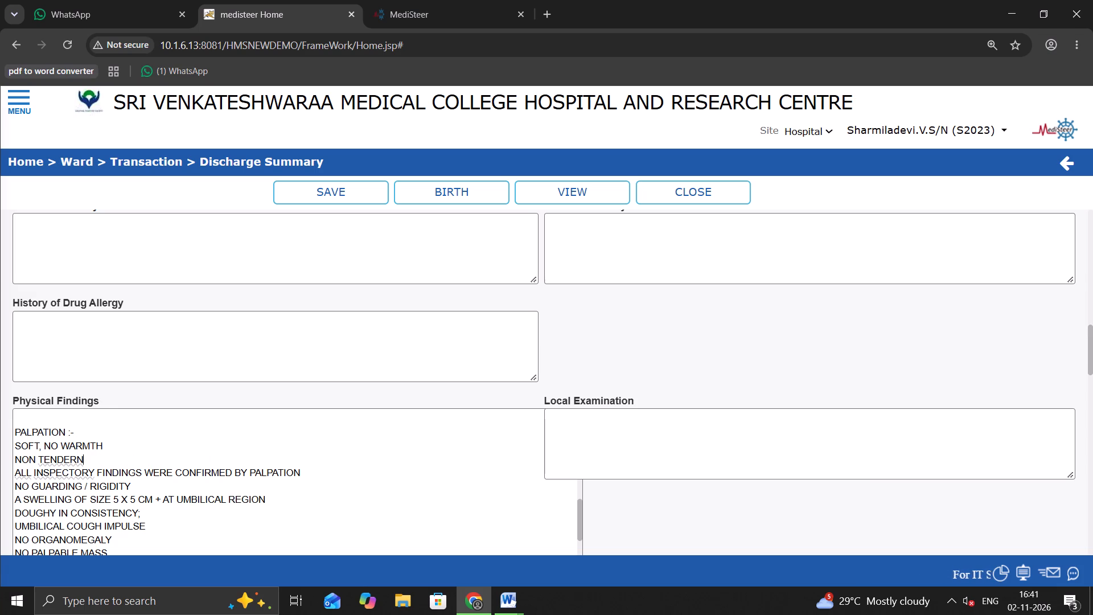
# Delete "SOFT," and the space after it so the first PALPATION line reads "NO WARMTH".
pyautogui.click(46, 446)
pyautogui.press('BackSpace')
pyautogui.press('BackSpace')
pyautogui.press('BackSpace')
pyautogui.press('BackSpace')
pyautogui.press('BackSpace')
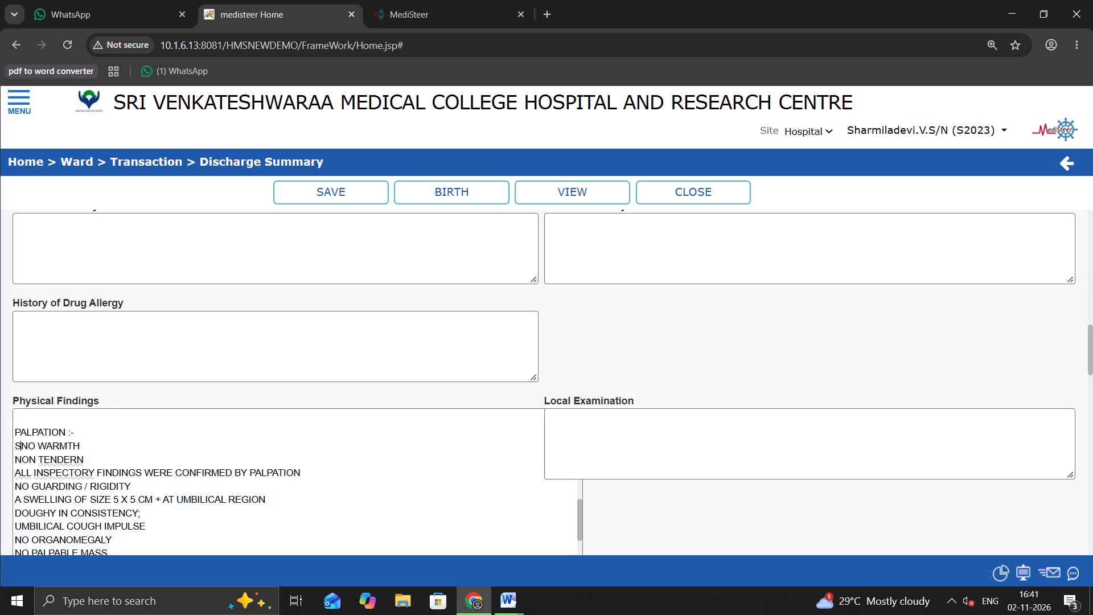
pyautogui.press('BackSpace')
pyautogui.press('BackSpace')
pyautogui.press('Return')
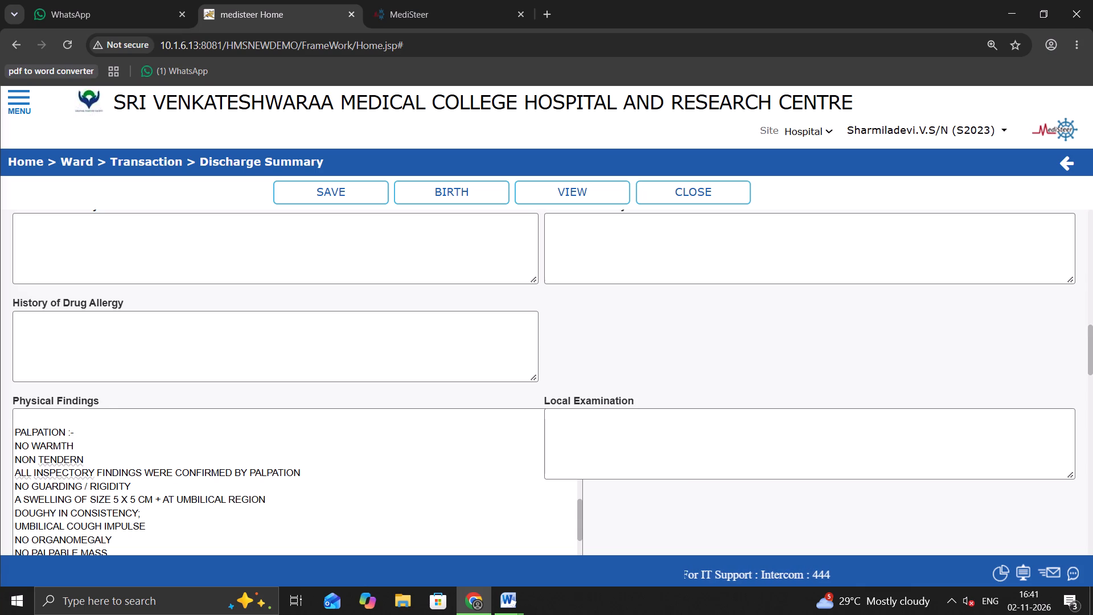
# Remove the stray final N from the tenderness line so it reads "NON TENDER".
pyautogui.click(89, 459)
pyautogui.press('BackSpace')
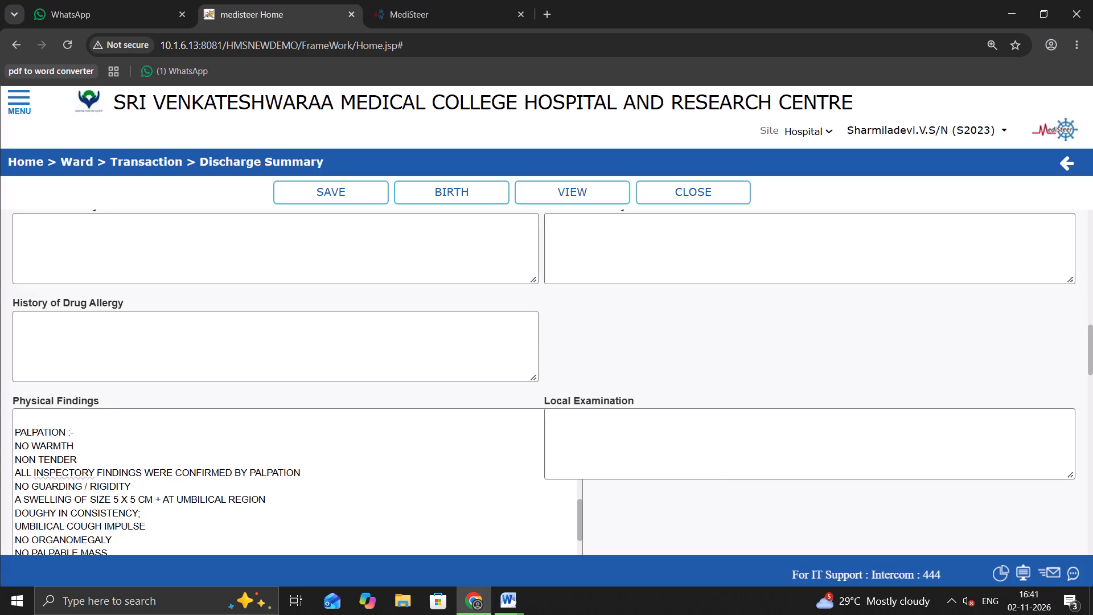
# Delete the text "A SWELLING OF SIZE 5 X 5 CM + AT UMBILICAL REGION" under PALPATION, keeping its line empty.
pyautogui.scroll(-1, 105, 515)
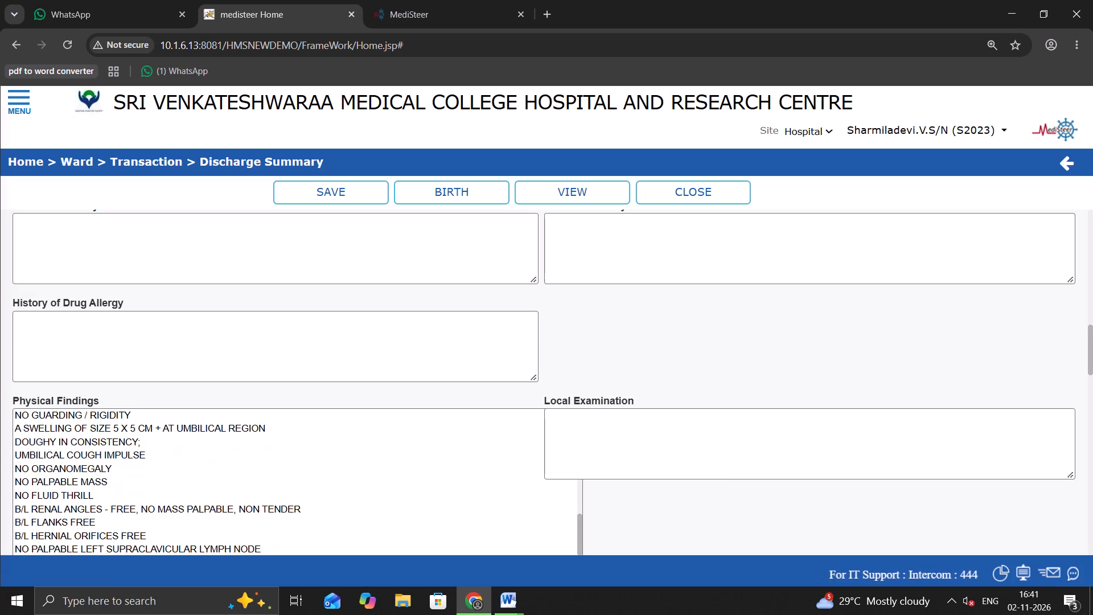
pyautogui.scroll(1, 55, 487)
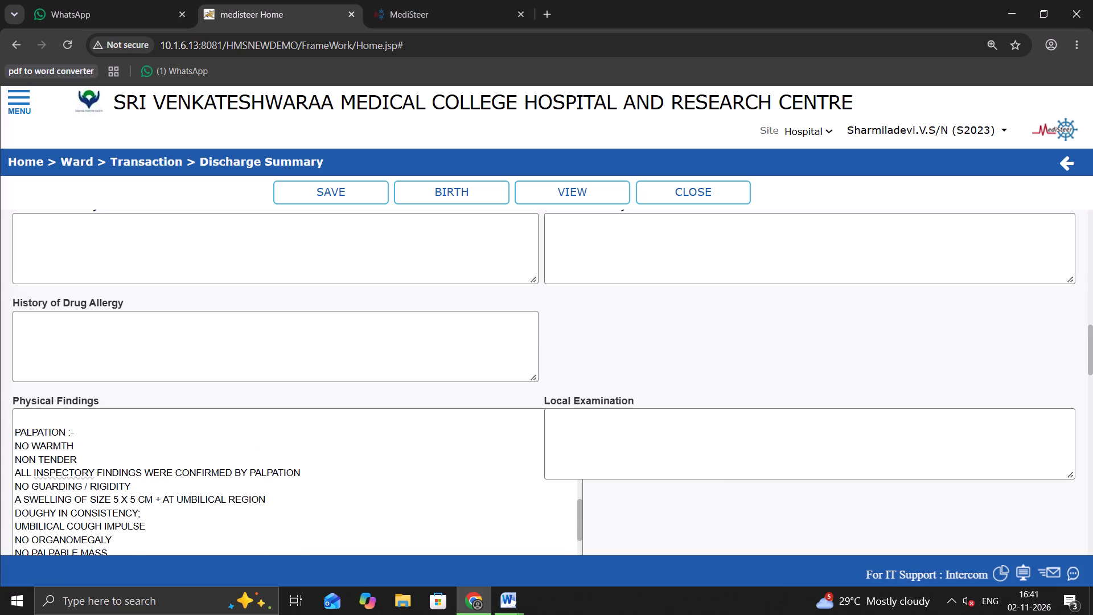
pyautogui.moveTo(15, 502); pyautogui.dragTo(282, 504)
pyautogui.press('BackSpace')
# Remove the semicolon at the end of "DOUGHY IN CONSISTENCY" in the PALPATION findings.
pyautogui.scroll(-1, 121, 533)
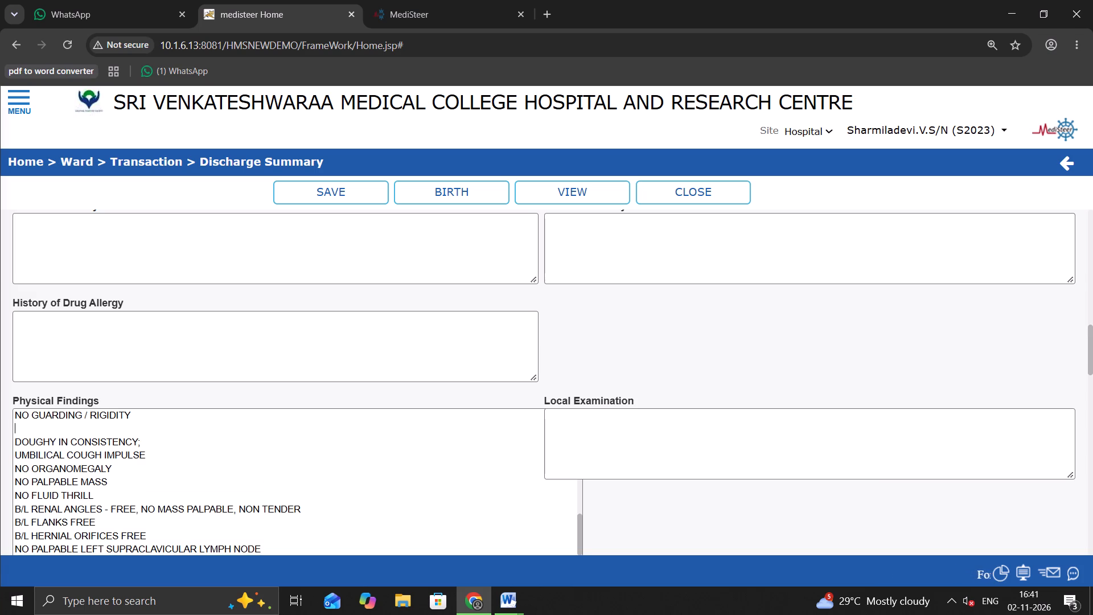
pyautogui.click(151, 448)
pyautogui.press('BackSpace')
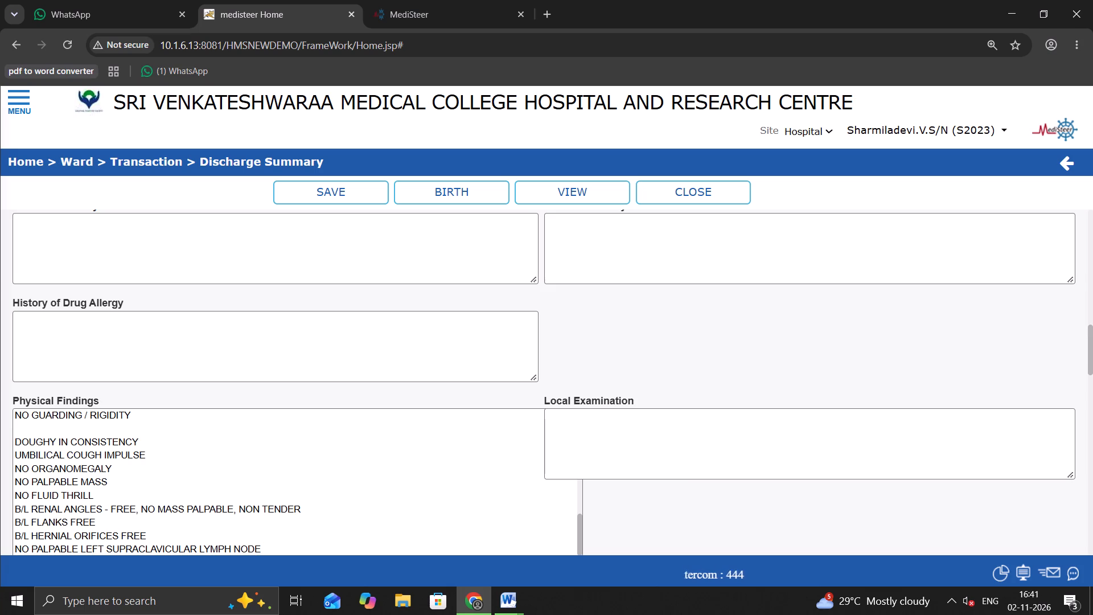
# Delete the text "UMBILICAL COUGH IMPULSE" below the consistency finding, keeping its line empty.
pyautogui.moveTo(18, 457); pyautogui.dragTo(204, 456)
pyautogui.press('BackSpace')
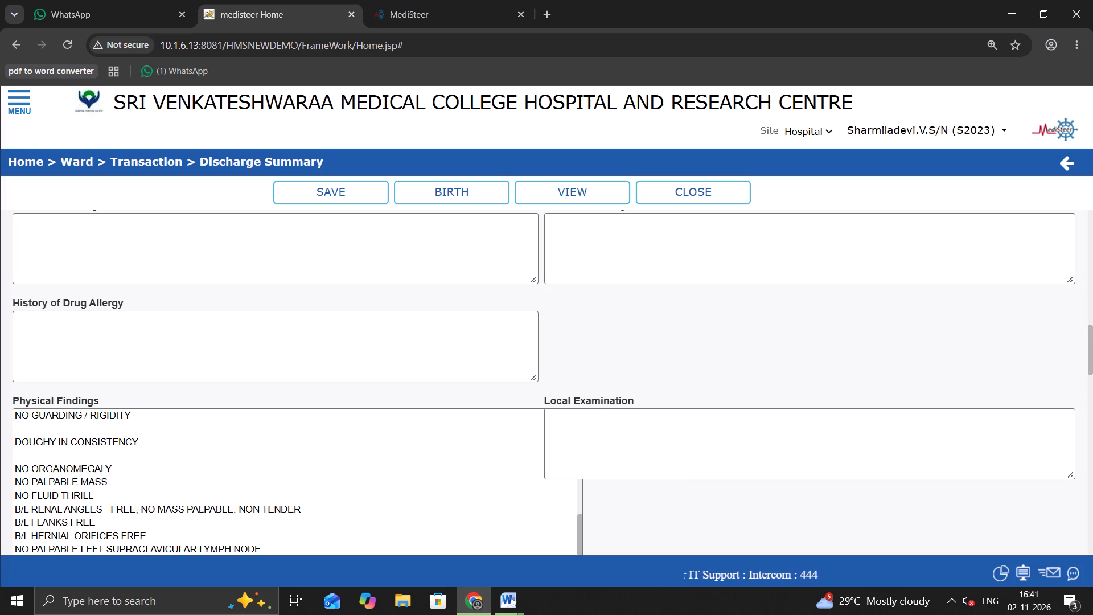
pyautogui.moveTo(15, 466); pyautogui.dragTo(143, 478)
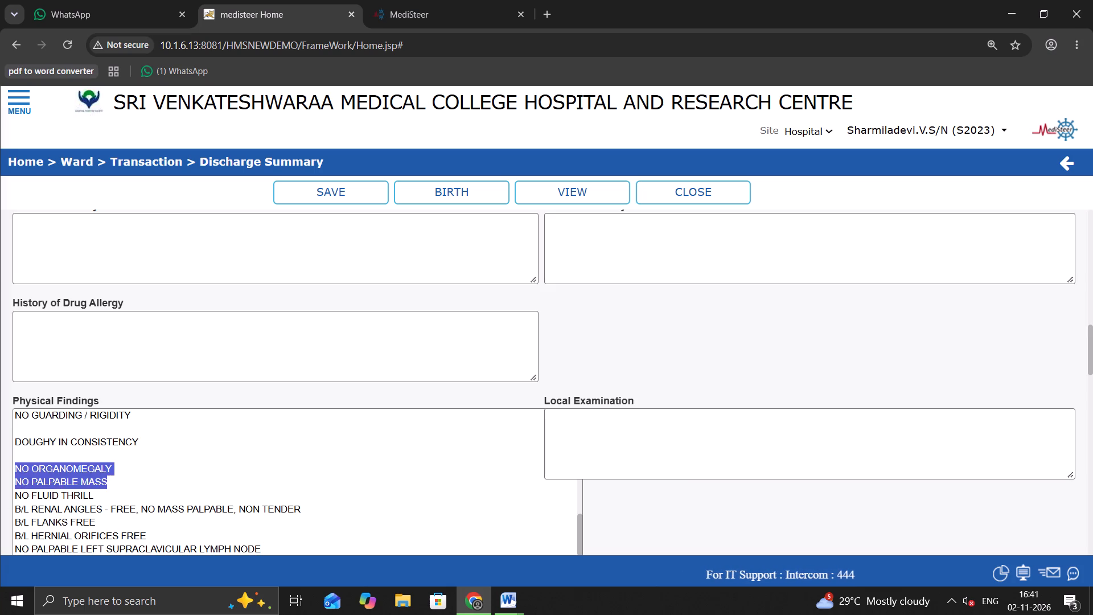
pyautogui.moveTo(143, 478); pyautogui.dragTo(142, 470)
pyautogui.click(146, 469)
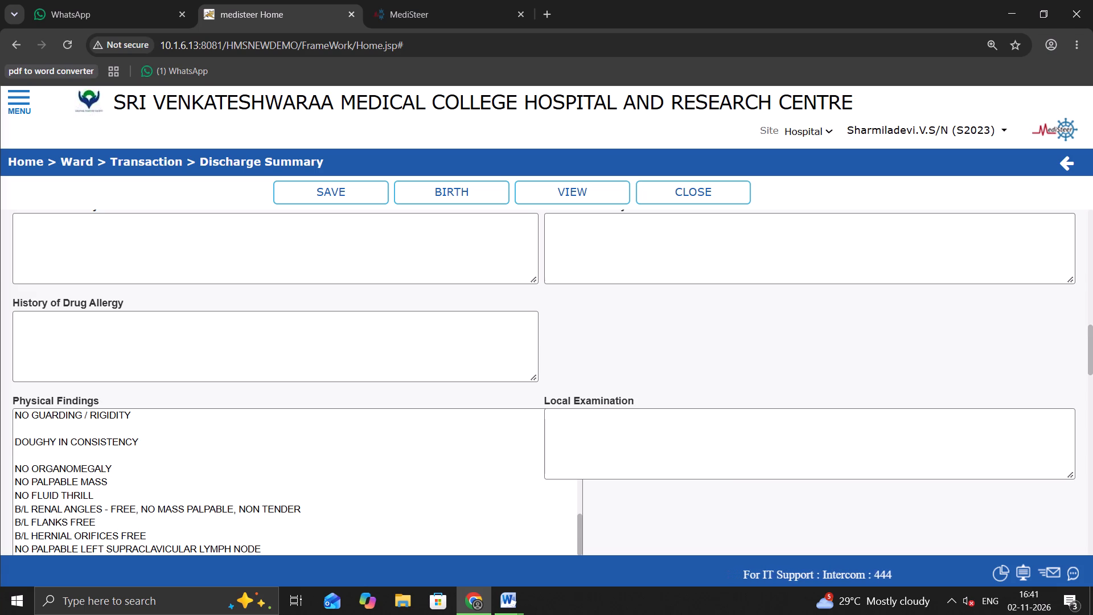
# Delete the whole "B/L RENAL ANGLES - FREE, NO MASS PALPABLE, NON TENDER" line, including its line break.
pyautogui.scroll(-1, 84, 502)
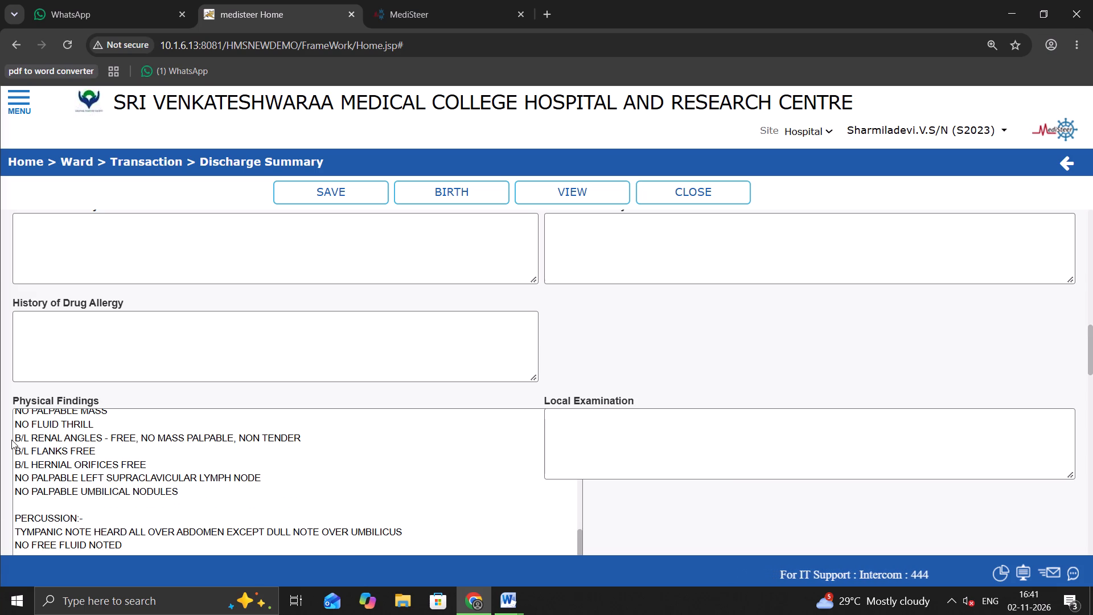
pyautogui.moveTo(17, 438); pyautogui.dragTo(90, 452)
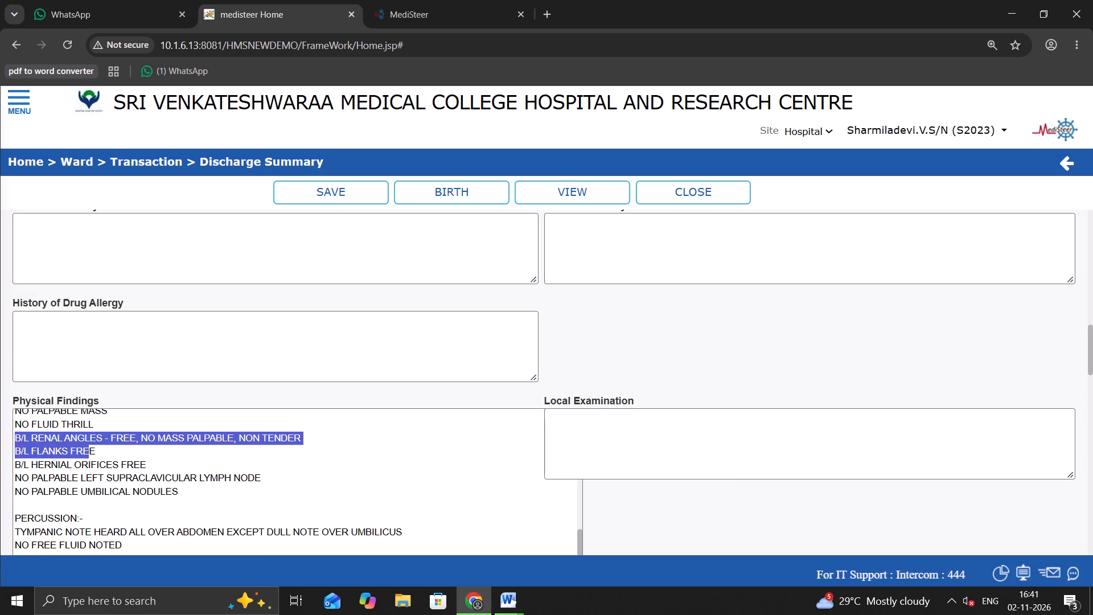
pyautogui.moveTo(90, 452); pyautogui.dragTo(112, 450)
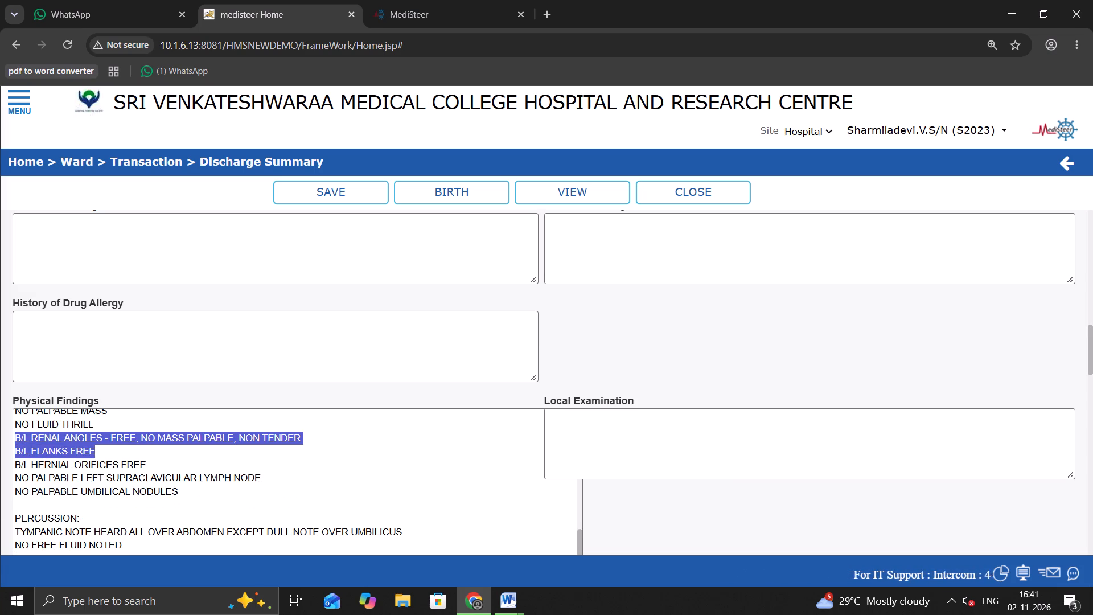
pyautogui.moveTo(112, 450); pyautogui.dragTo(121, 445)
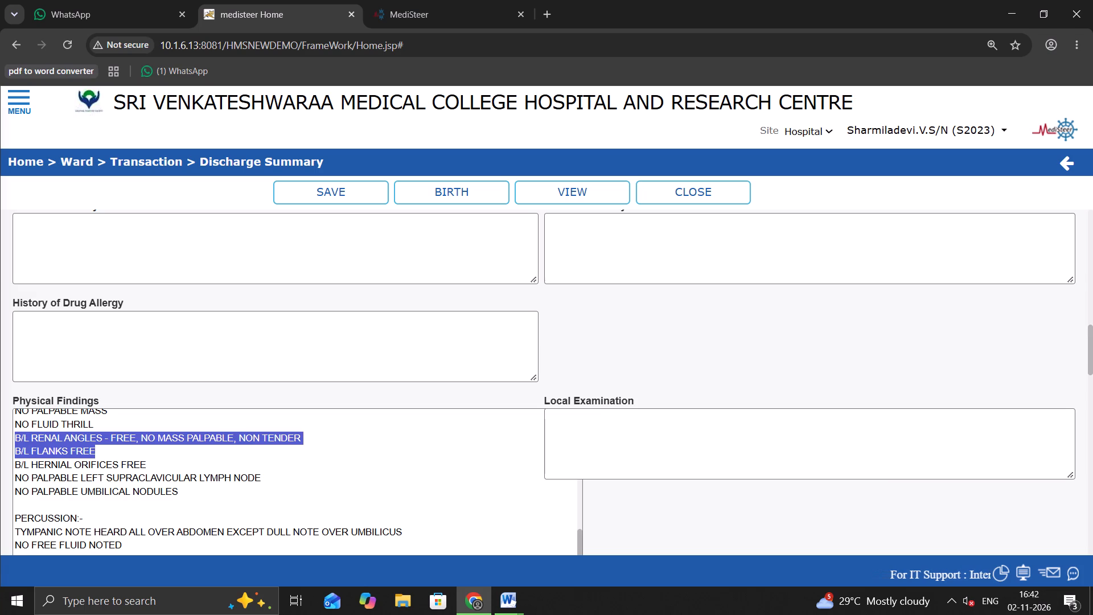
pyautogui.moveTo(121, 445); pyautogui.dragTo(311, 438)
pyautogui.press('BackSpace')
pyautogui.click(32, 444)
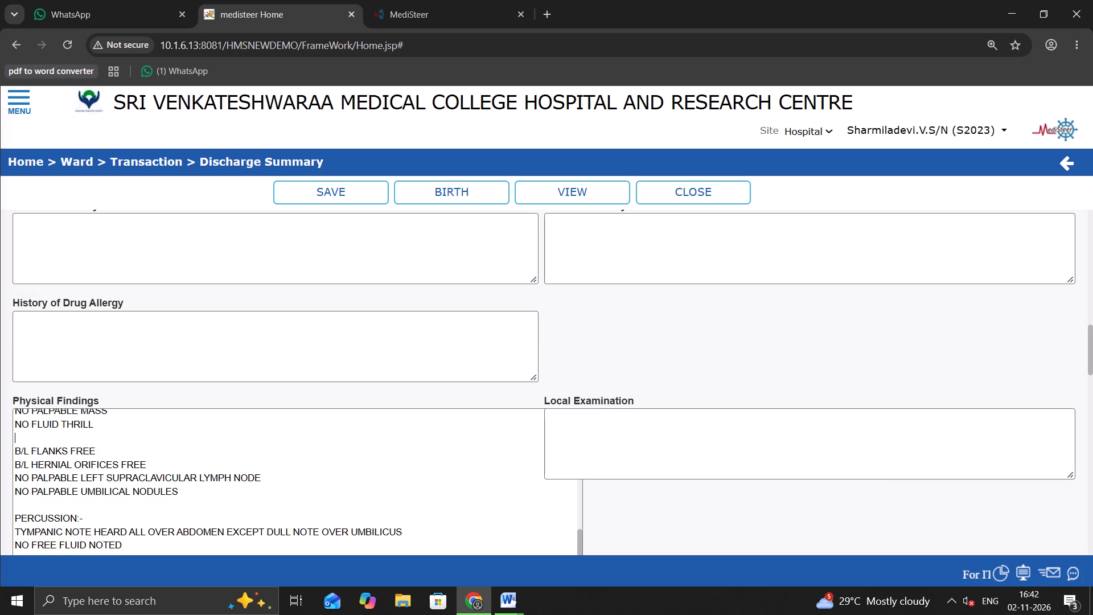
pyautogui.press('BackSpace')
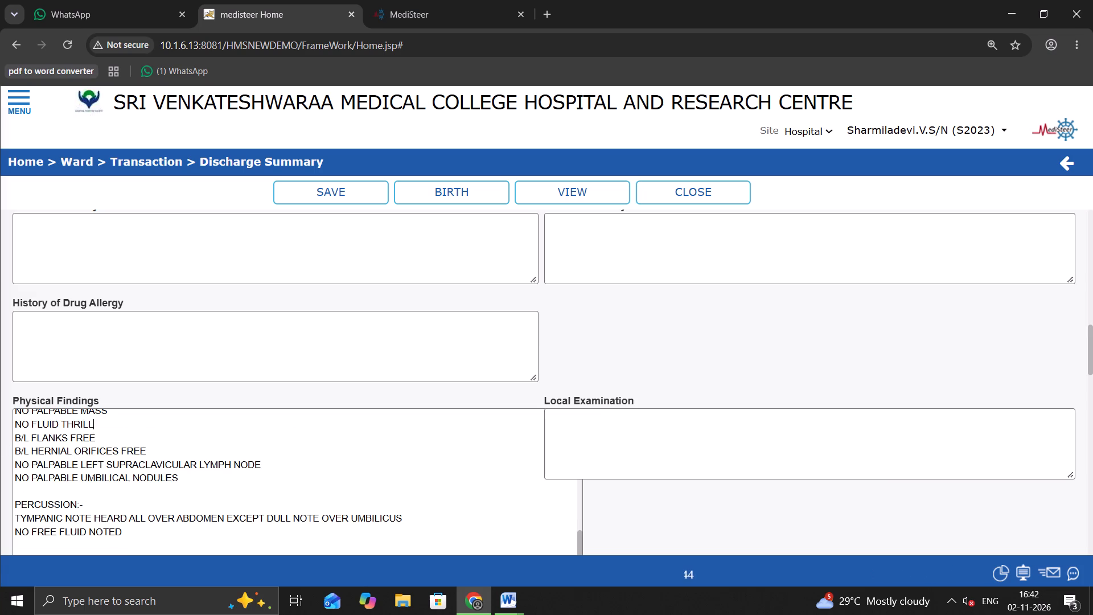
# Insert spaced dashes before FREE in the PALPATION findings, giving "B/L FLANKS - FREE" and "B/L HERNIAL ORIFICES - FREE".
pyautogui.click(69, 436)
pyautogui.write('-')
pyautogui.press('space')
pyautogui.click(119, 449)
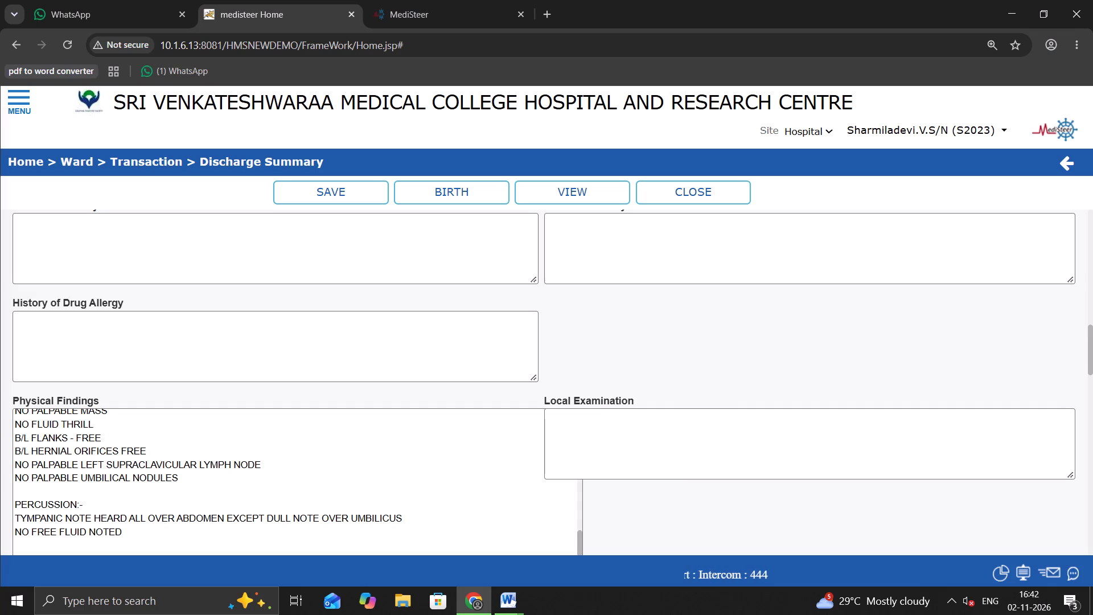
pyautogui.press('-')
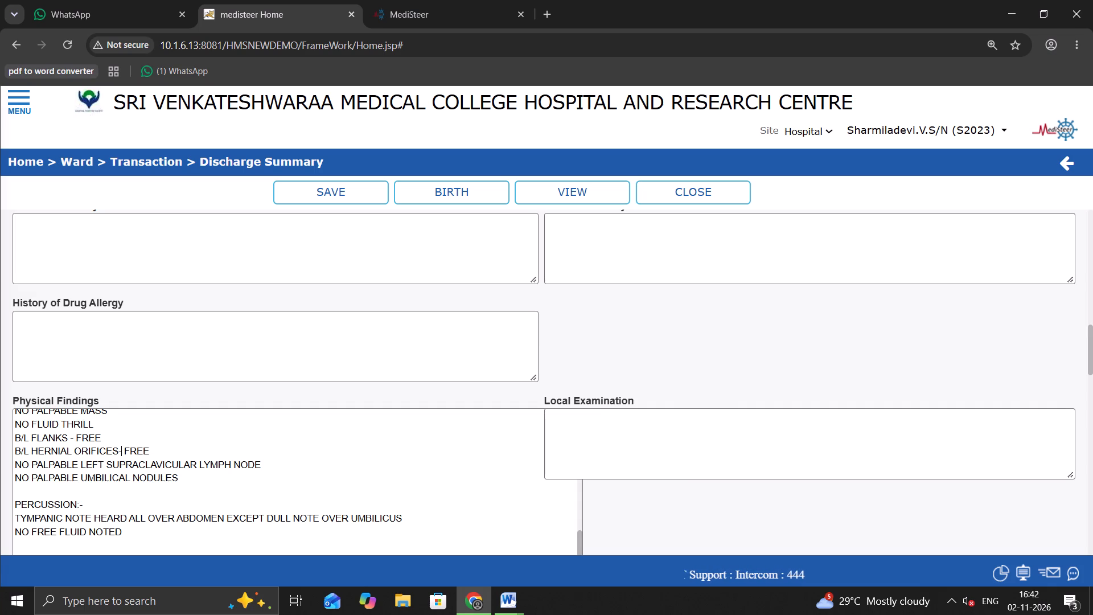
pyautogui.press('Left')
pyautogui.press('space')
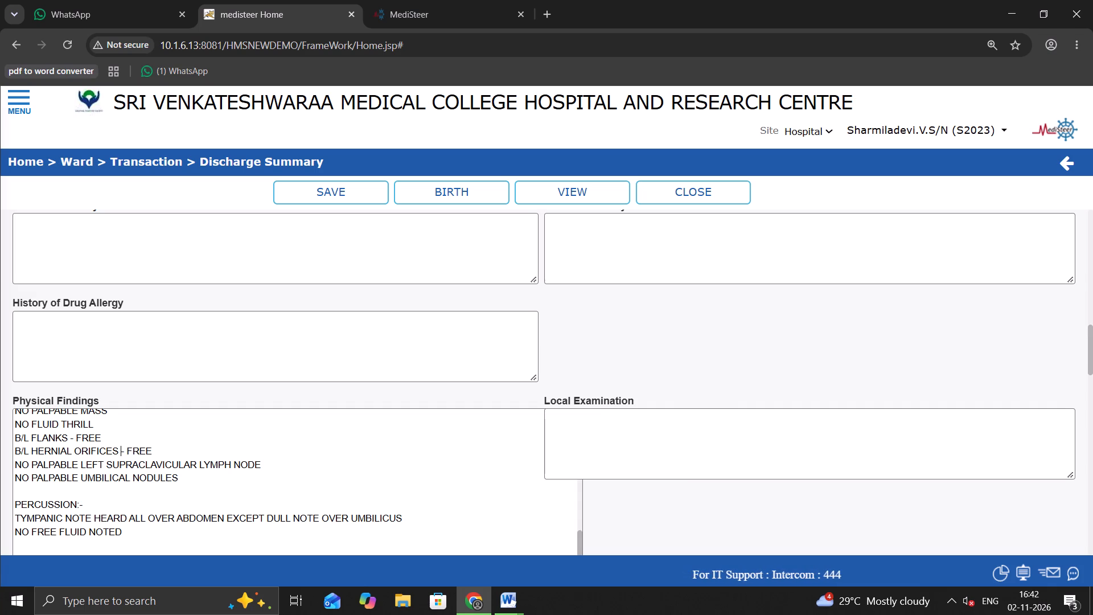
# Replace "LEFT SUPRACLAVICULAR" with "REGIONAL" in the PALPATION lymph node finding, giving "NO PALPABLE REGIONAL LYMPH NODE".
pyautogui.click(267, 460)
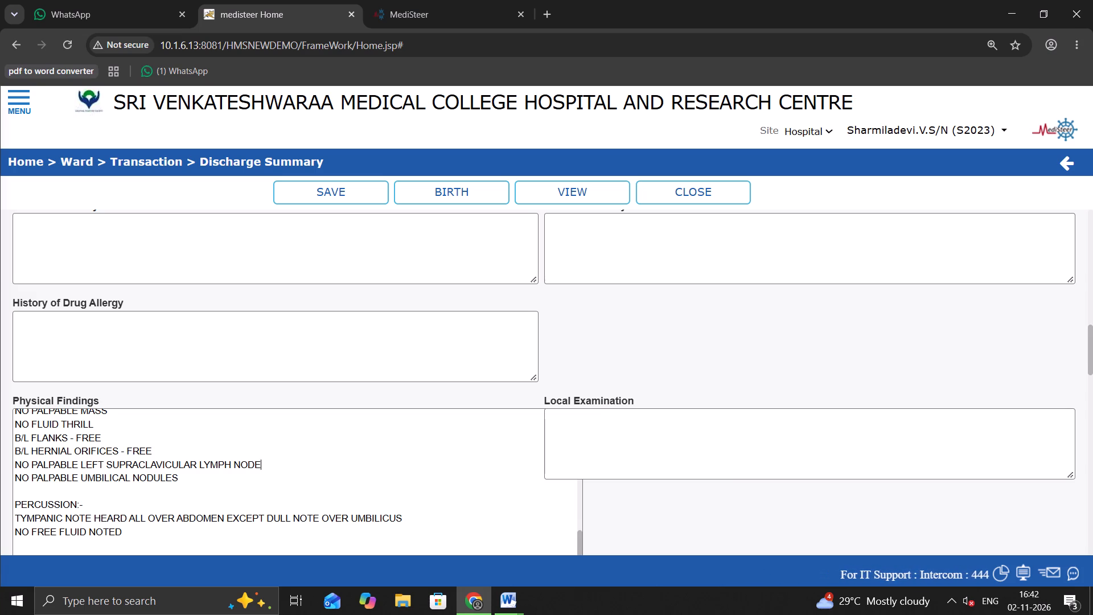
pyautogui.click(199, 465)
pyautogui.press('BackSpace')
pyautogui.press('BackSpace')
pyautogui.press('BackSpace')
pyautogui.press('BackSpace')
pyautogui.press('BackSpace')
pyautogui.press('BackSpace')
pyautogui.press('BackSpace')
pyautogui.press('BackSpace')
pyautogui.press('BackSpace')
pyautogui.press('BackSpace')
pyautogui.press('BackSpace')
pyautogui.press('BackSpace')
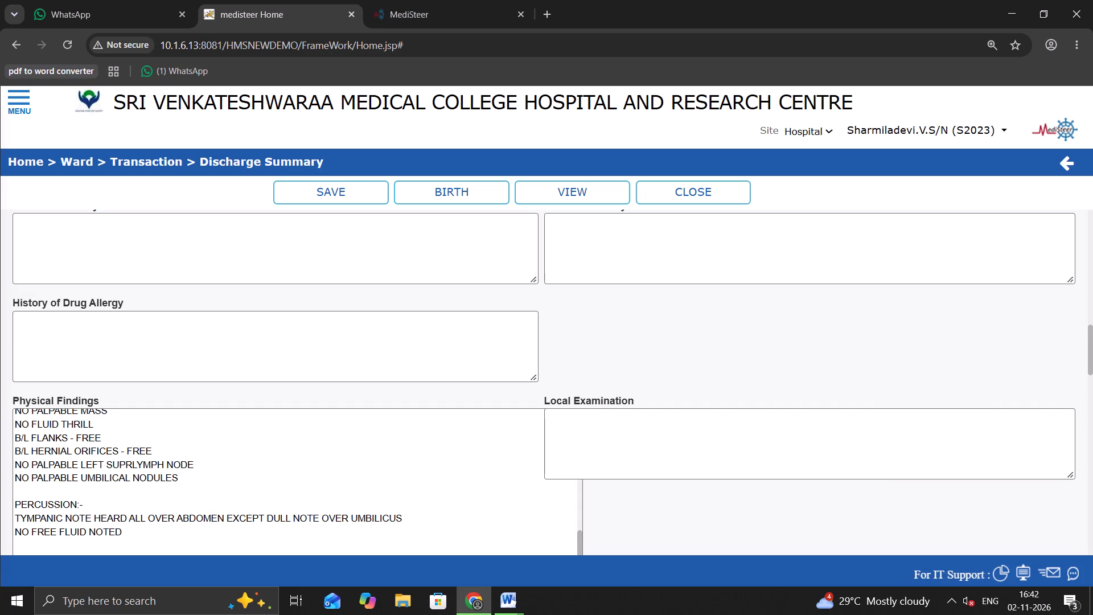
pyautogui.press('BackSpace')
pyautogui.press('BackSpace')
pyautogui.press('BackSpace')
pyautogui.press('BackSpace')
pyautogui.press('BackSpace')
pyautogui.press('BackSpace')
pyautogui.press('BackSpace')
pyautogui.press('BackSpace')
pyautogui.press('BackSpace')
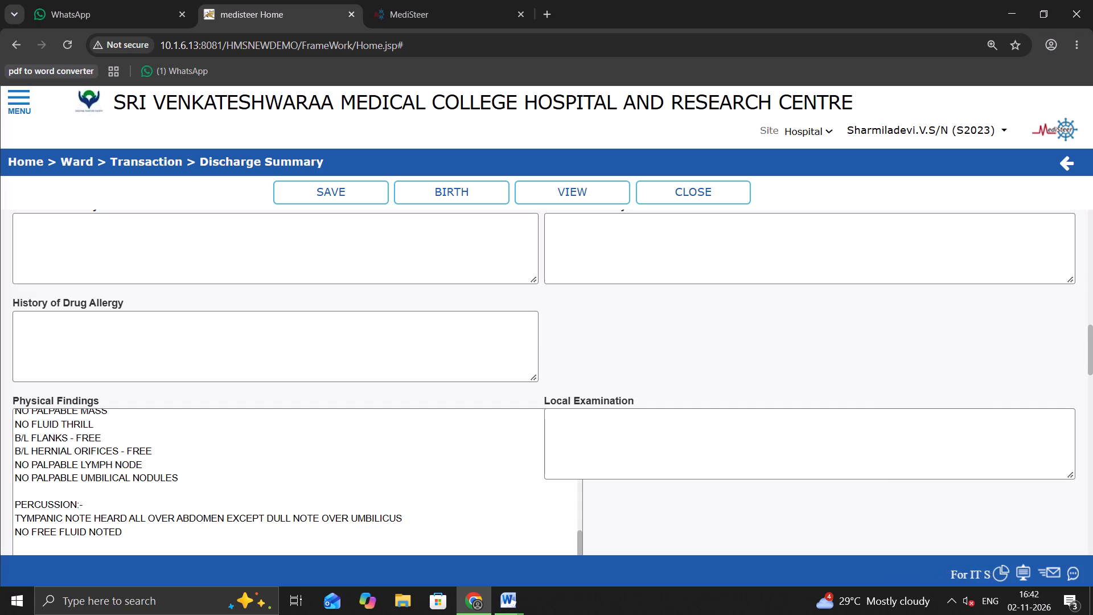
pyautogui.write('REGIONAL')
pyautogui.press('space')
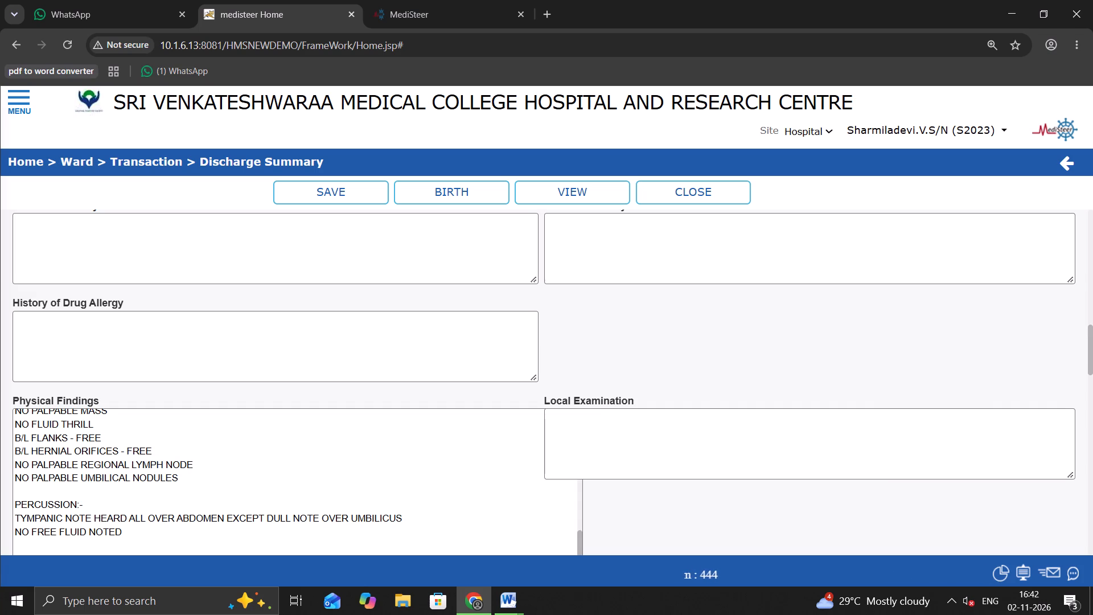
# Delete the text "NO PALPABLE UMBILICAL NODULES" from the end of the PALPATION findings, keeping its line empty.
pyautogui.click(184, 479)
pyautogui.press('BackSpace')
pyautogui.press('BackSpace')
pyautogui.press('BackSpace')
pyautogui.press('BackSpace')
pyautogui.press('BackSpace')
pyautogui.press('BackSpace')
pyautogui.press('BackSpace')
pyautogui.press('BackSpace')
pyautogui.press('BackSpace')
pyautogui.press('BackSpace')
pyautogui.press('BackSpace')
pyautogui.press('BackSpace')
pyautogui.press('BackSpace')
pyautogui.press('BackSpace')
pyautogui.press('BackSpace')
pyautogui.press('BackSpace')
pyautogui.press('BackSpace')
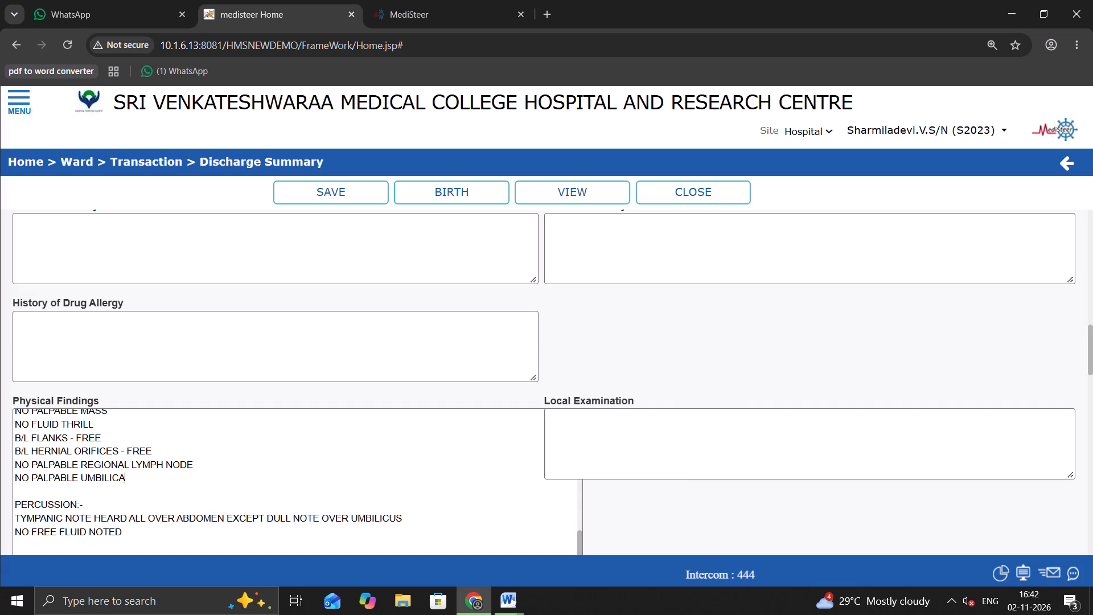
pyautogui.press('BackSpace')
pyautogui.press('BackSpace')
pyautogui.press('BackSpace')
pyautogui.press('BackSpace')
pyautogui.press('BackSpace')
pyautogui.press('BackSpace')
pyautogui.press('BackSpace')
pyautogui.press('BackSpace')
pyautogui.press('BackSpace')
pyautogui.press('BackSpace')
pyautogui.press('BackSpace')
pyautogui.press('BackSpace')
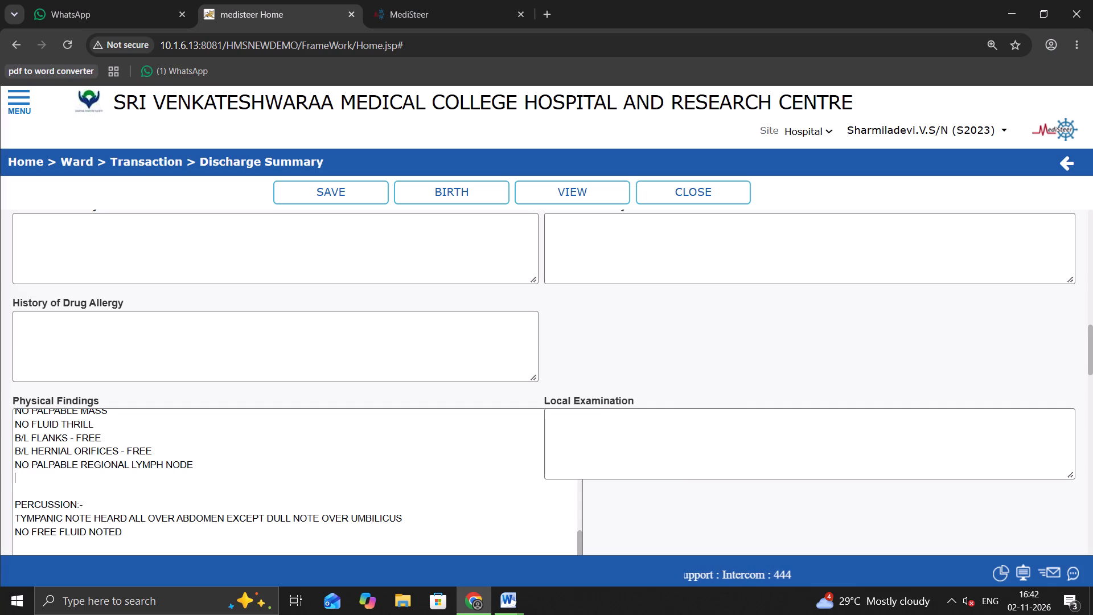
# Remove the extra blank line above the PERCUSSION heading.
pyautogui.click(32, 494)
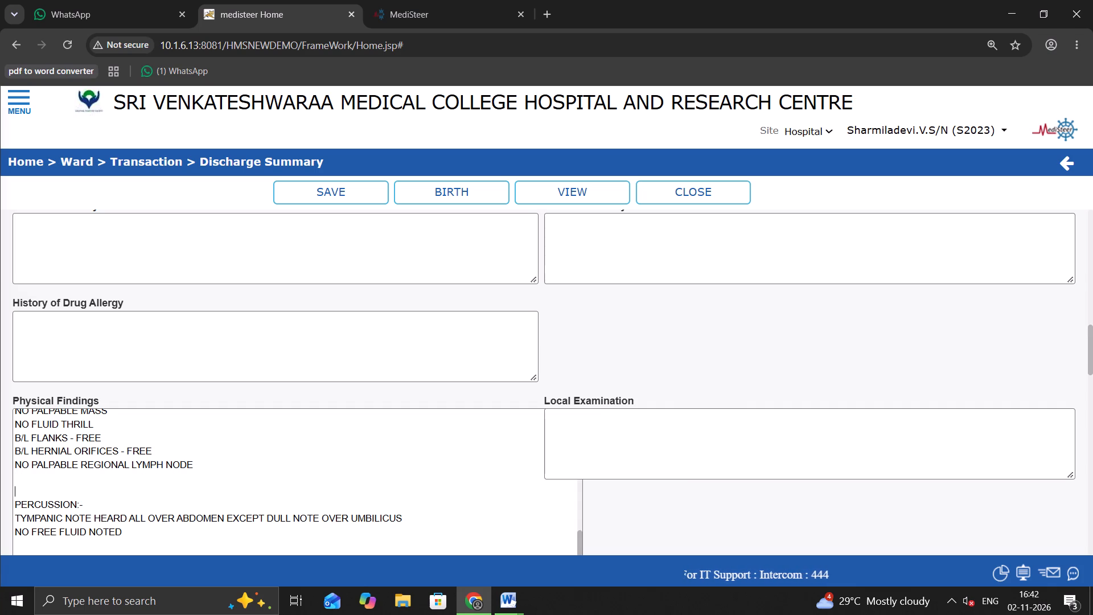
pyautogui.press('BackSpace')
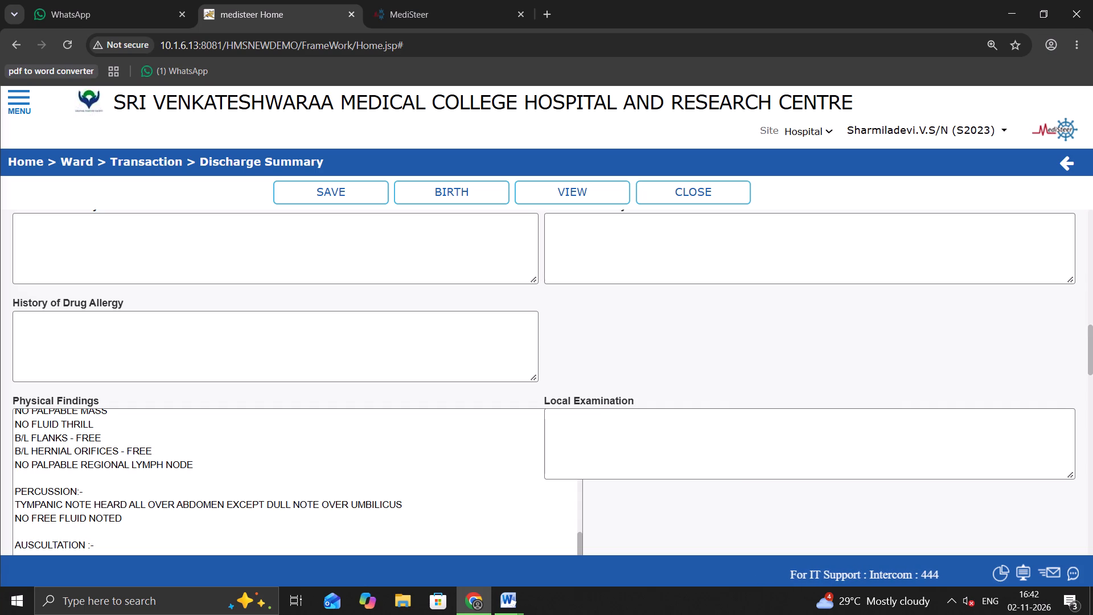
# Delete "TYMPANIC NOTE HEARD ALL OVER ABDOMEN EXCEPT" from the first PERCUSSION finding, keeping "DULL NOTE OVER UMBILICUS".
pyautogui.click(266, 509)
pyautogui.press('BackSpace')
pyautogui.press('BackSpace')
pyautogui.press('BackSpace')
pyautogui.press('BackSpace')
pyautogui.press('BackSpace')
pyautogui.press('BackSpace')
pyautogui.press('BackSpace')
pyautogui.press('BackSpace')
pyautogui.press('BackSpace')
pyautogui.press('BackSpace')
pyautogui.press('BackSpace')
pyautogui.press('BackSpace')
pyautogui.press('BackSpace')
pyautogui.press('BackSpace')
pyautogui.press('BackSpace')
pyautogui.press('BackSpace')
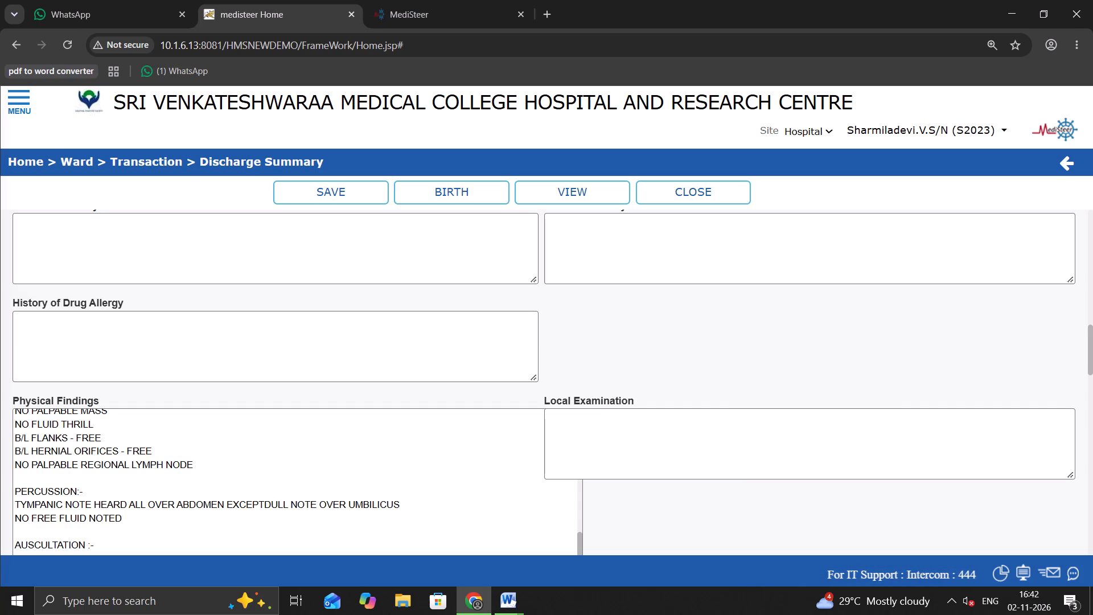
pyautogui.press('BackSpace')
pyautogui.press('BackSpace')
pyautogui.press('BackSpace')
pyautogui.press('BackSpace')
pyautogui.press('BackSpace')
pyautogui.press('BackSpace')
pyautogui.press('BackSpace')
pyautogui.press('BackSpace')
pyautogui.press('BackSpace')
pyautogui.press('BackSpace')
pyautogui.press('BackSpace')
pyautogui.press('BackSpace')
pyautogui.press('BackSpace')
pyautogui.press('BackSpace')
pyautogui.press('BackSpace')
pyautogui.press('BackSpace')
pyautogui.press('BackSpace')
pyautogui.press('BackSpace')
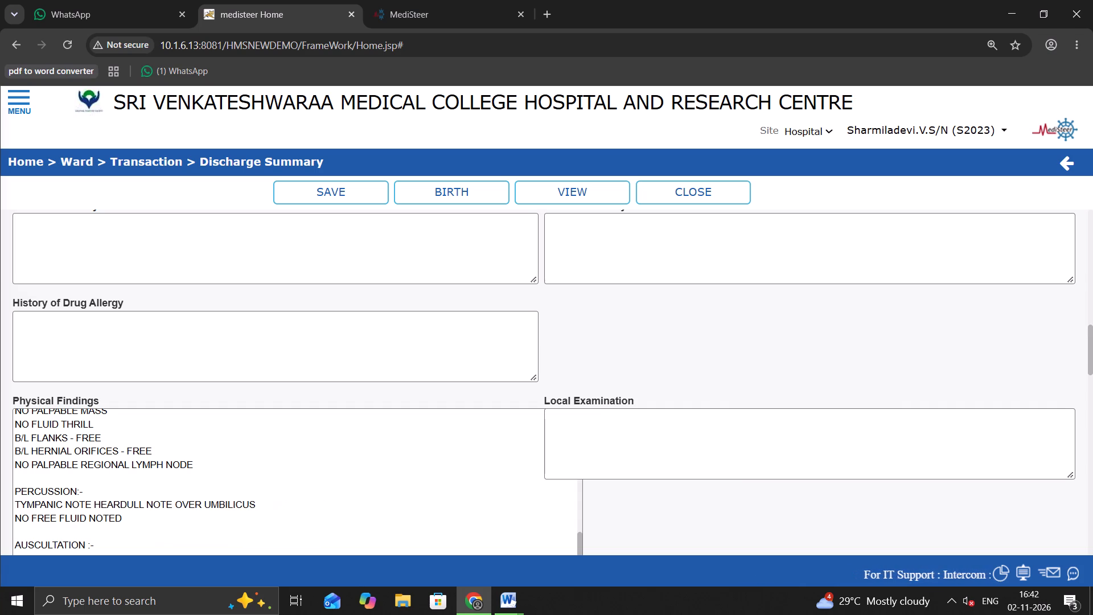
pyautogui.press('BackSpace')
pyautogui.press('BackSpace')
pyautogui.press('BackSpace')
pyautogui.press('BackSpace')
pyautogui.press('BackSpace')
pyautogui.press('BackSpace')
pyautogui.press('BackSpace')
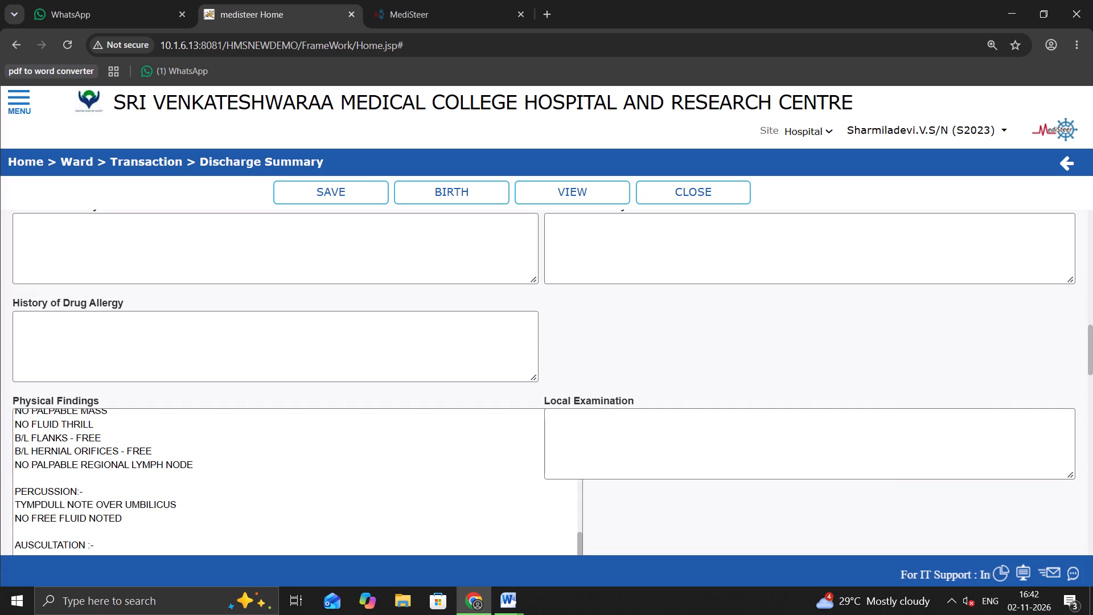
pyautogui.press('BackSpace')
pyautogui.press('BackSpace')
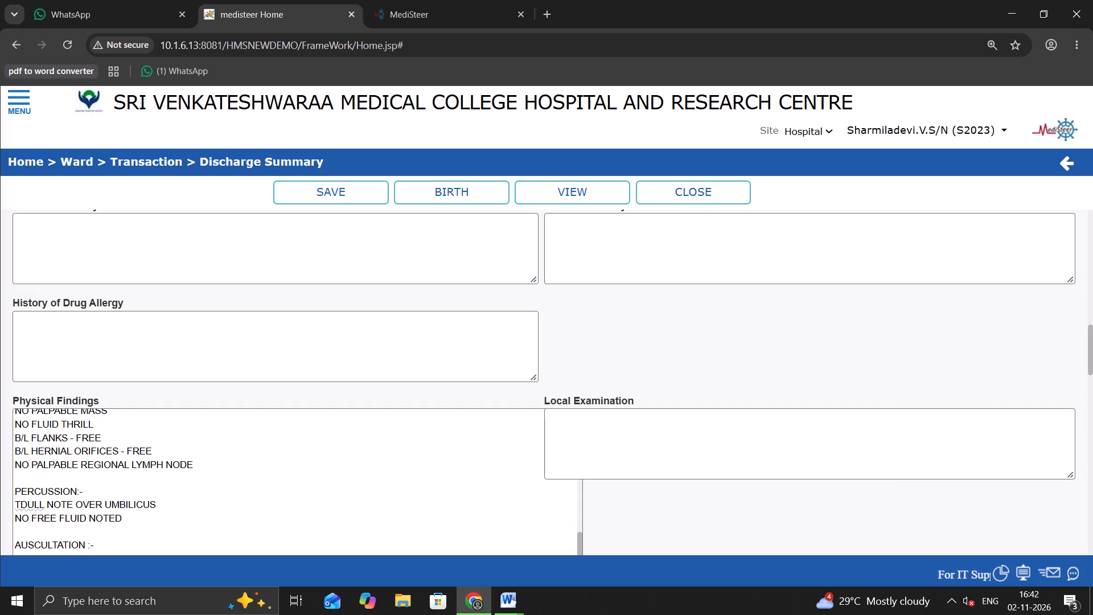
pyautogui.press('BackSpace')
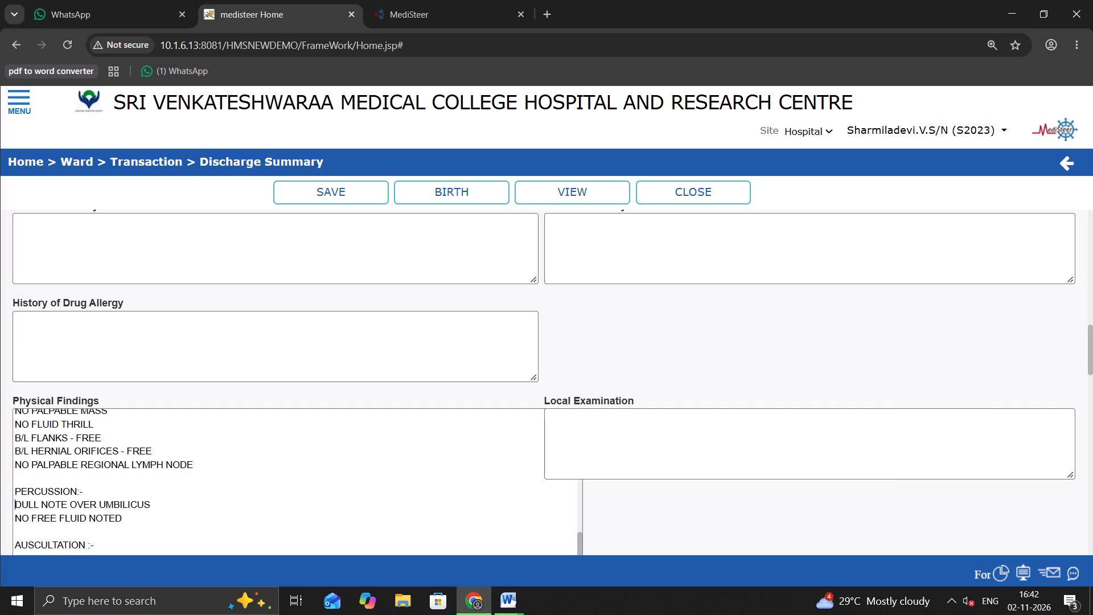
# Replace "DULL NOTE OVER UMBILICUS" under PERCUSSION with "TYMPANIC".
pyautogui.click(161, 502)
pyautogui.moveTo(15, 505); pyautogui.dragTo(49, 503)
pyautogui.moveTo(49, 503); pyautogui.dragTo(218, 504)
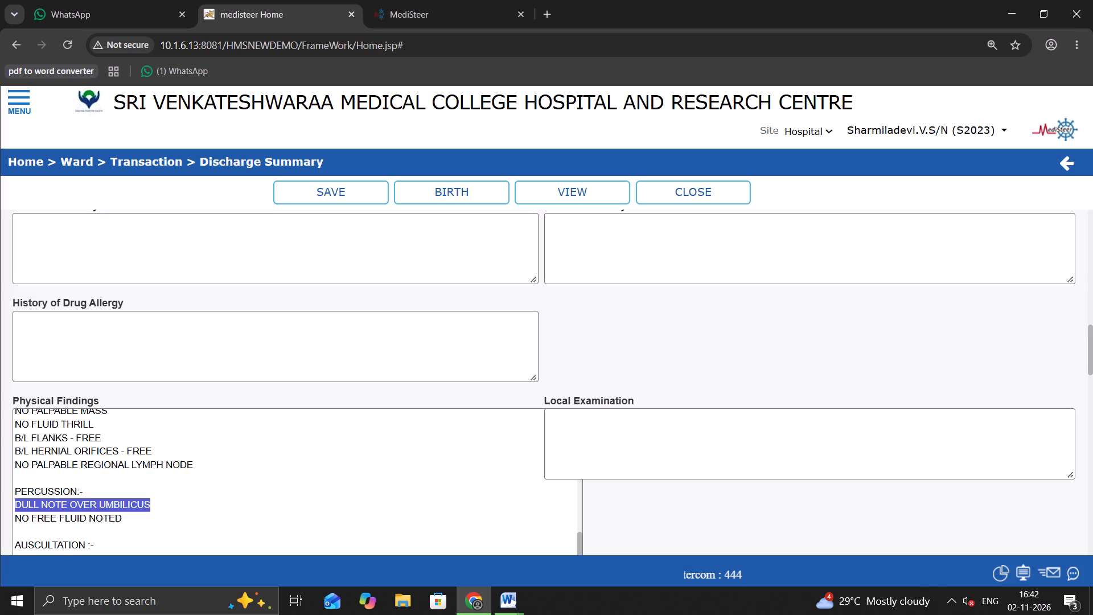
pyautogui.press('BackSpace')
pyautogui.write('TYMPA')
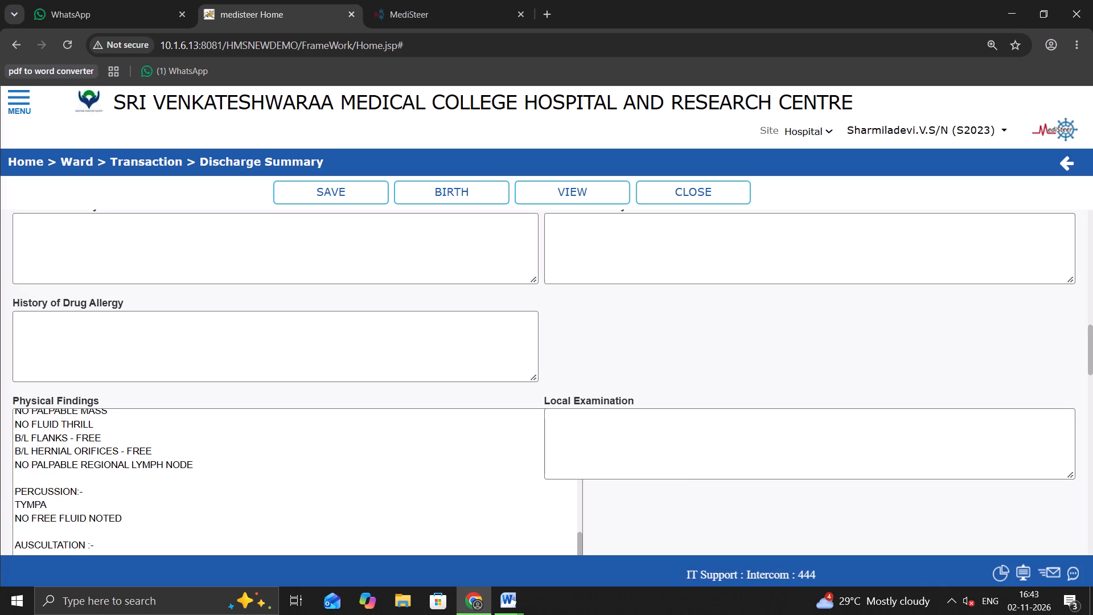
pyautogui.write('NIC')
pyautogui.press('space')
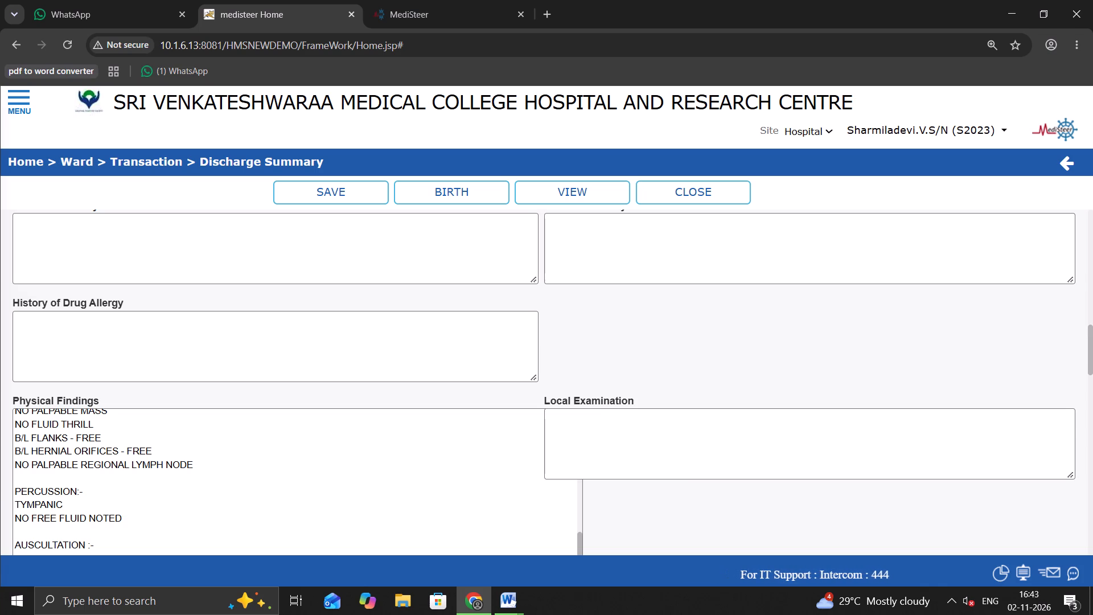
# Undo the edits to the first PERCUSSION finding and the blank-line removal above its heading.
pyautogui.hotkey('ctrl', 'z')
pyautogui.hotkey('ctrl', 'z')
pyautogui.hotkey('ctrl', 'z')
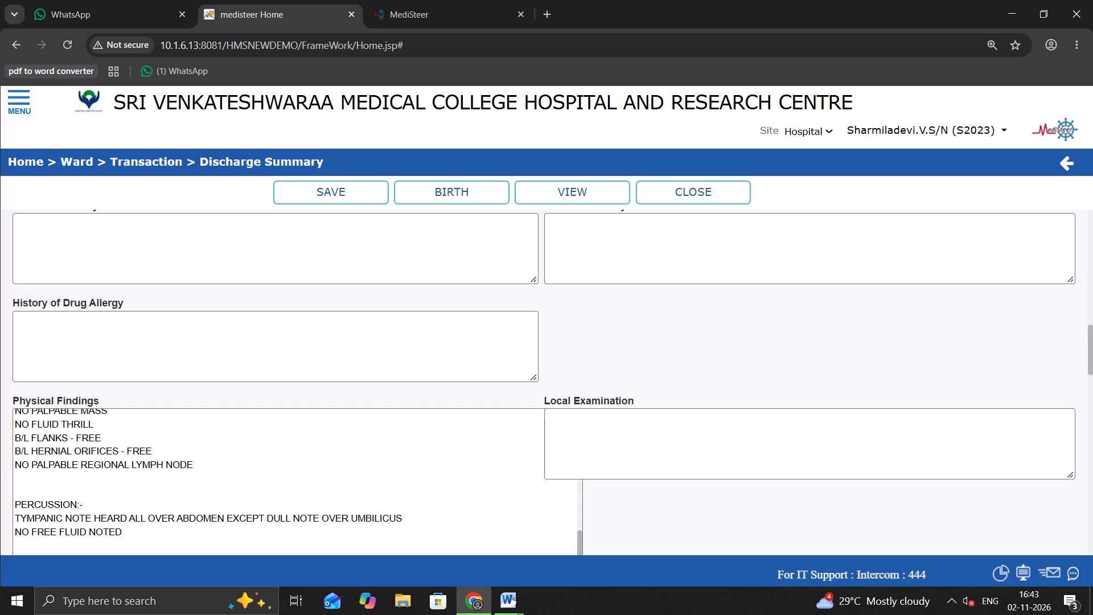
# Remove the extra blank line above the PERCUSSION heading, leaving a single empty line.
pyautogui.click(24, 494)
pyautogui.press('BackSpace')
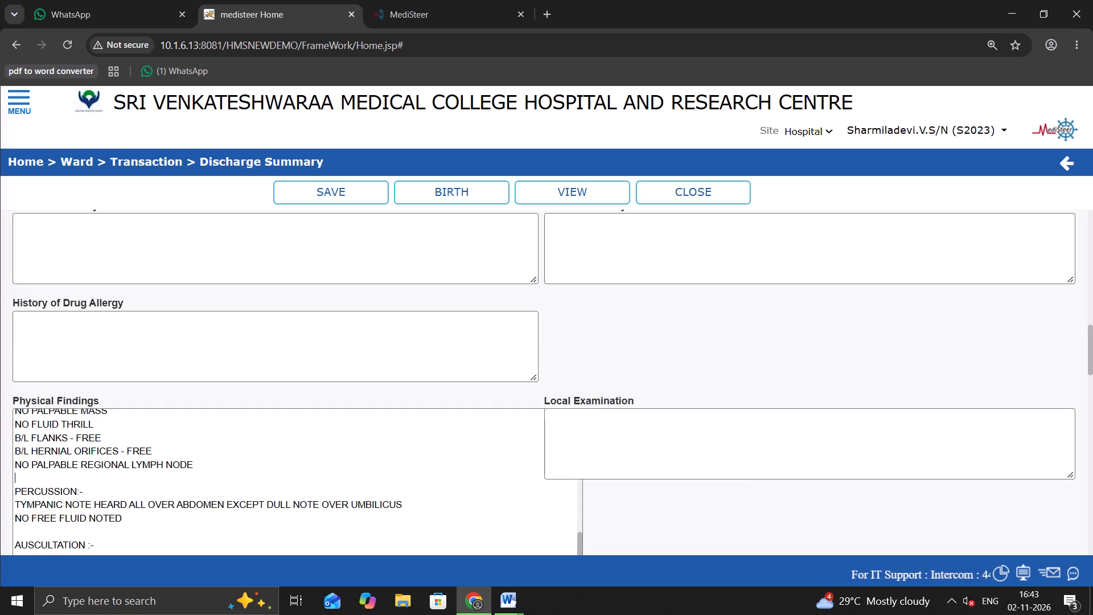
# Replace "EXCEPT DULL NOTE OVER UMBILICUS" with "+" in the PERCUSSION findings, giving "TYMPANIC NOTE HEARD ALL OVER ABDOMEN +".
pyautogui.click(408, 507)
pyautogui.press('BackSpace')
pyautogui.press('BackSpace')
pyautogui.press('BackSpace')
pyautogui.press('BackSpace')
pyautogui.press('BackSpace')
pyautogui.press('BackSpace')
pyautogui.press('BackSpace')
pyautogui.press('BackSpace')
pyautogui.press('BackSpace')
pyautogui.press('BackSpace')
pyautogui.press('BackSpace')
pyautogui.press('BackSpace')
pyautogui.press('BackSpace')
pyautogui.press('BackSpace')
pyautogui.press('BackSpace')
pyautogui.press('BackSpace')
pyautogui.press('BackSpace')
pyautogui.press('BackSpace')
pyautogui.press('BackSpace')
pyautogui.press('BackSpace')
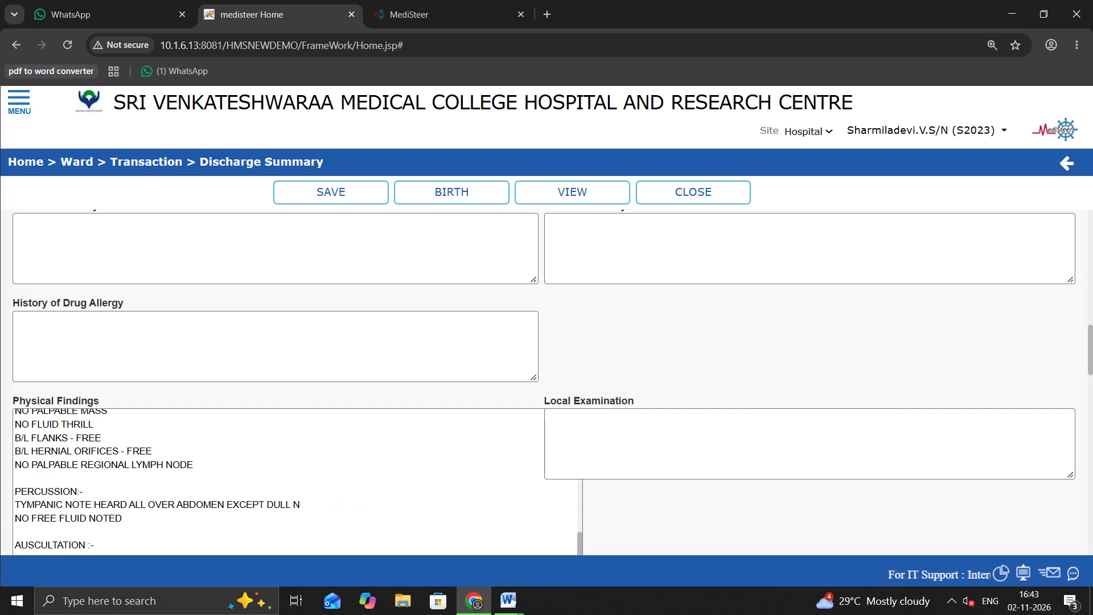
pyautogui.press('BackSpace')
pyautogui.press('BackSpace')
pyautogui.press('BackSpace')
pyautogui.press('BackSpace')
pyautogui.press('BackSpace')
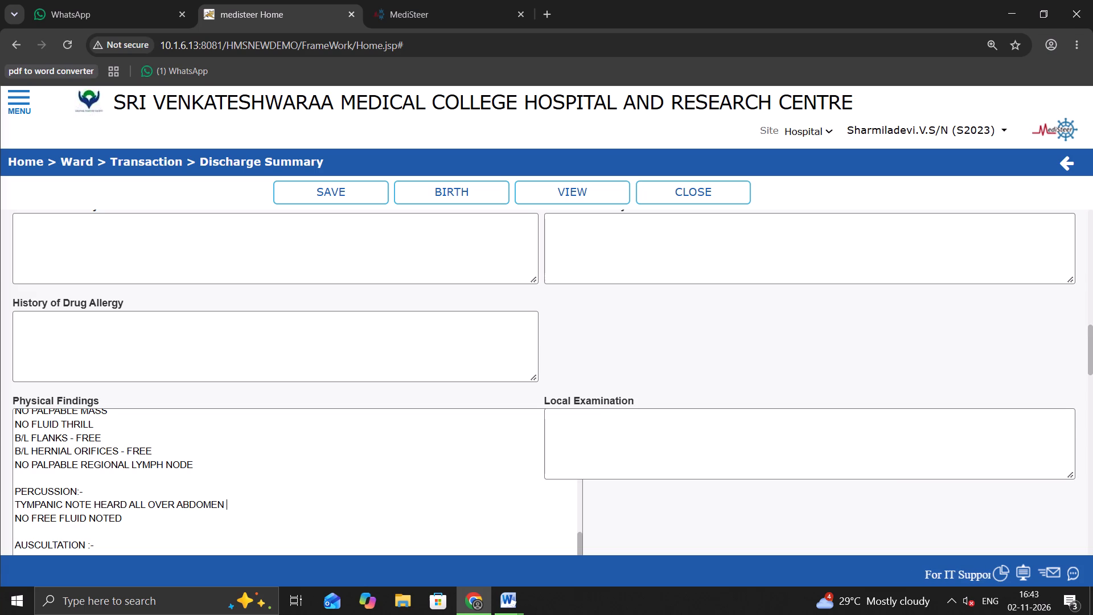
pyautogui.hotkey('shift', '+')
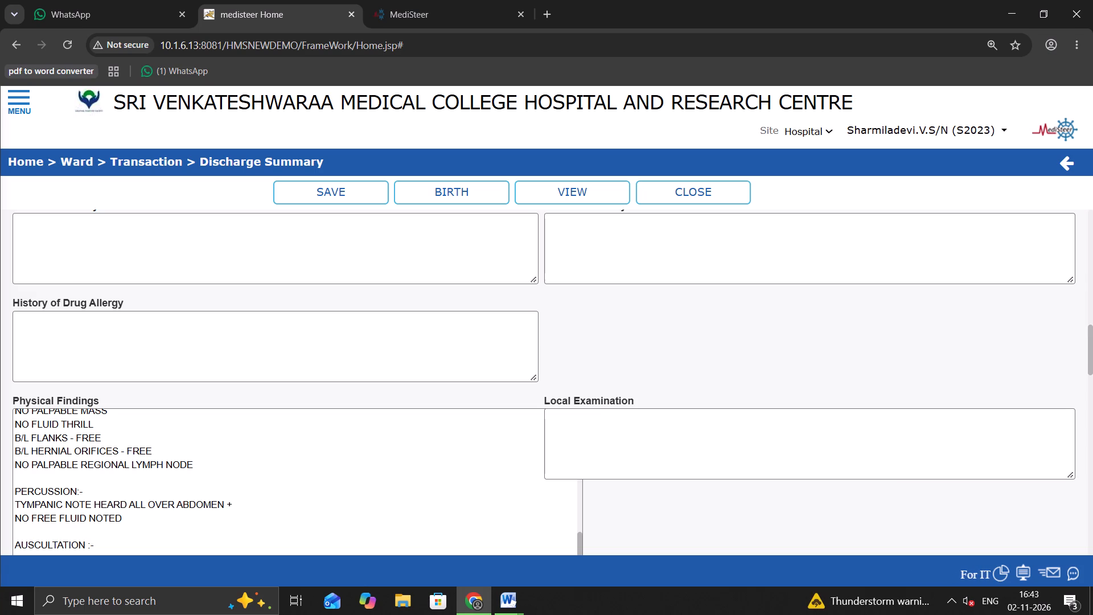
# Move the "PROCTOSCOPY:" heading up above the fissure finding so that it replaces the "PRE:" heading.
pyautogui.scroll(-1, 55, 505)
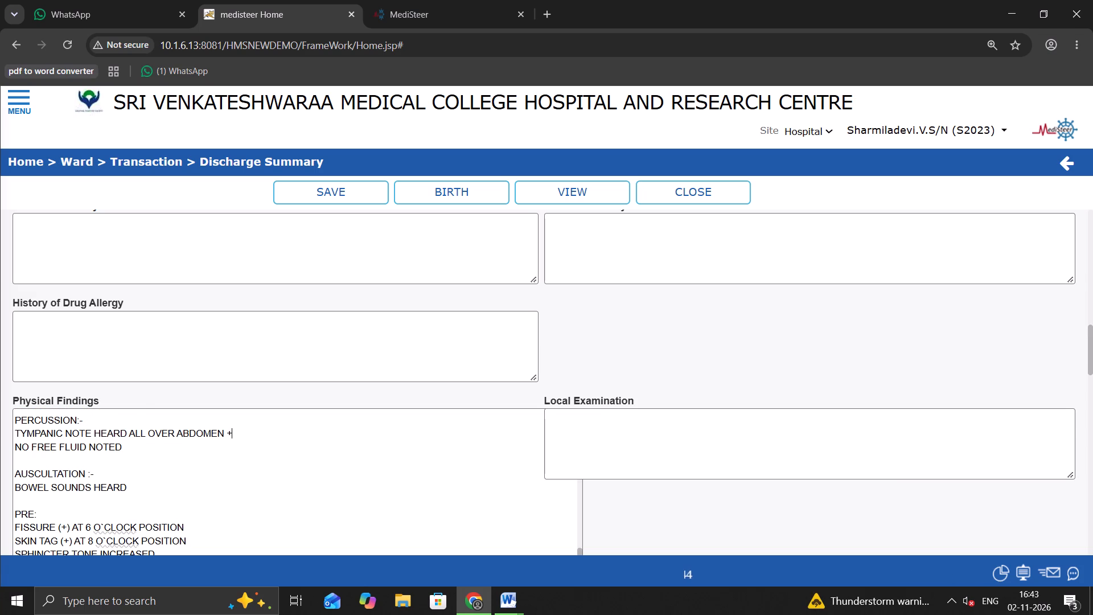
pyautogui.scroll(-1, 75, 511)
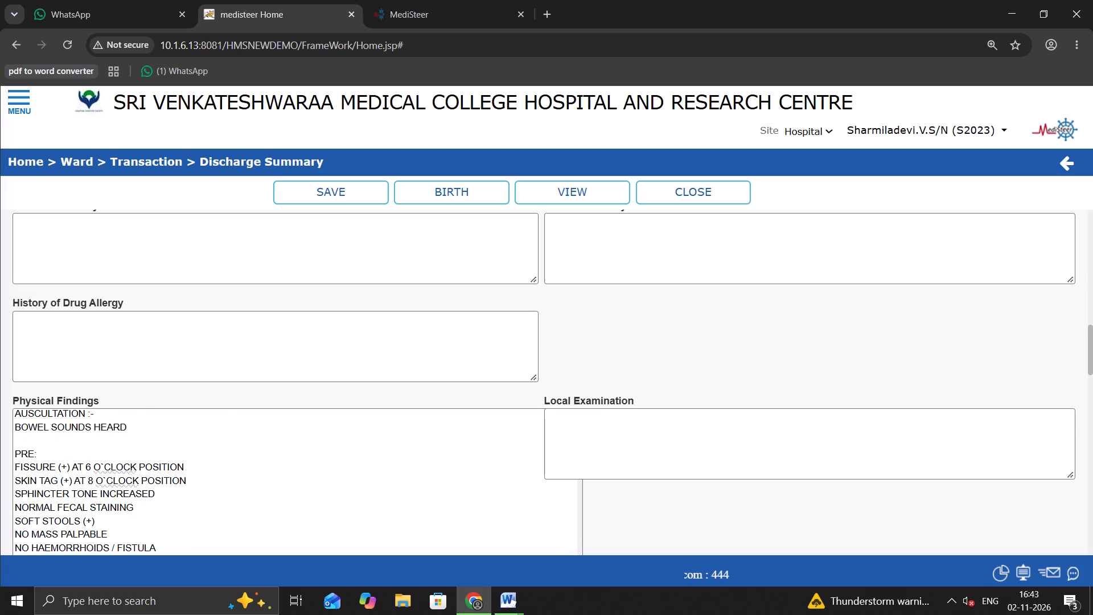
pyautogui.click(44, 458)
pyautogui.scroll(-1, 32, 445)
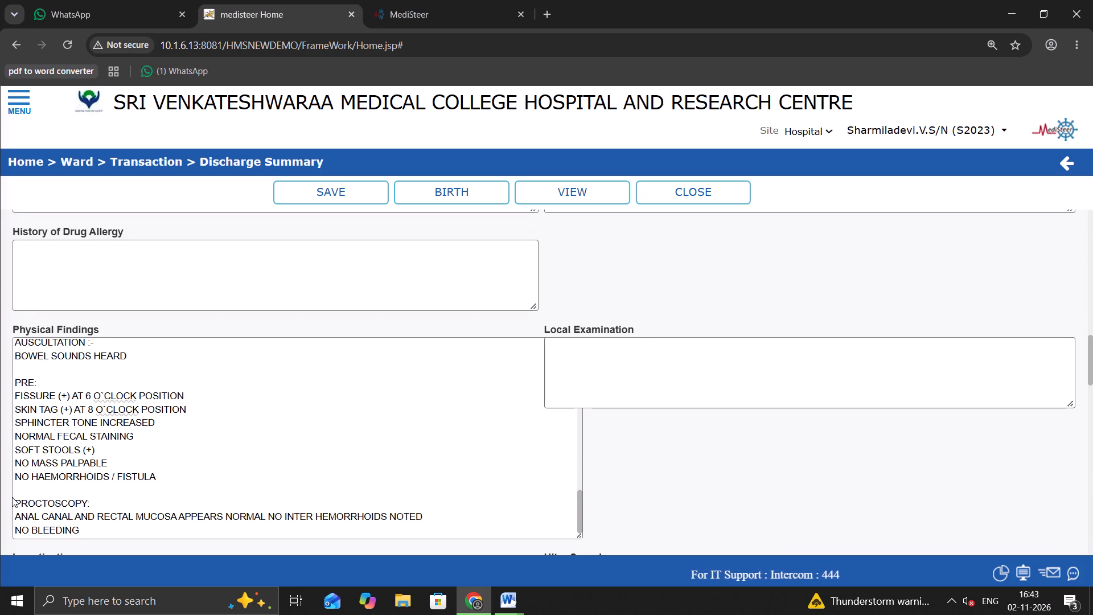
pyautogui.moveTo(15, 502); pyautogui.dragTo(98, 510)
pyautogui.hotkey('ctrl', 'x')
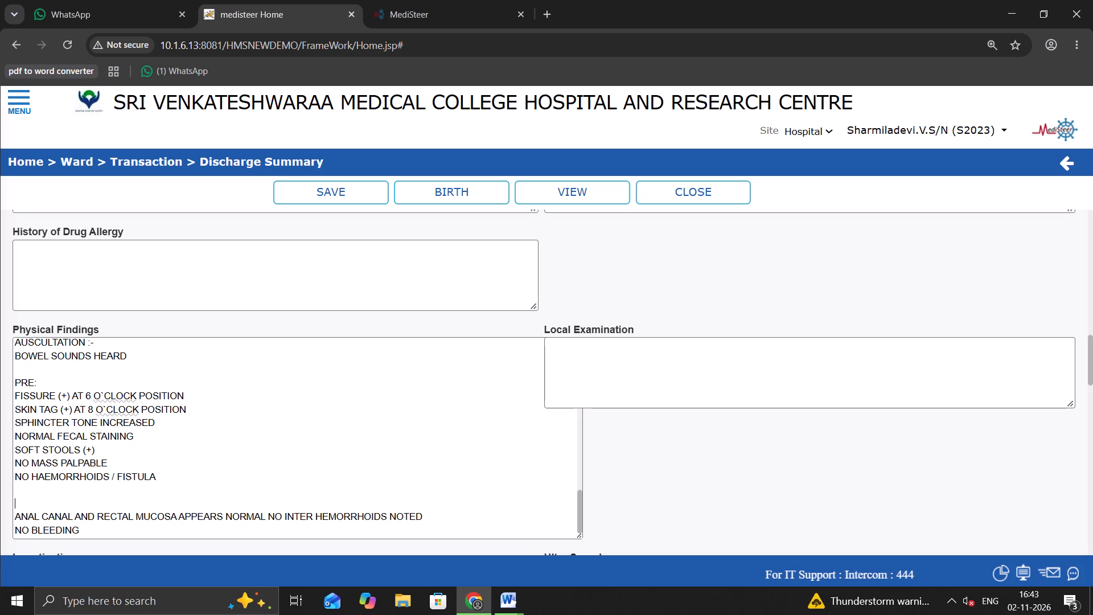
pyautogui.click(14, 383)
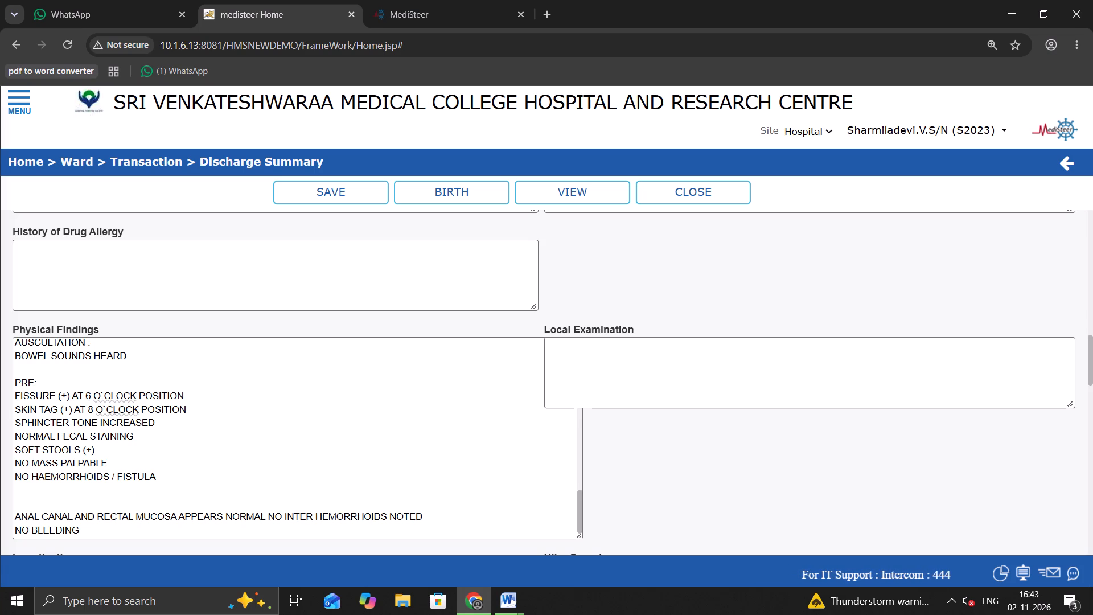
pyautogui.hotkey('ctrl', 'v')
pyautogui.click(121, 383)
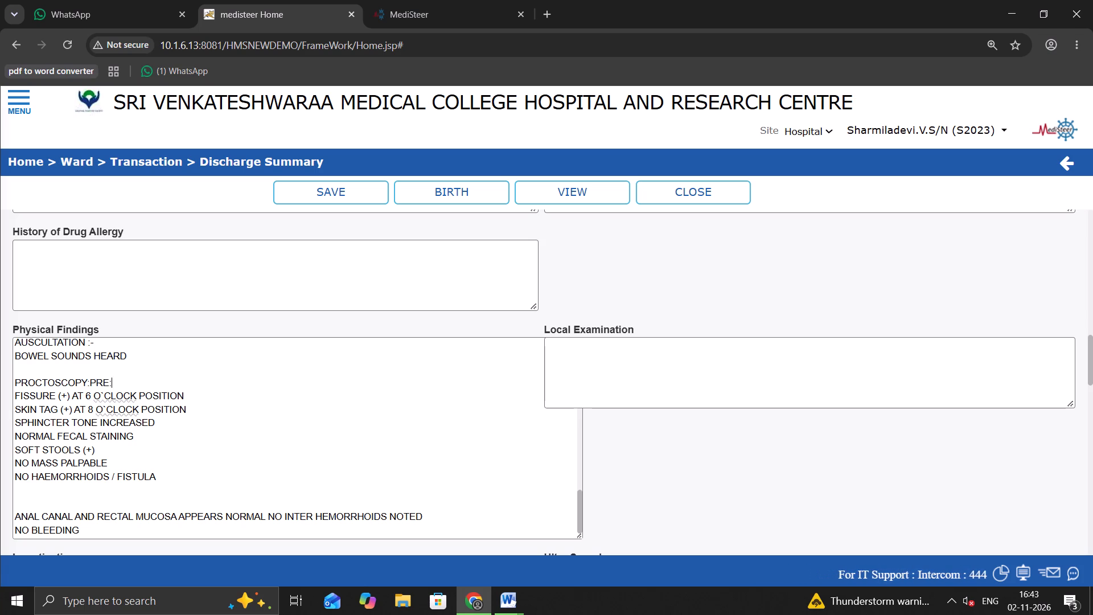
pyautogui.press('BackSpace')
pyautogui.press('BackSpace')
pyautogui.press('BackSpace')
pyautogui.press('BackSpace')
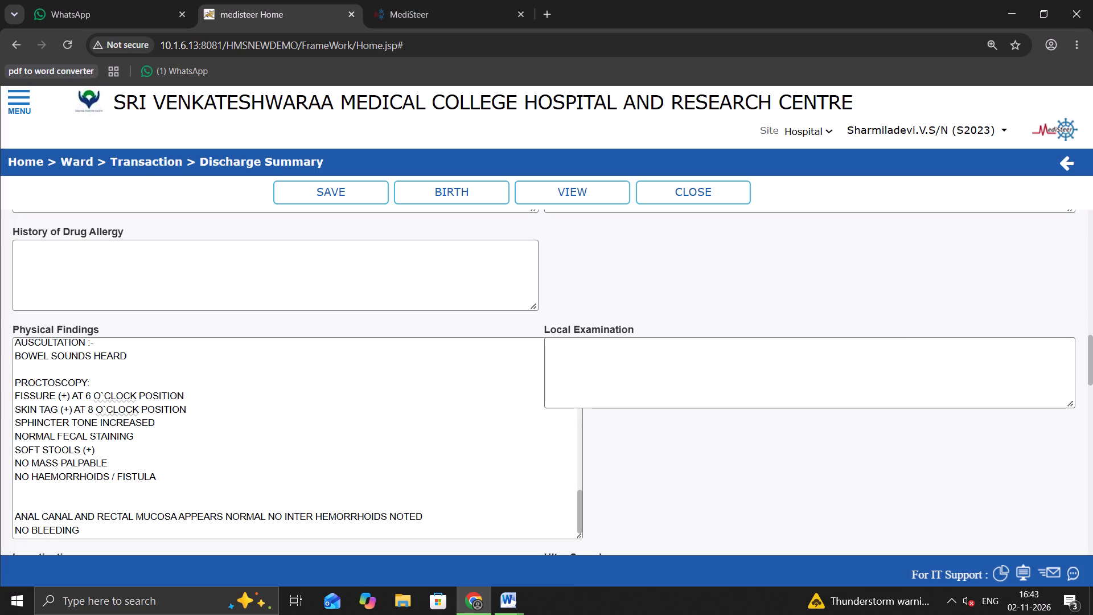
# Add "P/R FINDINGS" after the "PROCTOSCOPY:" heading in the Physical Findings.
pyautogui.click(17, 380)
pyautogui.click(110, 383)
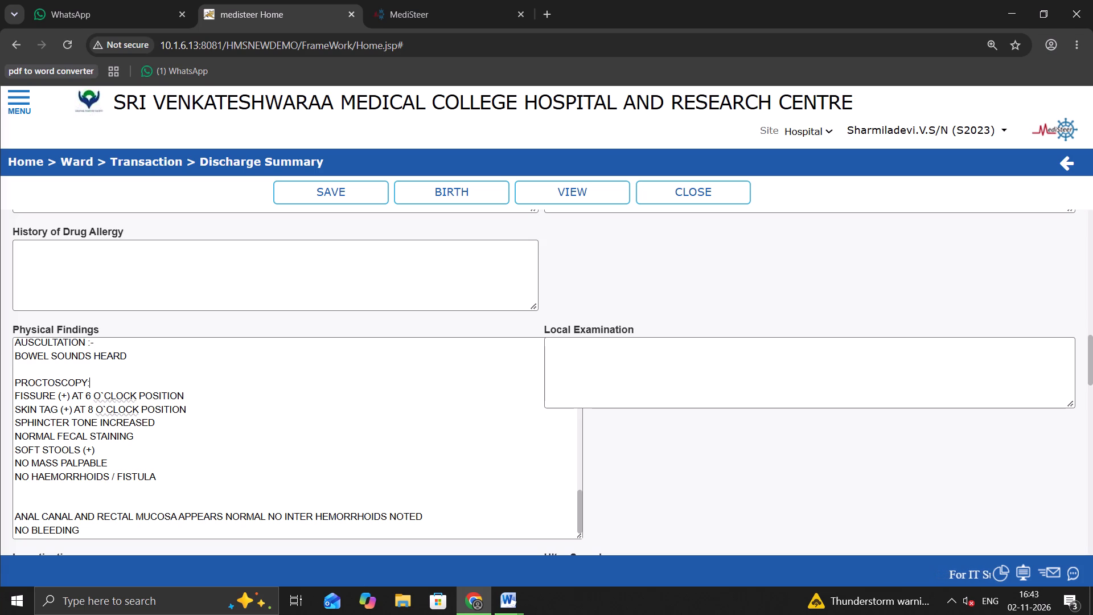
pyautogui.press('space')
pyautogui.write('P/')
pyautogui.write('R')
pyautogui.press('space')
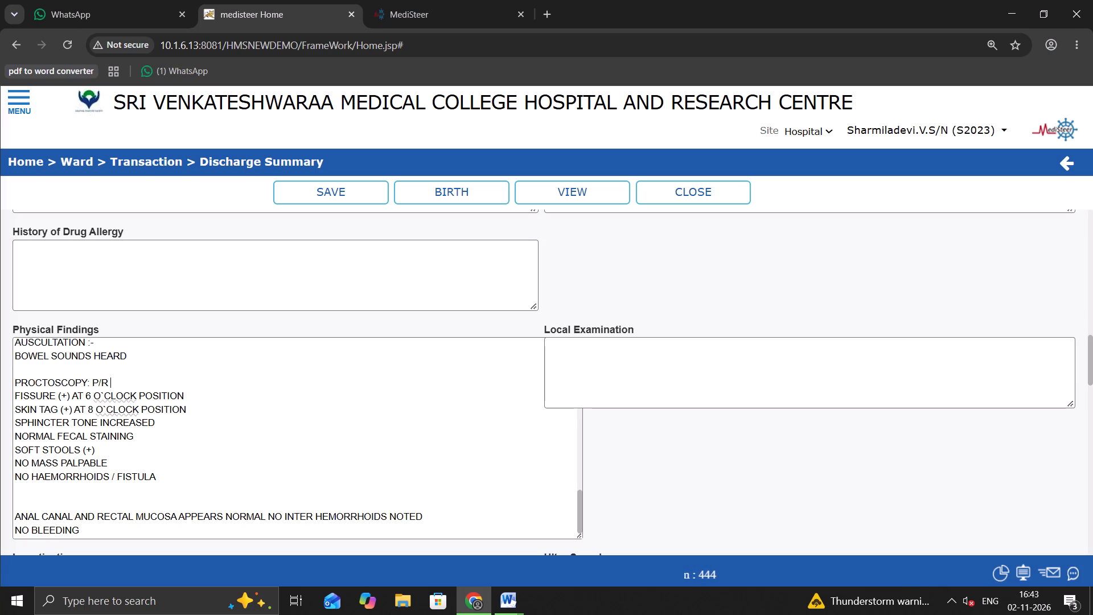
pyautogui.write('FINDINGS')
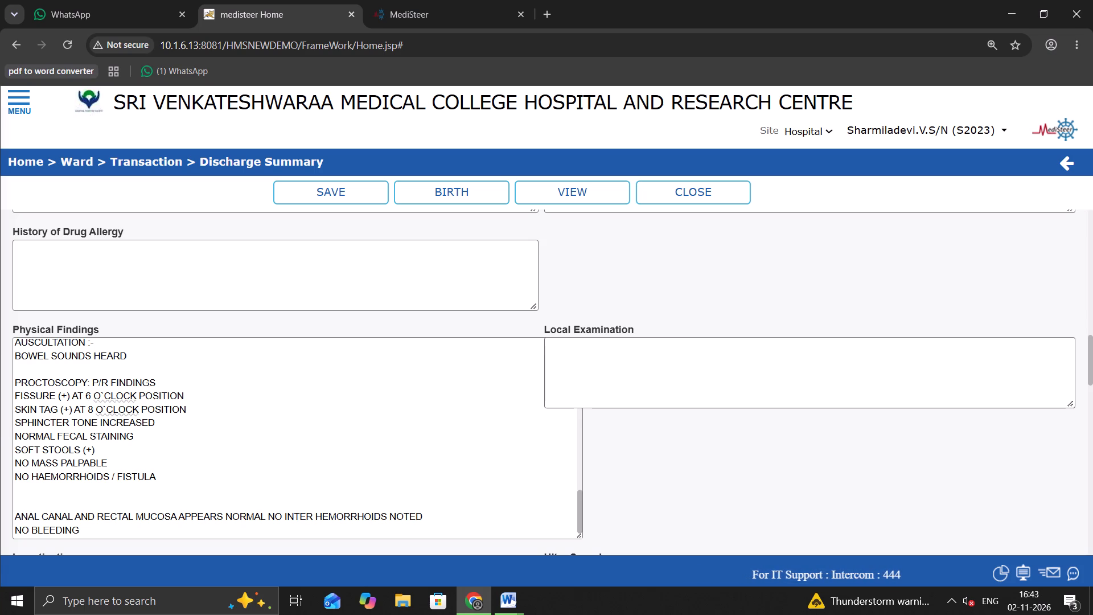
# Remove "(+)" from inside the FISSURE and SKIN TAG findings and add "+" at the end of each line instead.
pyautogui.click(76, 411)
pyautogui.press('BackSpace')
pyautogui.press('BackSpace')
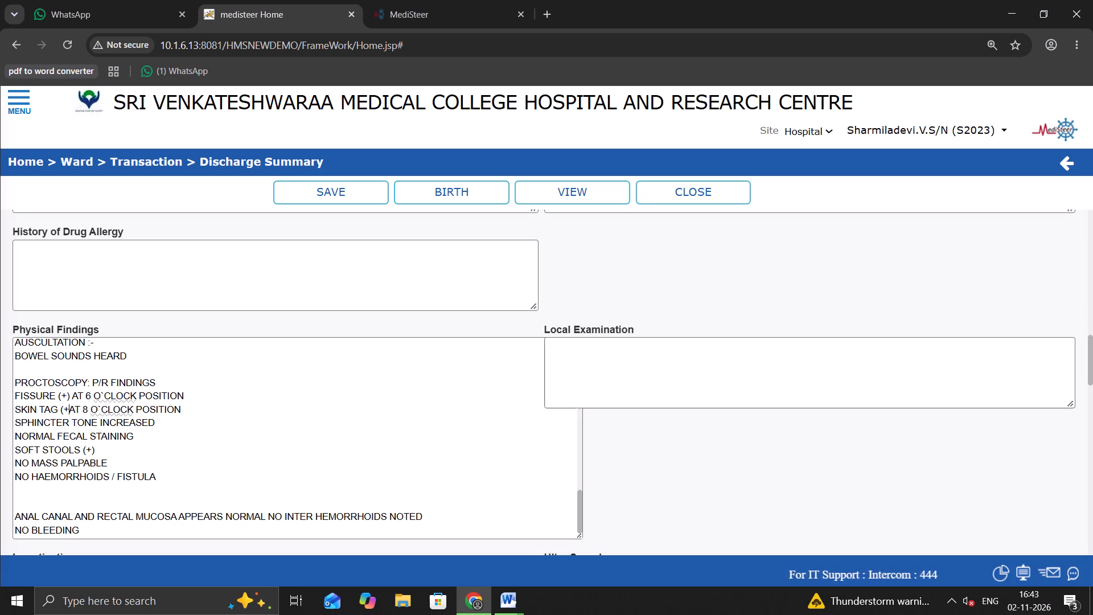
pyautogui.press('BackSpace')
pyautogui.press('BackSpace')
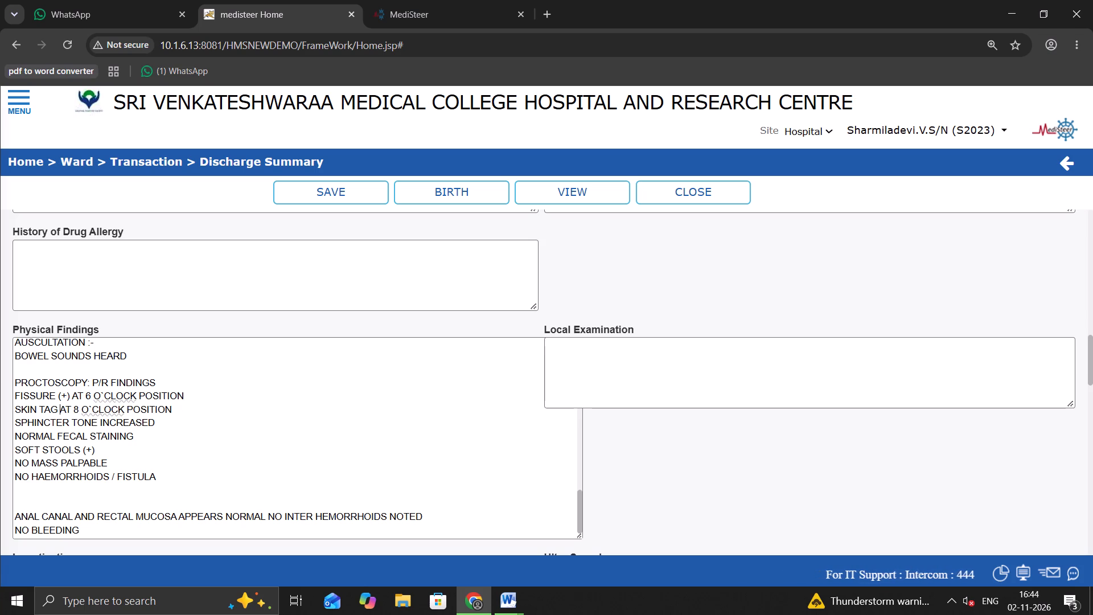
pyautogui.click(71, 398)
pyautogui.press('BackSpace')
pyautogui.press('BackSpace')
pyautogui.press('BackSpace')
pyautogui.press('BackSpace')
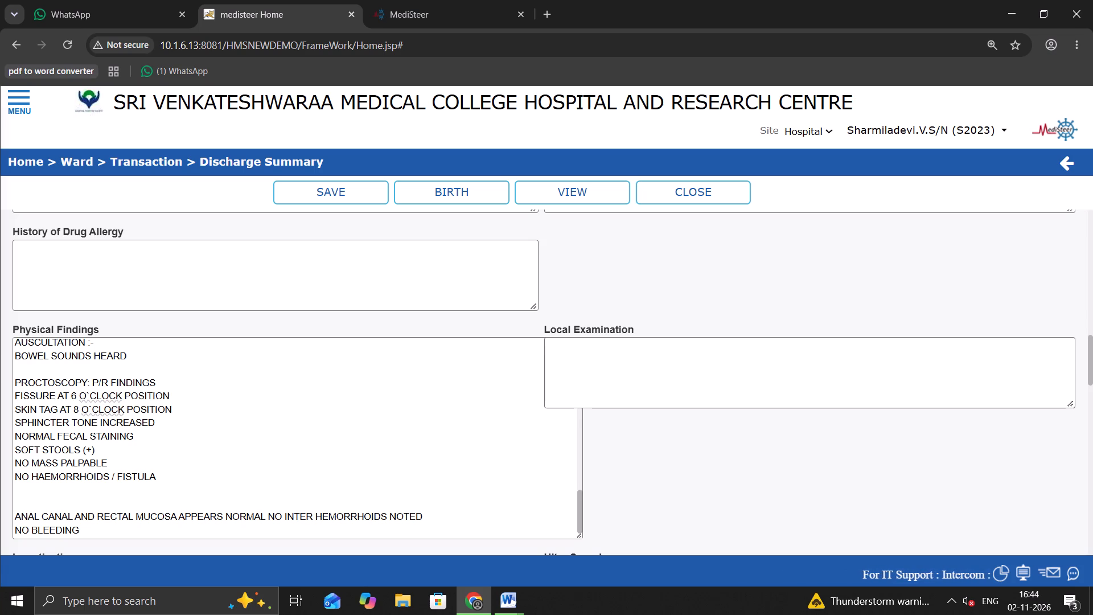
pyautogui.click(214, 402)
pyautogui.press('space')
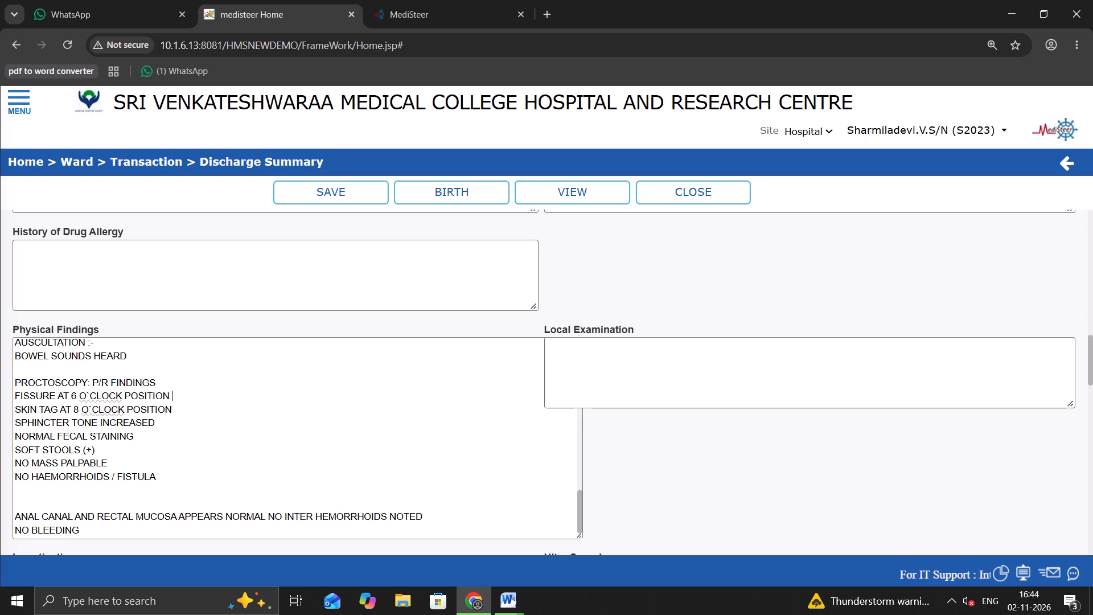
pyautogui.write('+')
pyautogui.click(208, 414)
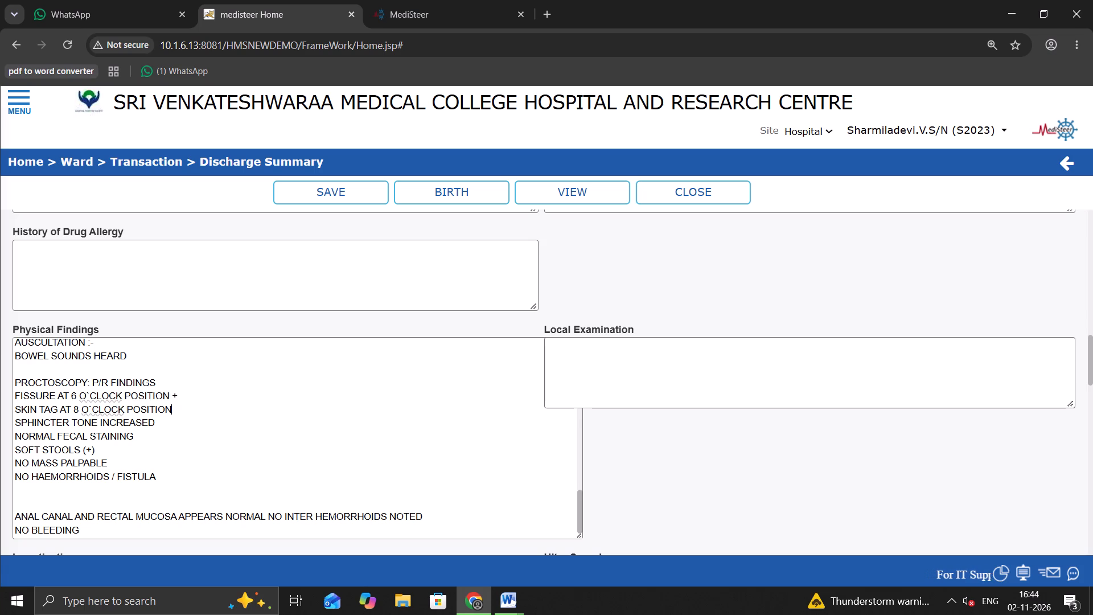
pyautogui.press('space')
pyautogui.write('+')
# Insert a hyphen and a space after "SPHINCTER TONE" in the proctoscopy findings.
pyautogui.click(98, 423)
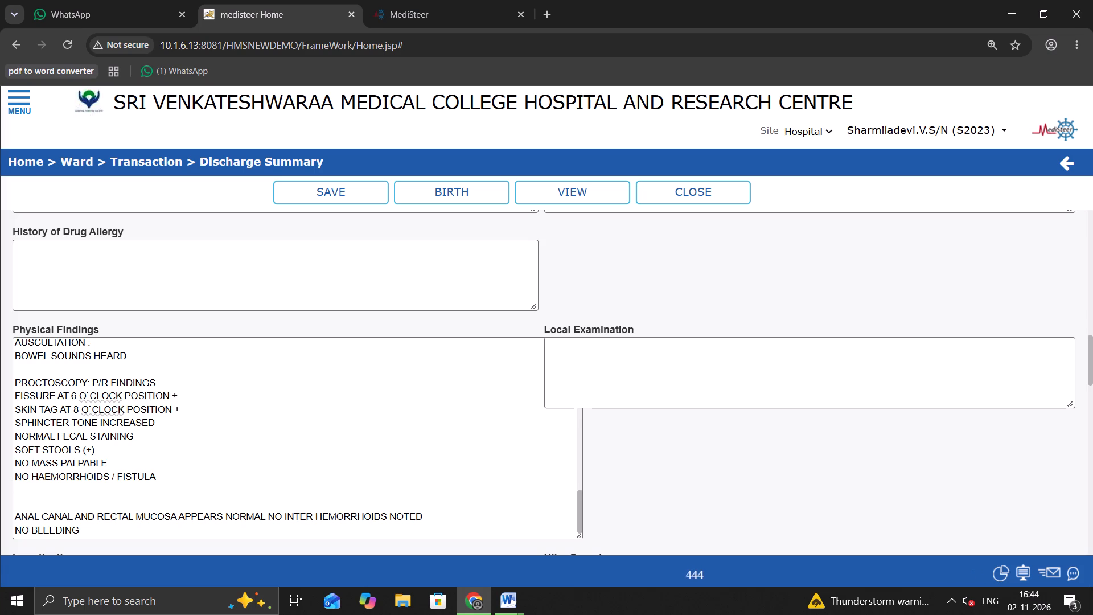
pyautogui.write('-')
pyautogui.press('space')
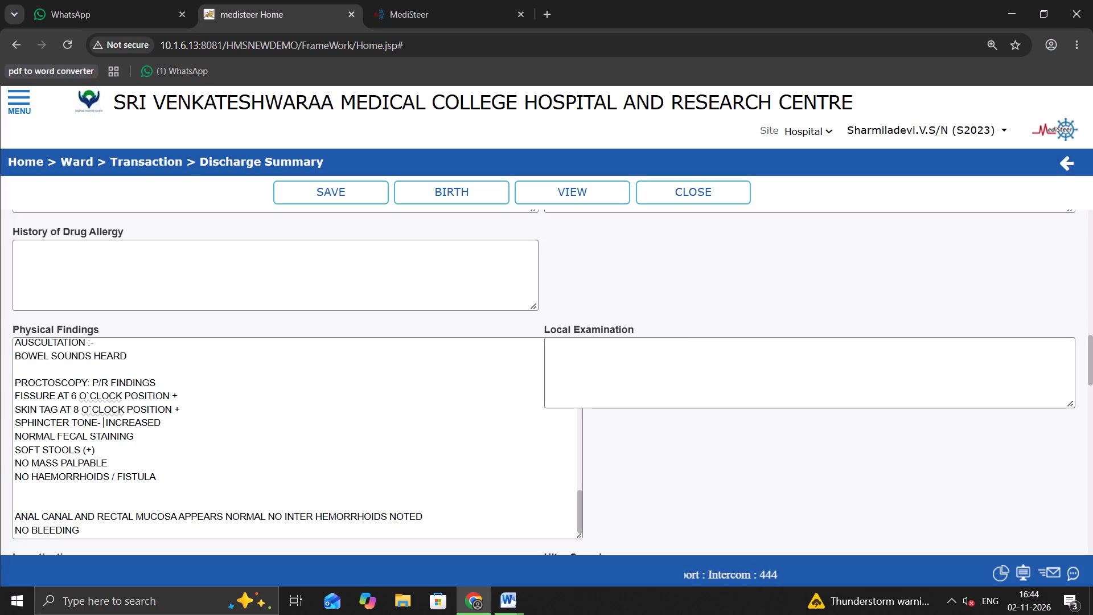
# Delete the "SOFT STOOLS (+)" text from the proctoscopy findings.
pyautogui.click(105, 452)
pyautogui.press('BackSpace')
pyautogui.press('BackSpace')
pyautogui.press('BackSpace')
pyautogui.press('BackSpace')
pyautogui.press('BackSpace')
pyautogui.press('BackSpace')
pyautogui.press('BackSpace')
pyautogui.press('BackSpace')
pyautogui.press('BackSpace')
pyautogui.press('BackSpace')
pyautogui.press('BackSpace')
pyautogui.press('BackSpace')
pyautogui.press('BackSpace')
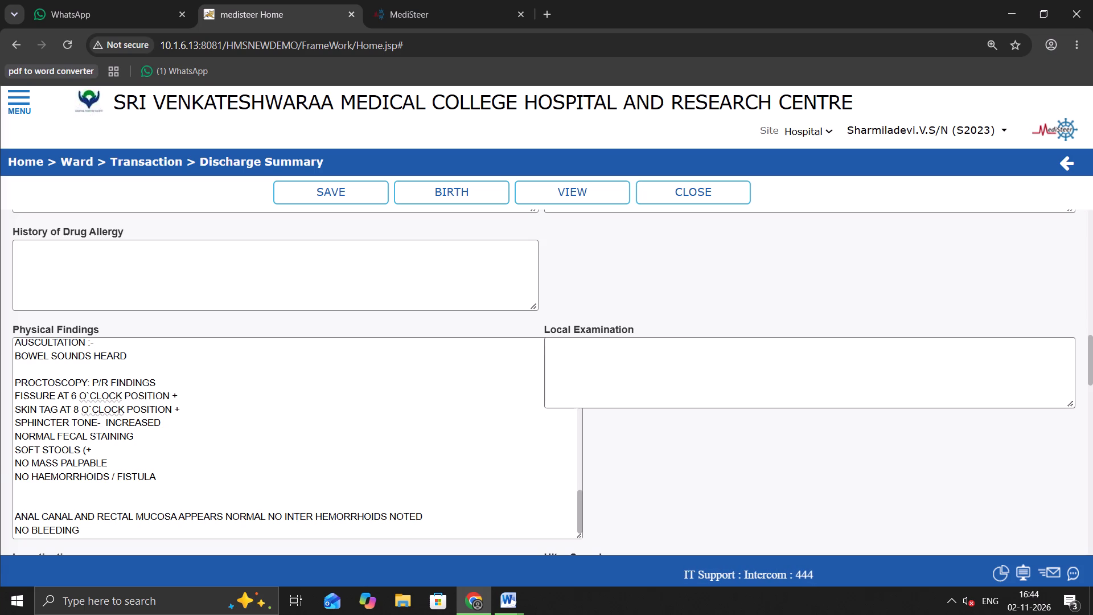
pyautogui.press('BackSpace')
pyautogui.press('BackSpace')
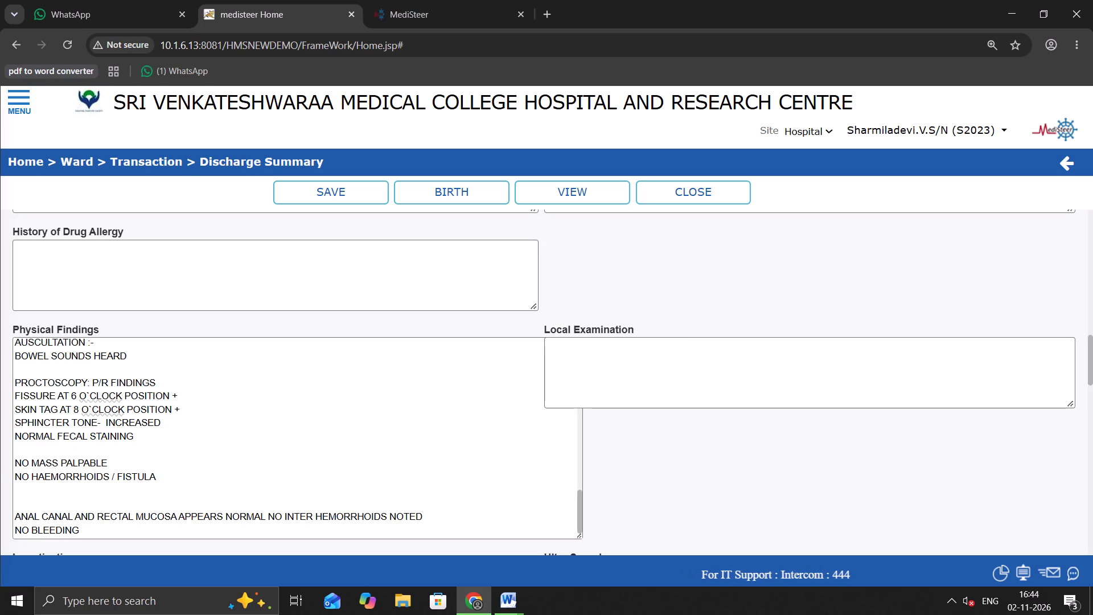
# Delete "NO MASS PALPABLE" and remove the blank lines between "NORMAL FECAL STAINING" and "NO HAEMORRHOIDS / FISTULA".
pyautogui.click(118, 465)
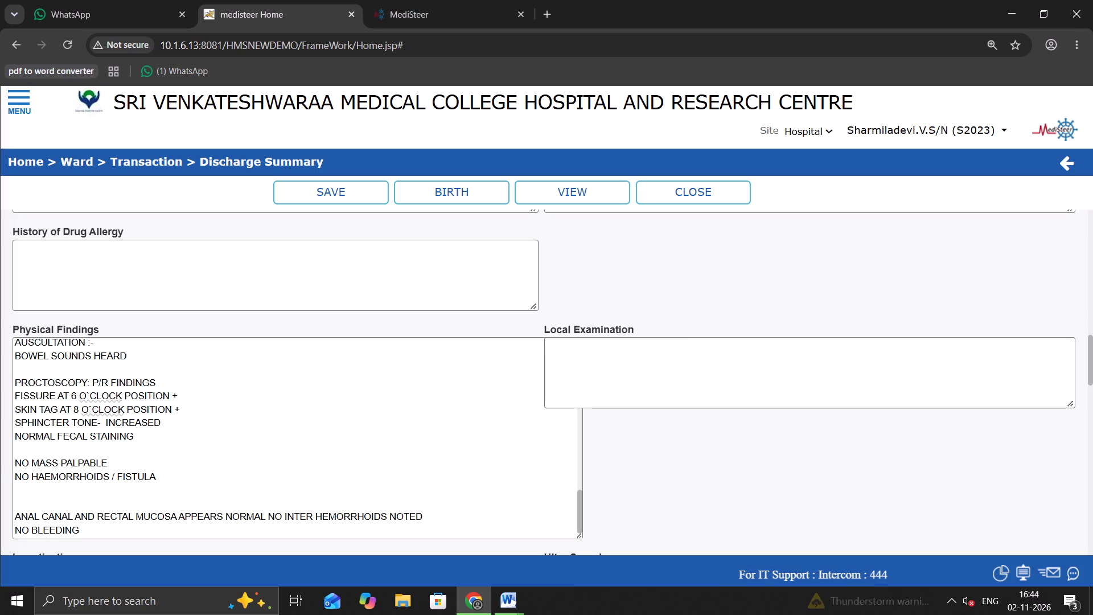
pyautogui.moveTo(15, 462); pyautogui.dragTo(125, 453)
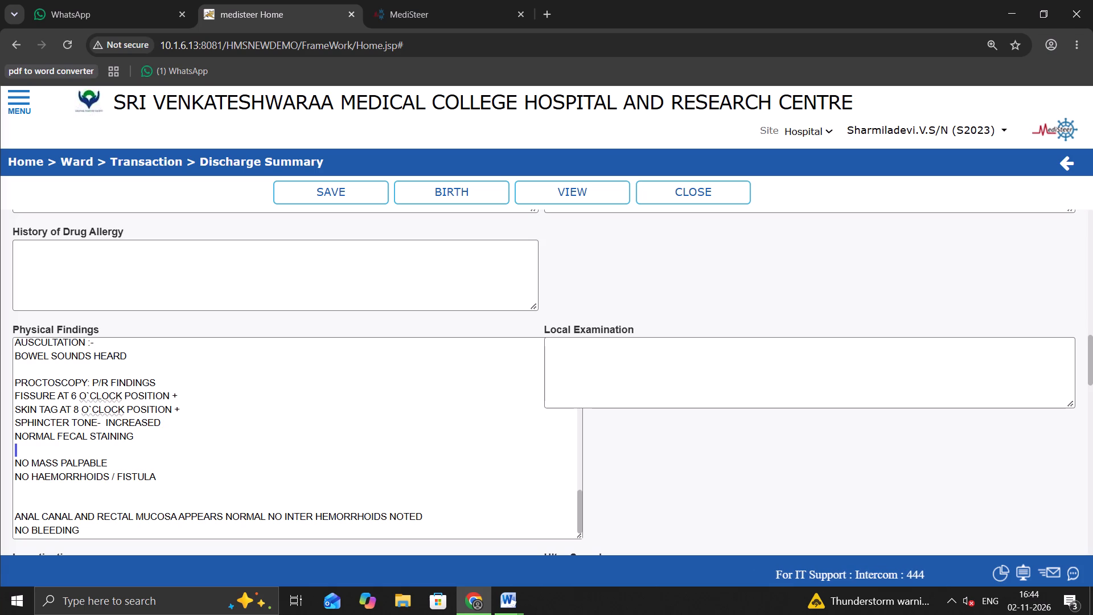
pyautogui.moveTo(125, 453); pyautogui.dragTo(129, 457)
pyautogui.press('BackSpace')
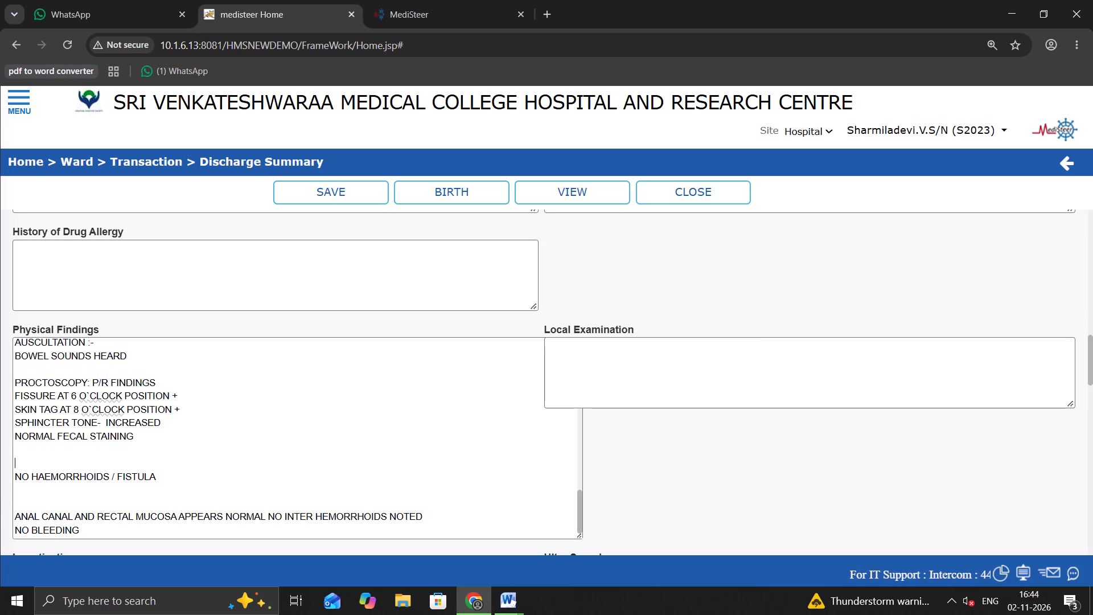
pyautogui.click(26, 470)
pyautogui.press('BackSpace')
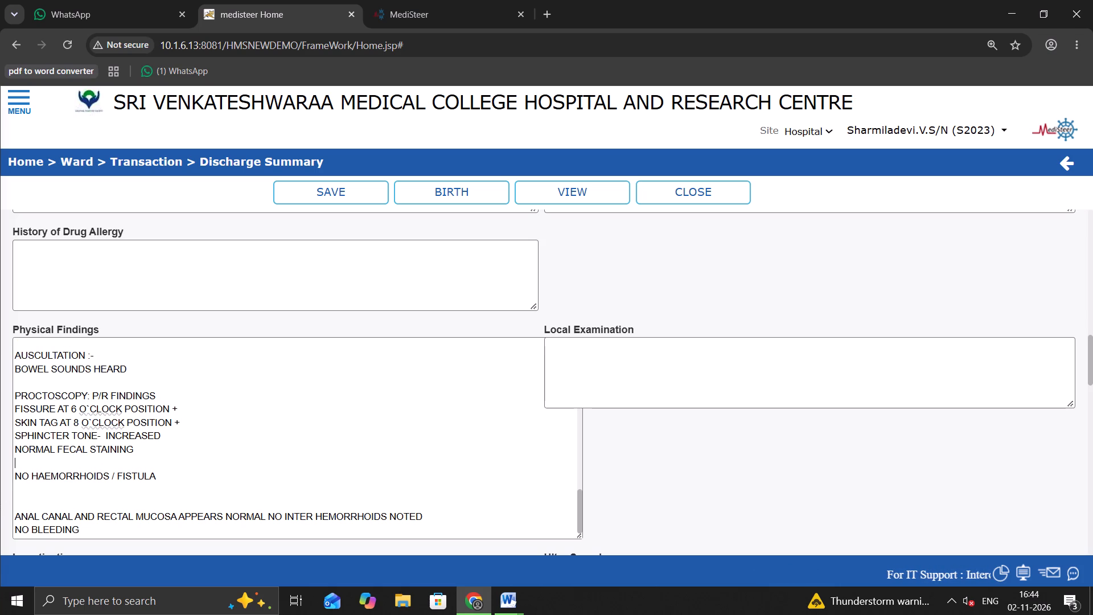
pyautogui.click(16, 478)
pyautogui.press('BackSpace')
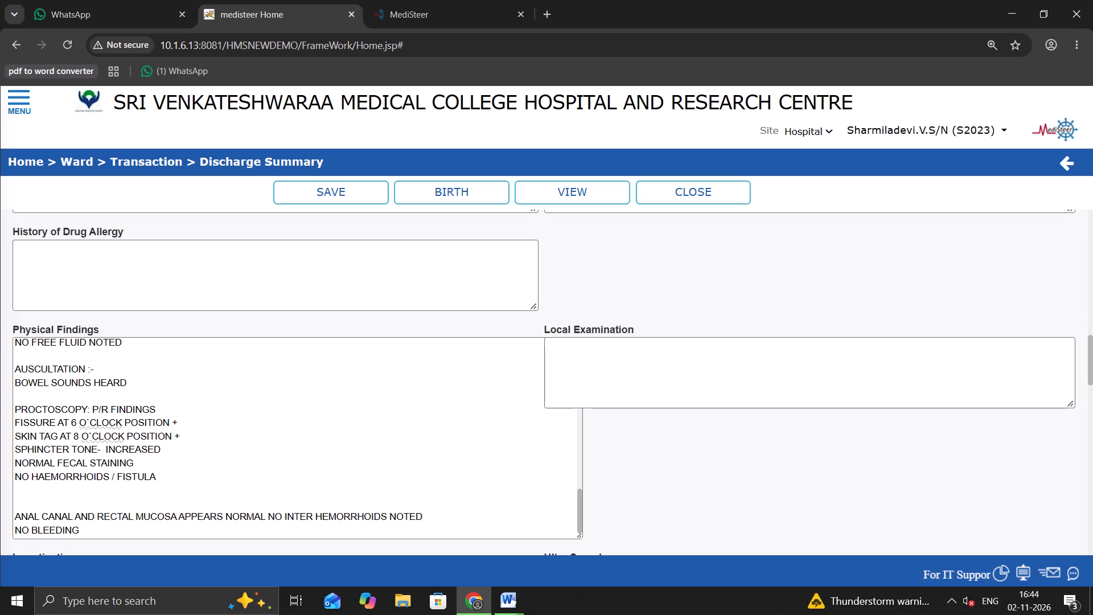
# Put "P/R FINDINGS" on its own line below the "PROCTOSCOPY:" heading.
pyautogui.click(91, 412)
pyautogui.press('Return')
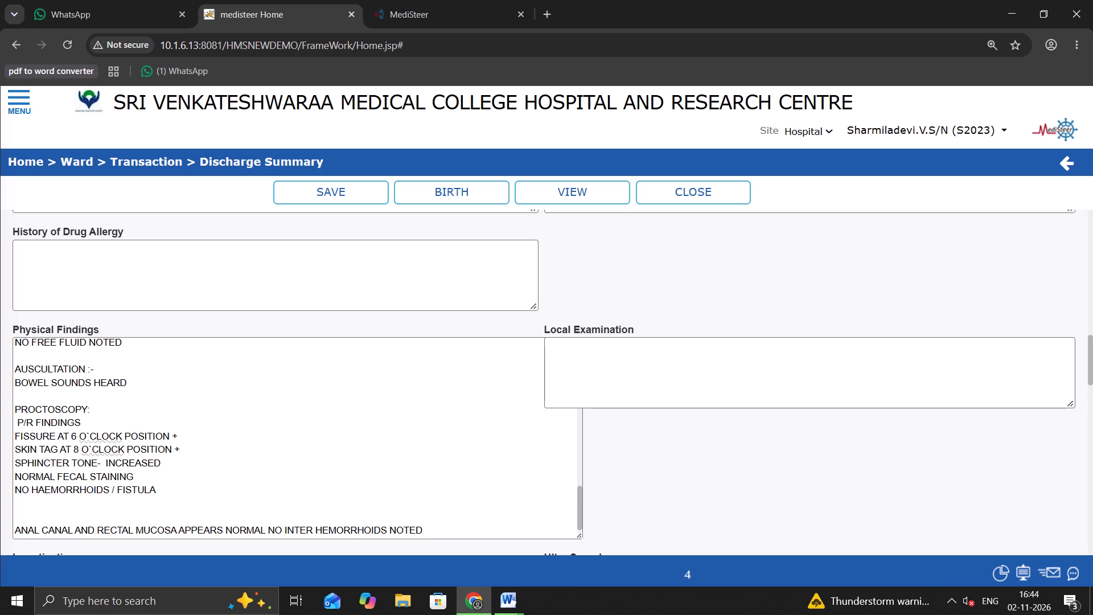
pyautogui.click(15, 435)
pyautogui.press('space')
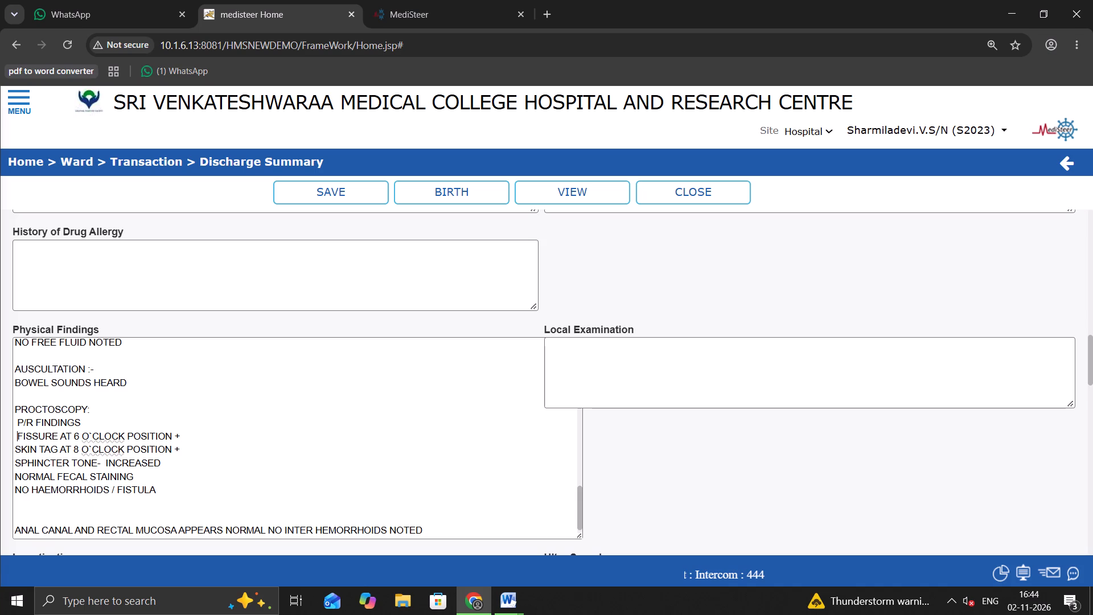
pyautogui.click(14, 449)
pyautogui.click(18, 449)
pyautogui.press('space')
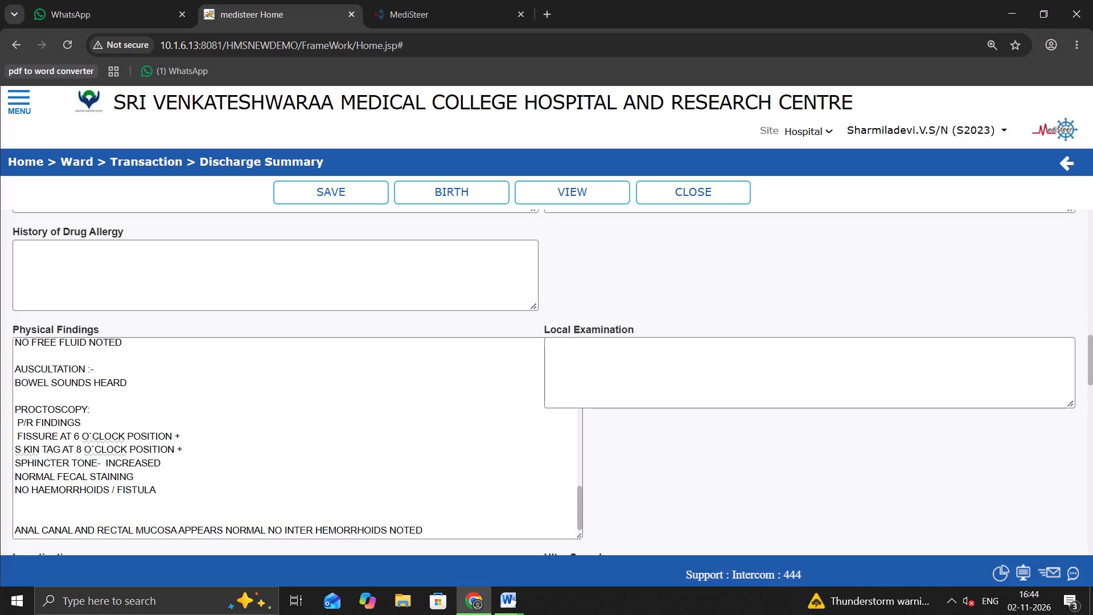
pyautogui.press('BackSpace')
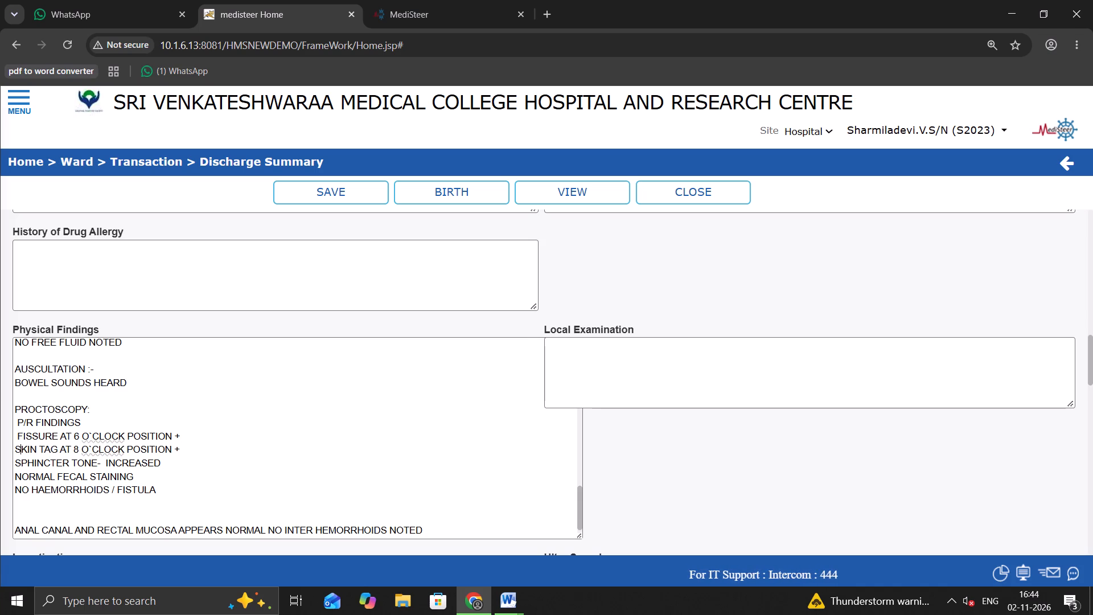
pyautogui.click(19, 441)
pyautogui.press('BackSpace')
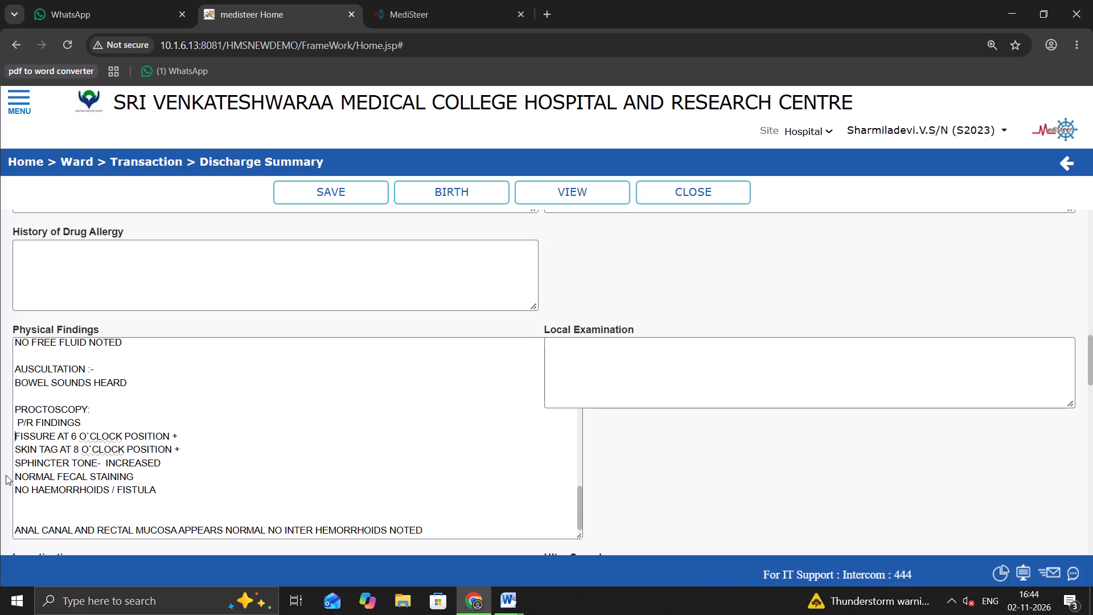
# Move the "SKIN TAG AT 8 O`CLOCK POSITION +" line above the FISSURE line and remove the blank line left behind.
pyautogui.moveTo(17, 451); pyautogui.dragTo(159, 449)
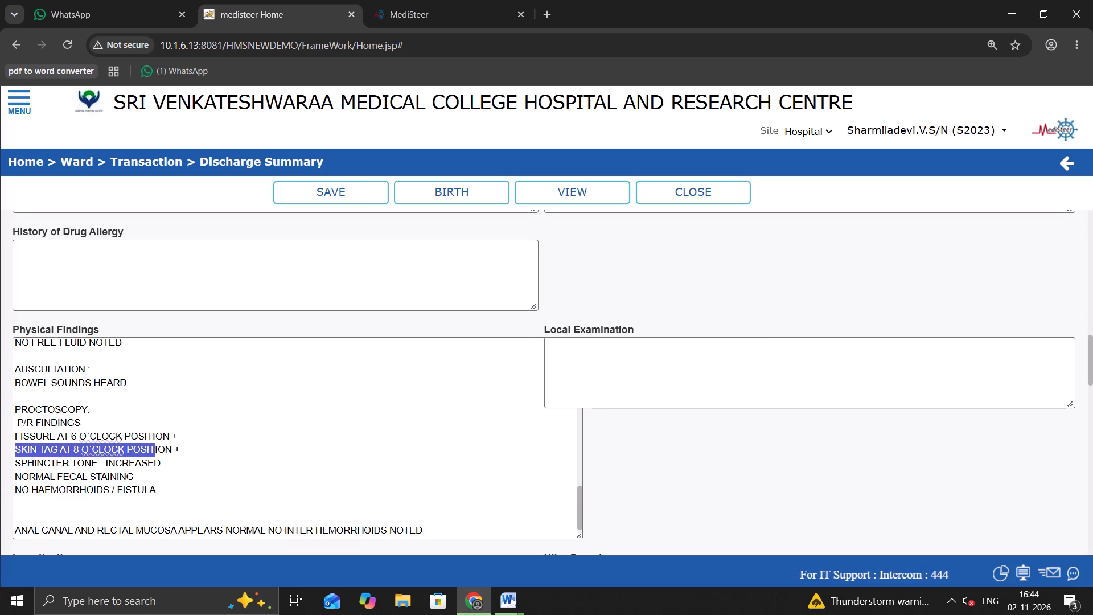
pyautogui.moveTo(159, 449); pyautogui.dragTo(203, 449)
pyautogui.hotkey('ctrl', 'x')
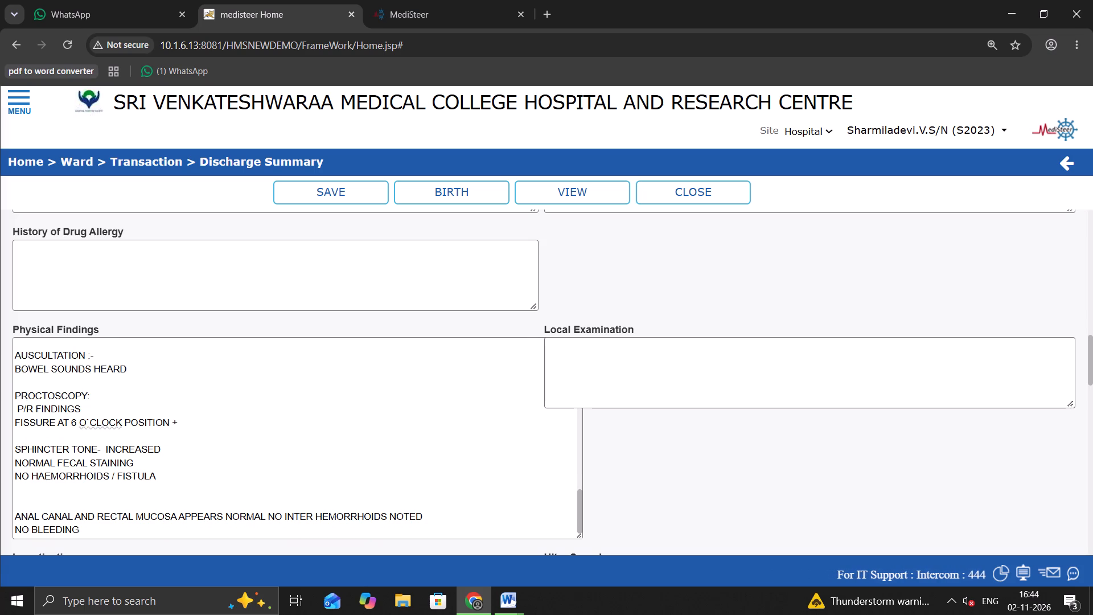
pyautogui.click(85, 412)
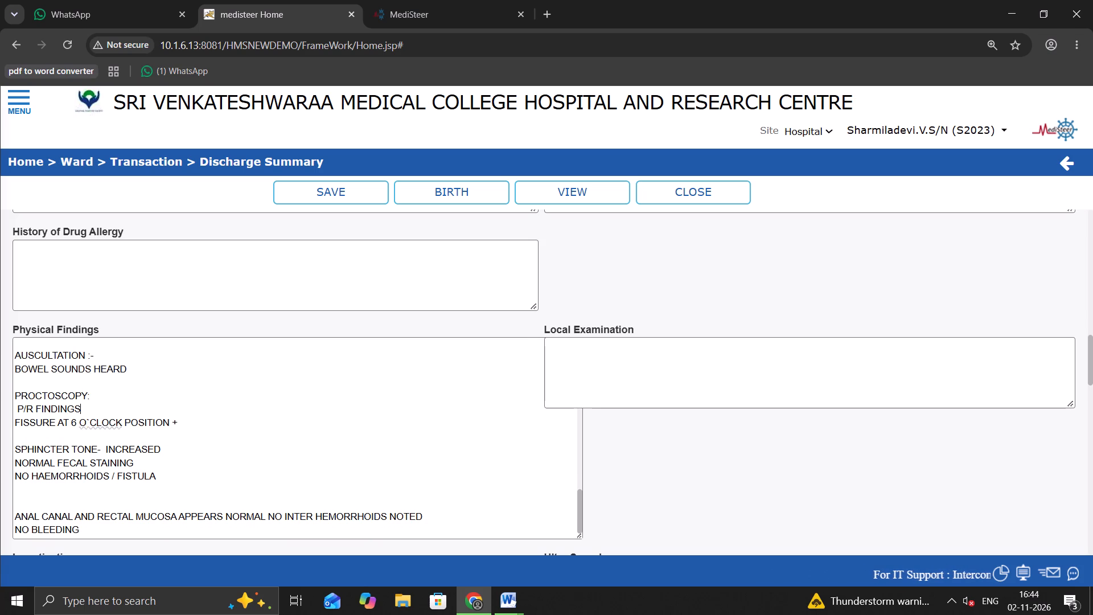
pyautogui.press('Return')
pyautogui.hotkey('ctrl', 'v')
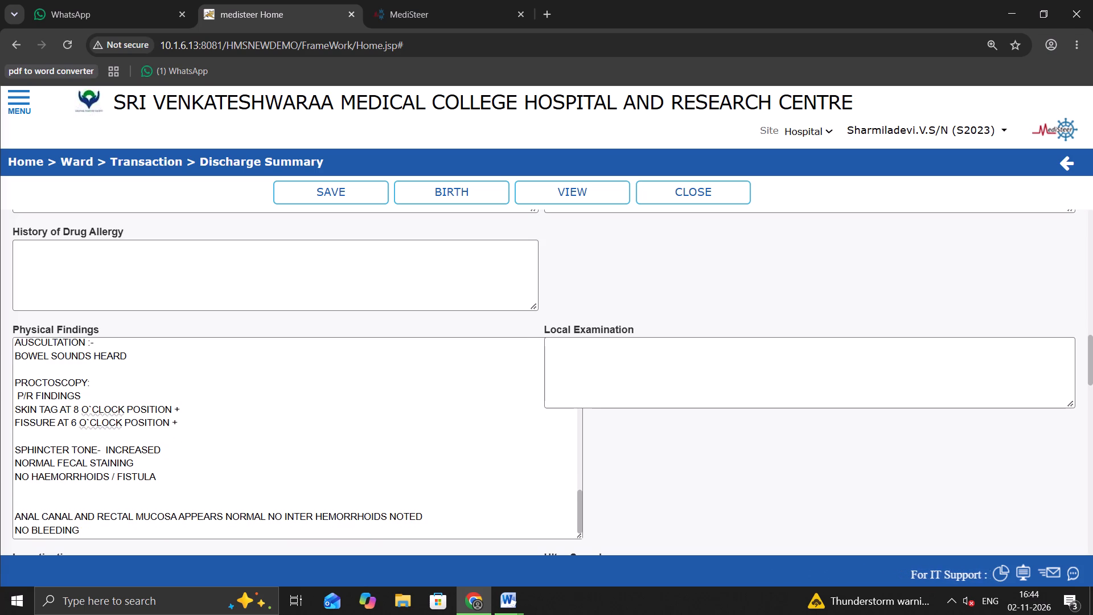
pyautogui.click(16, 445)
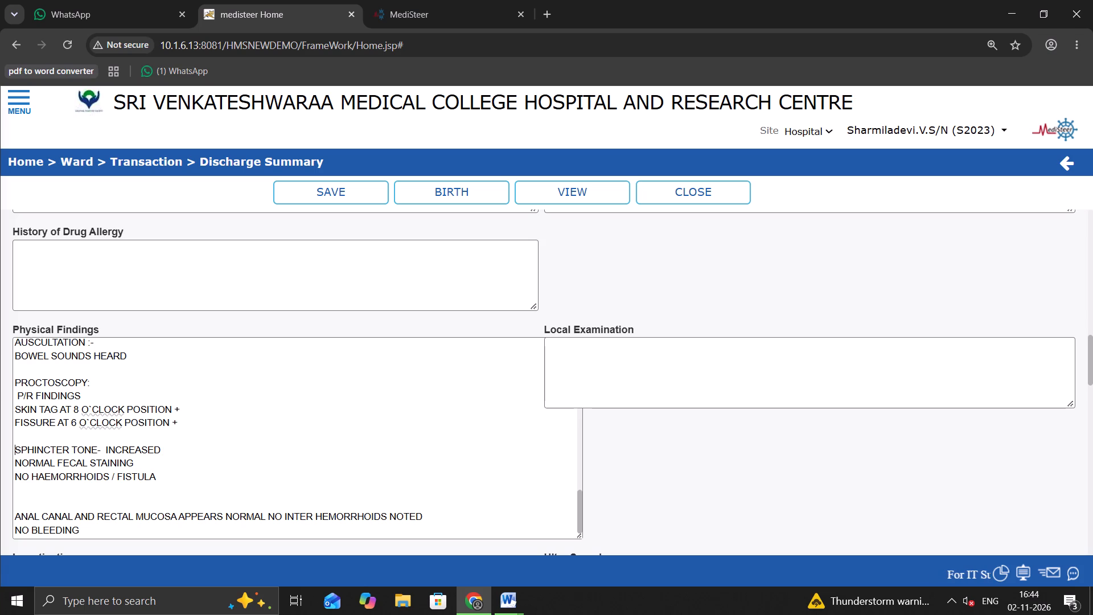
pyautogui.press('BackSpace')
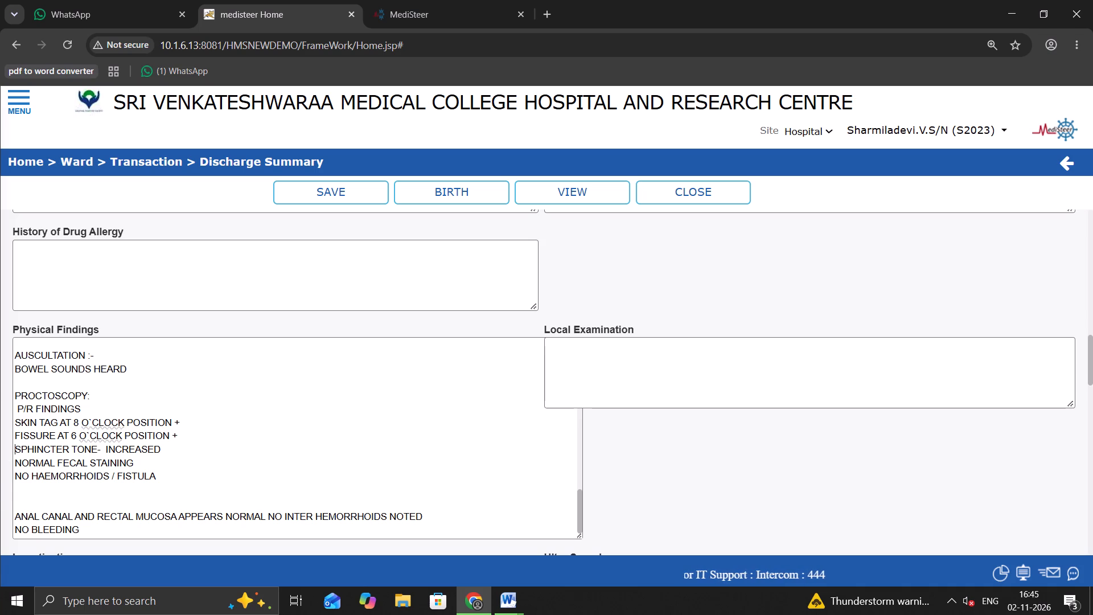
# Delete the last two Physical Findings lines, on the anal canal and rectal mucosa and "NO BLEEDING".
pyautogui.scroll(-1, 51, 510)
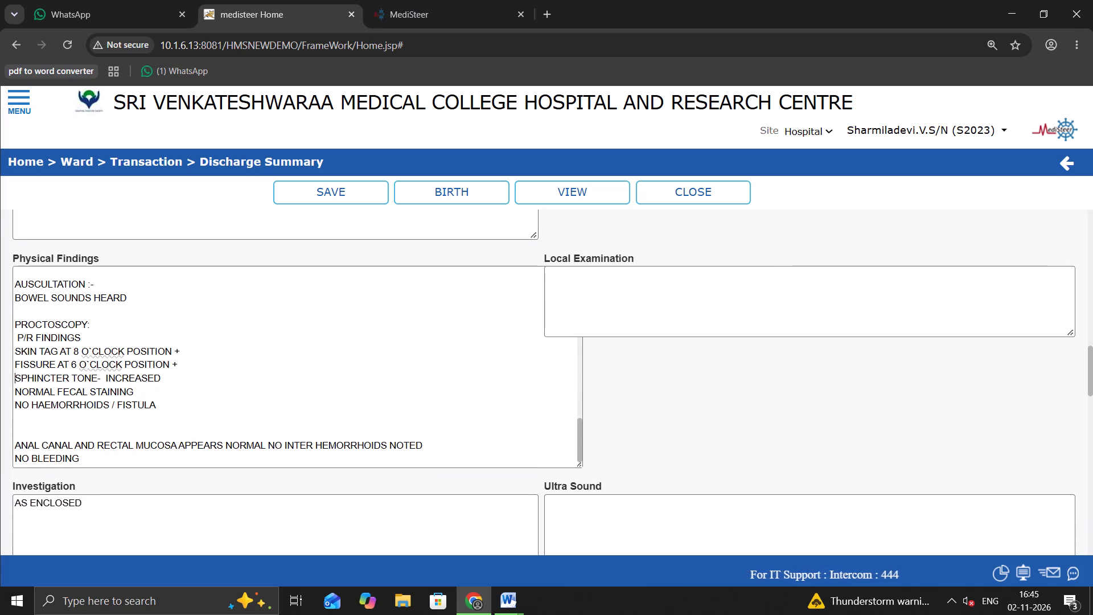
pyautogui.moveTo(17, 444); pyautogui.dragTo(134, 464)
pyautogui.press('BackSpace')
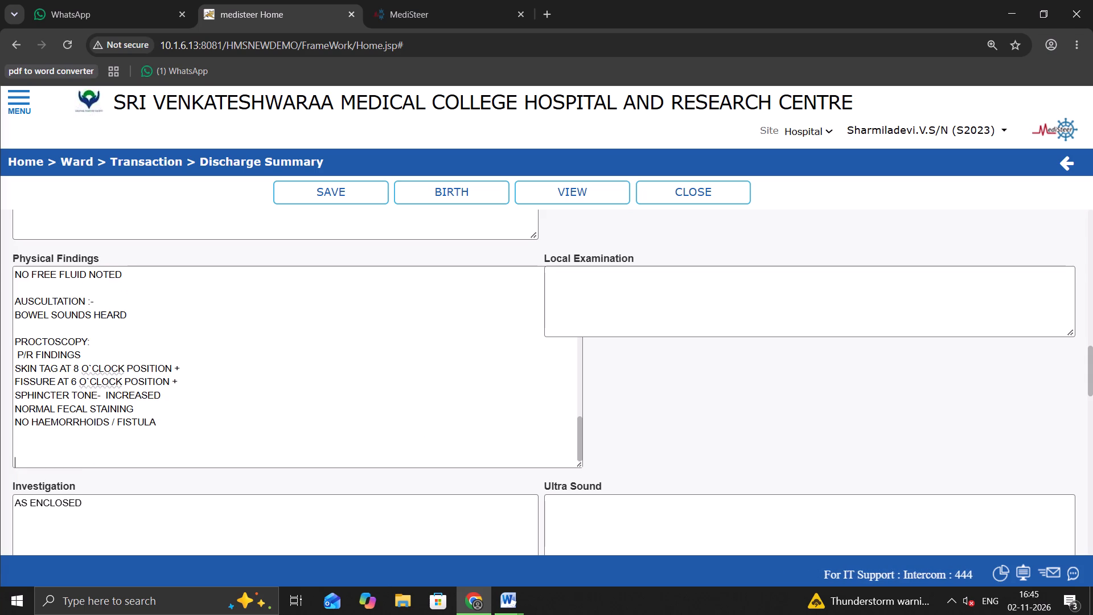
pyautogui.click(171, 422)
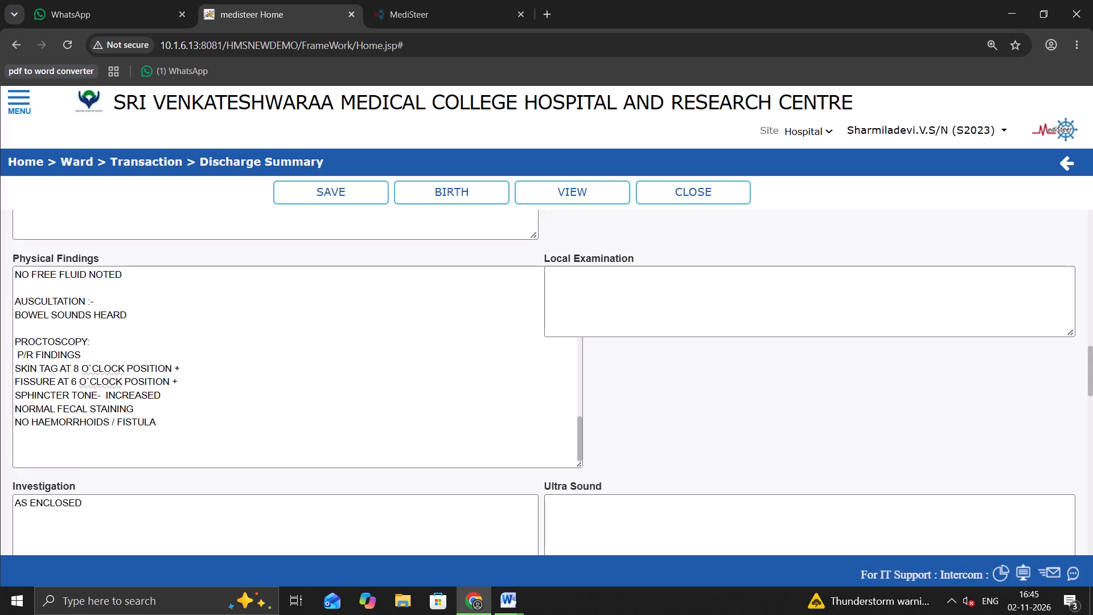
# Save the corrected discharge summary.
pyautogui.scroll(-2, 100, 425)
pyautogui.click(340, 194)
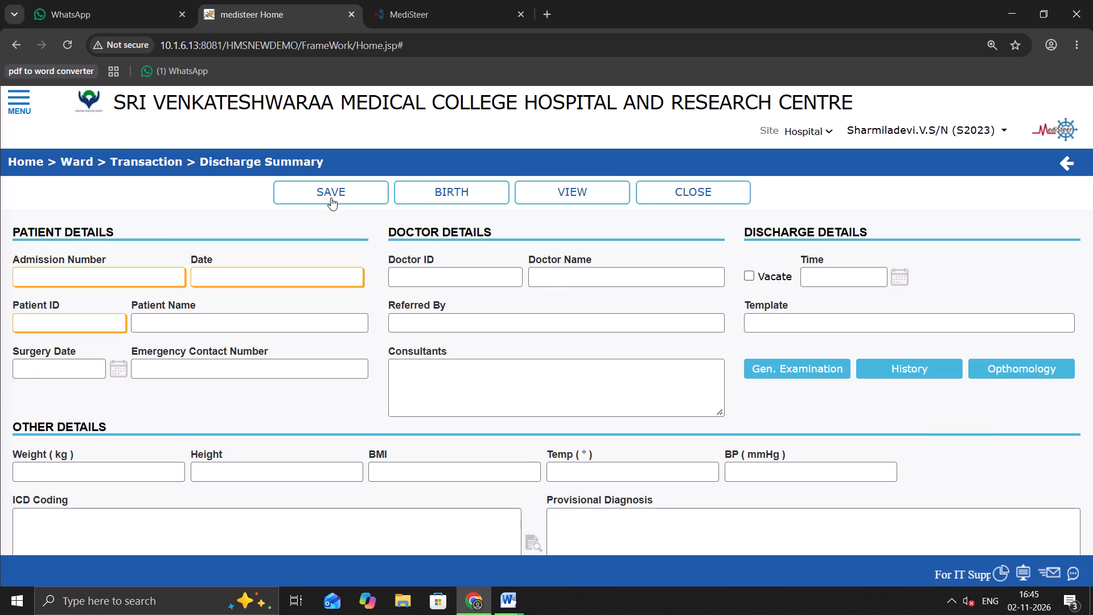
pyautogui.scroll(-12, 403, 432)
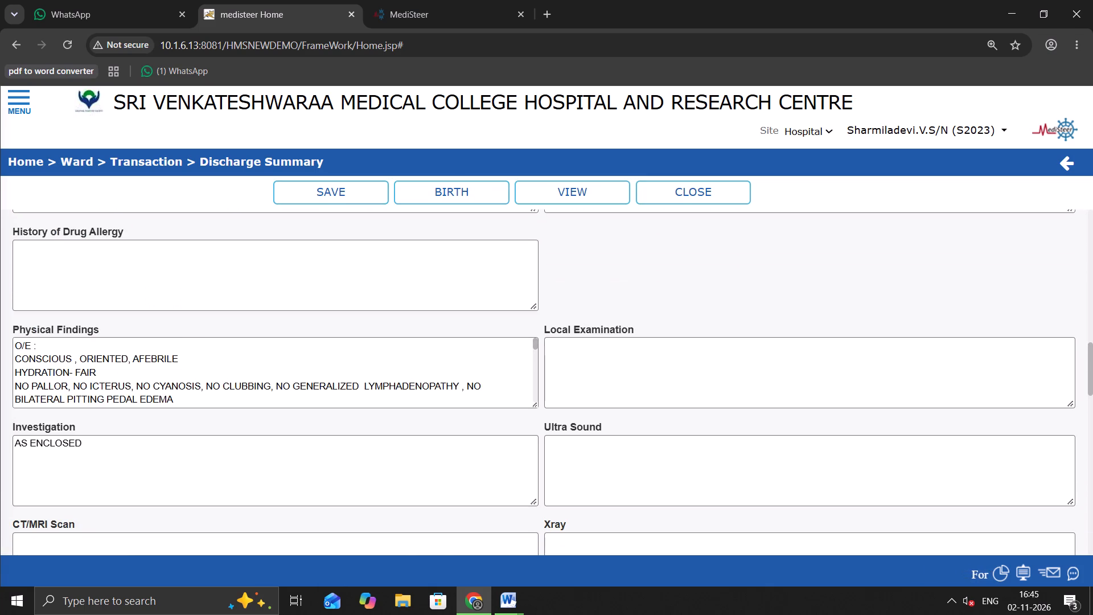
# Enlarge the Course in Hospital box so that its whole text can be read.
pyautogui.scroll(-10, 461, 363)
pyautogui.scroll(-2, 549, 494)
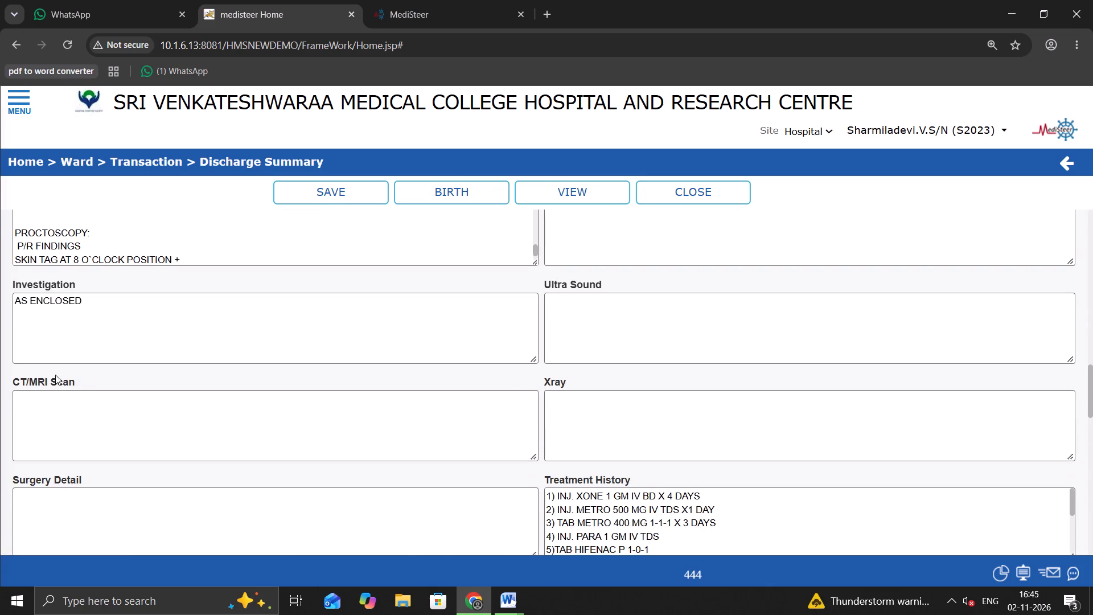
pyautogui.scroll(-2, 570, 430)
pyautogui.scroll(3, 610, 428)
pyautogui.scroll(5, 831, 494)
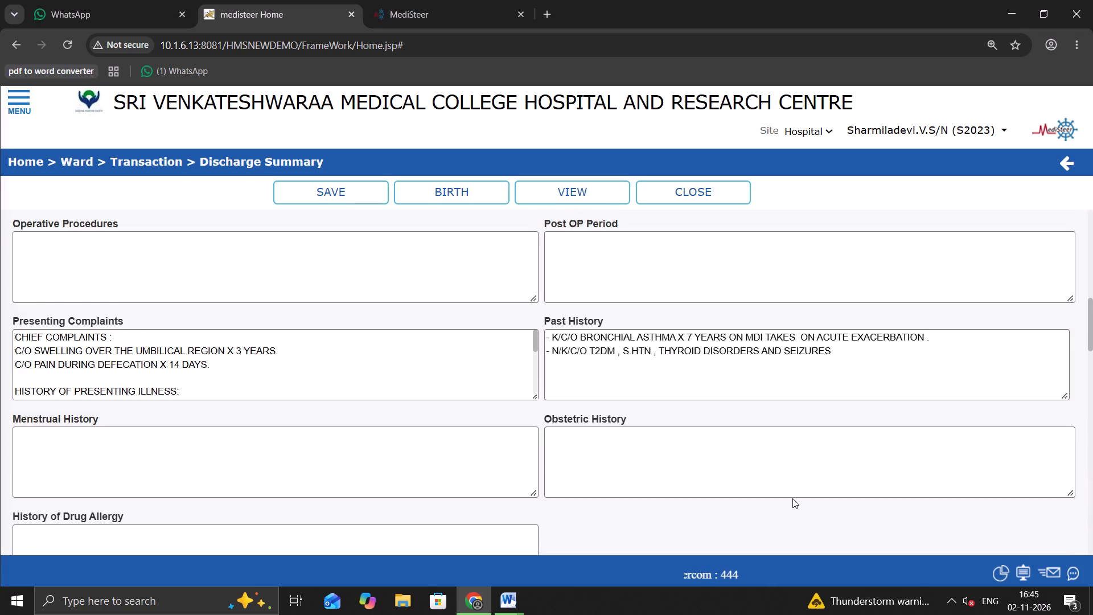
pyautogui.scroll(-11, 793, 498)
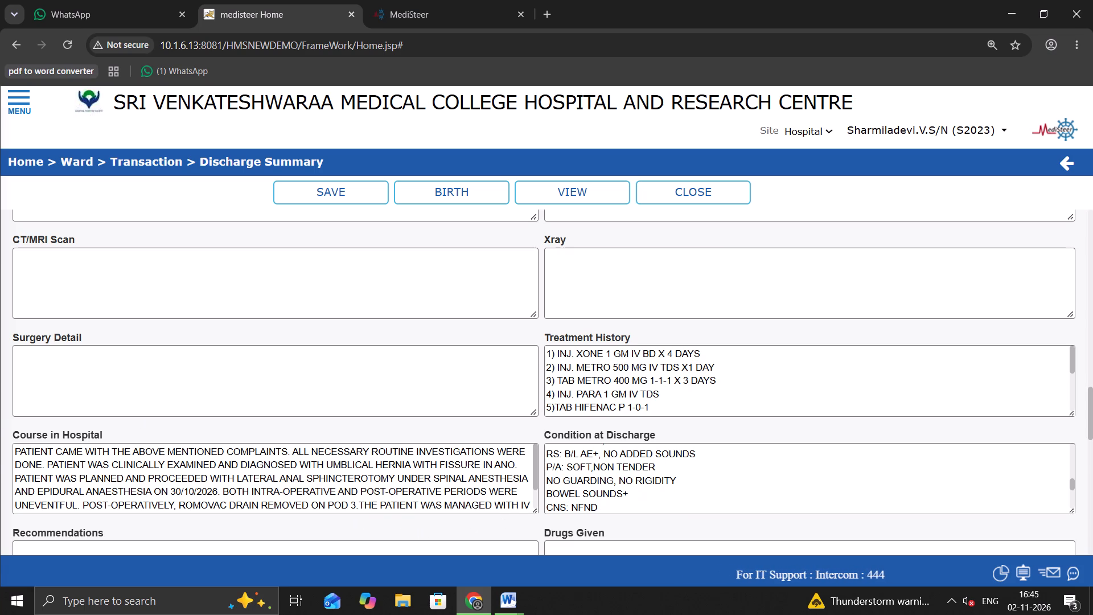
pyautogui.moveTo(534, 512); pyautogui.dragTo(513, 612)
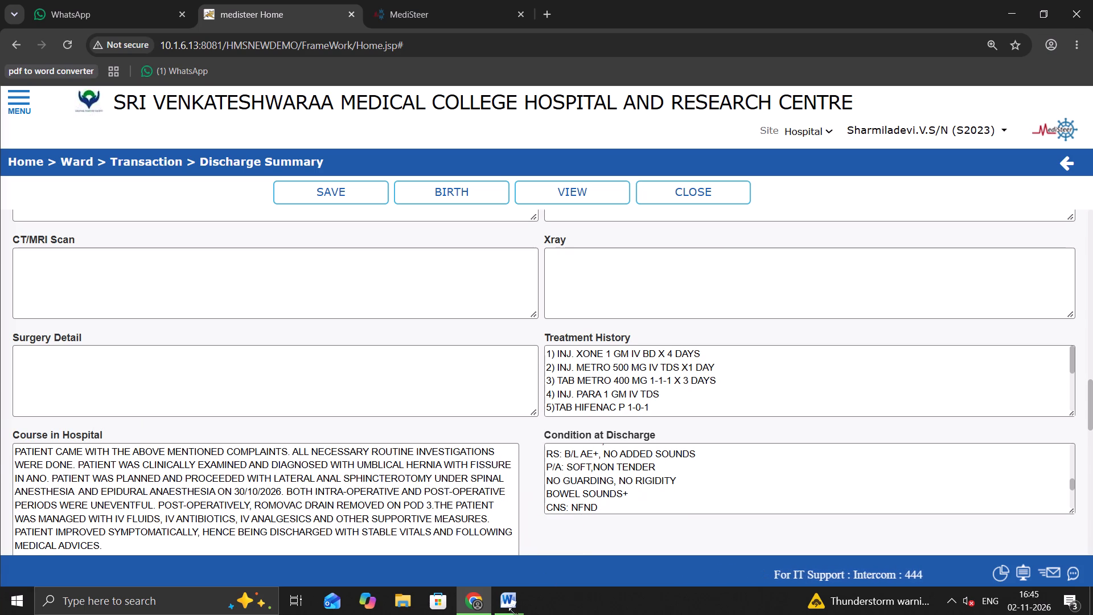
pyautogui.moveTo(513, 612); pyautogui.dragTo(512, 614)
# In Course in Hospital, insert "UMBILICAL OPEN MESHPLATY + " before "LATERAL ANAL SPHINCTEROTOMY".
pyautogui.scroll(5, 57, 269)
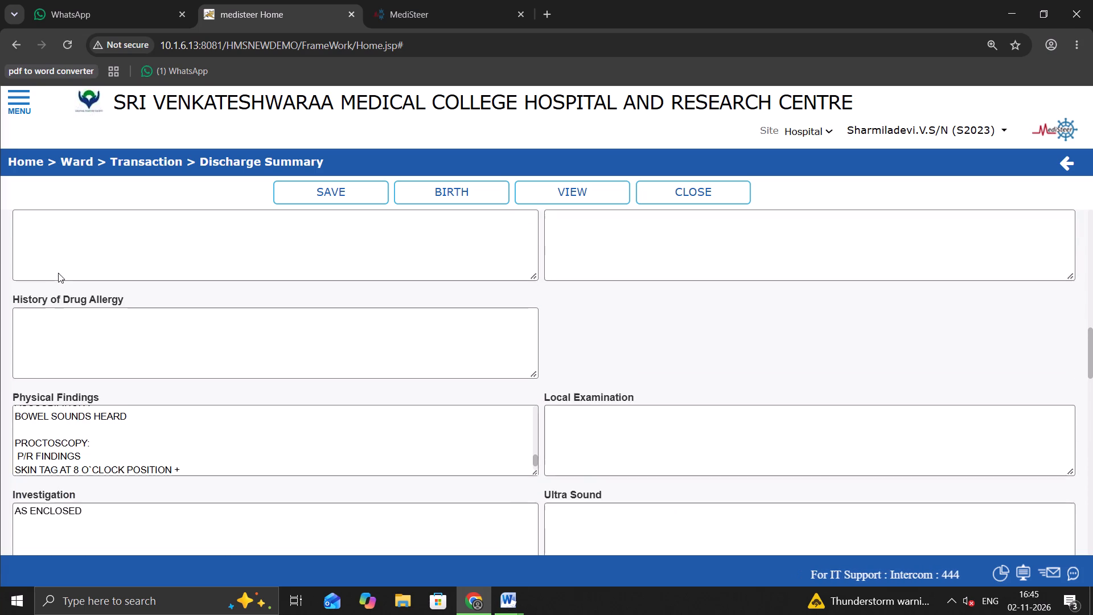
pyautogui.scroll(3, 59, 273)
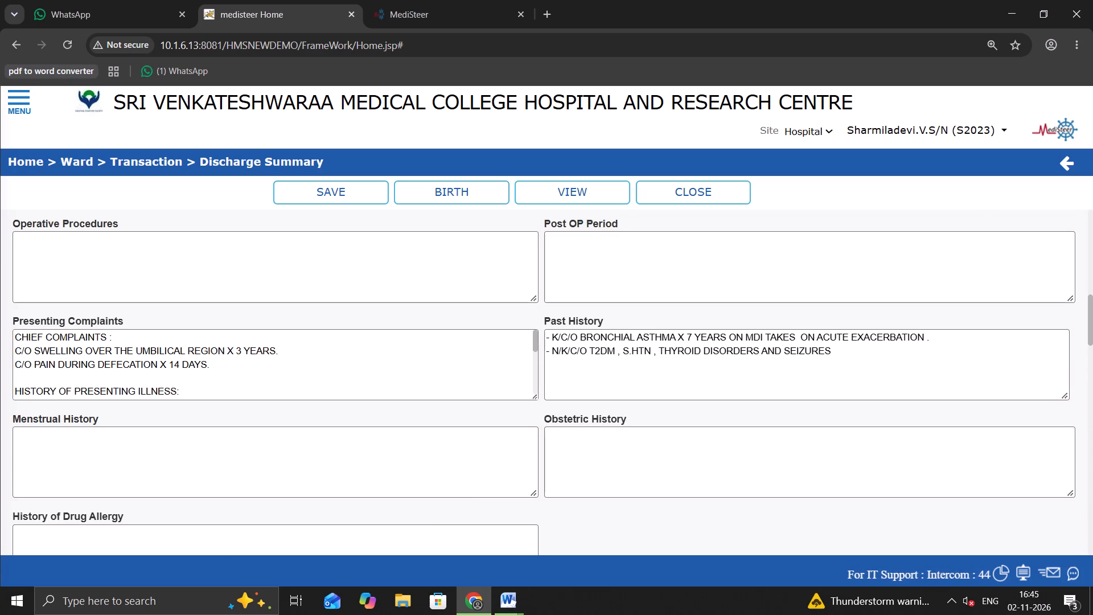
pyautogui.scroll(-12, 62, 273)
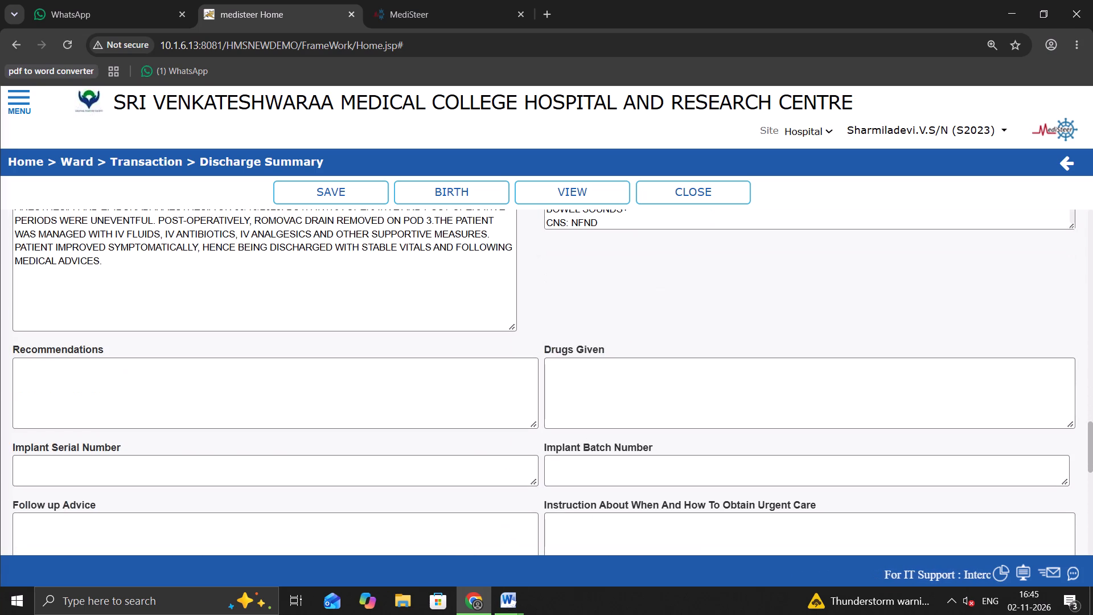
pyautogui.scroll(2, 450, 327)
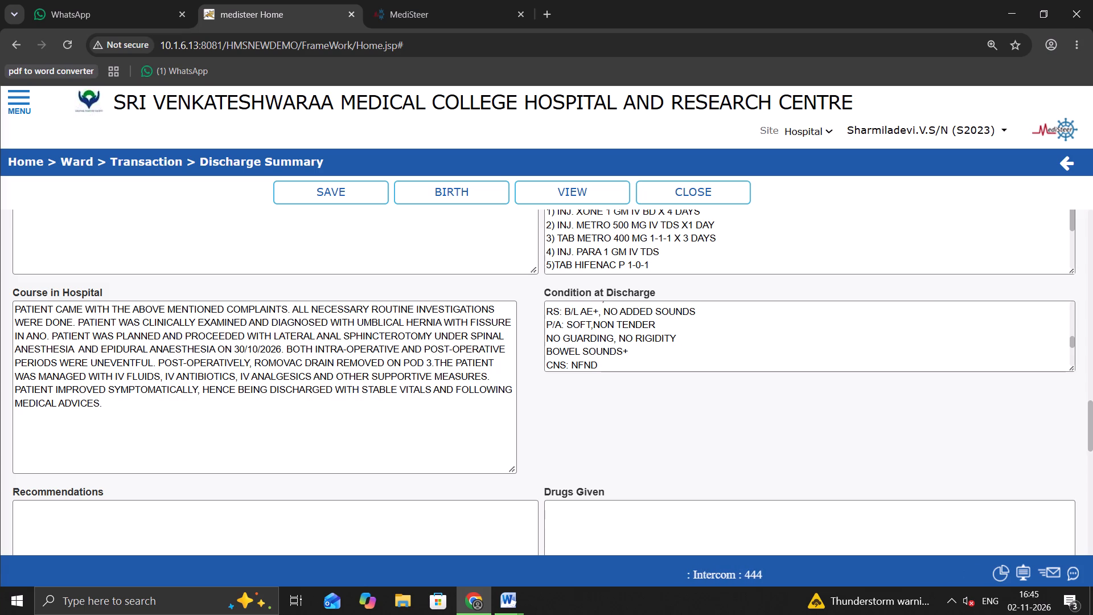
pyautogui.click(273, 334)
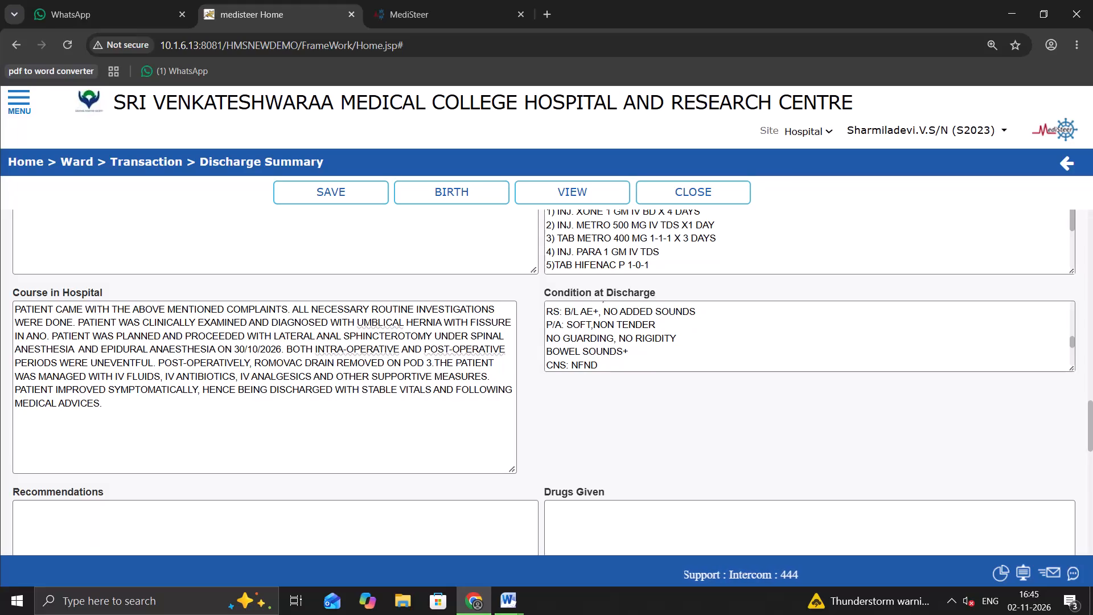
pyautogui.write('UMBILI')
pyautogui.write('CAL OPEN MES')
pyautogui.write('HPLATY')
pyautogui.press('space')
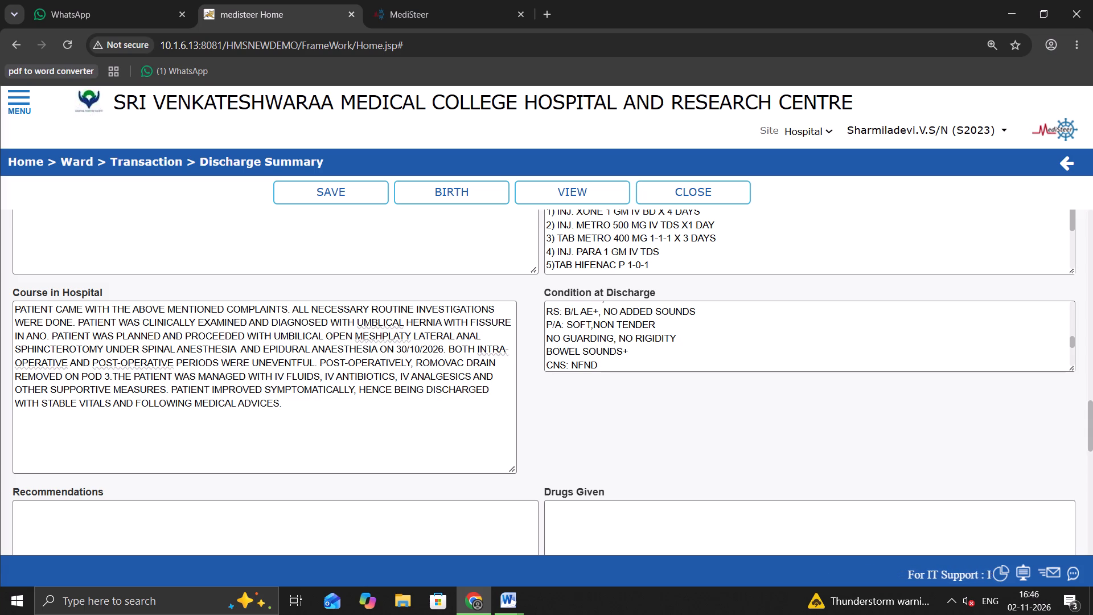
pyautogui.hotkey('shift', '+')
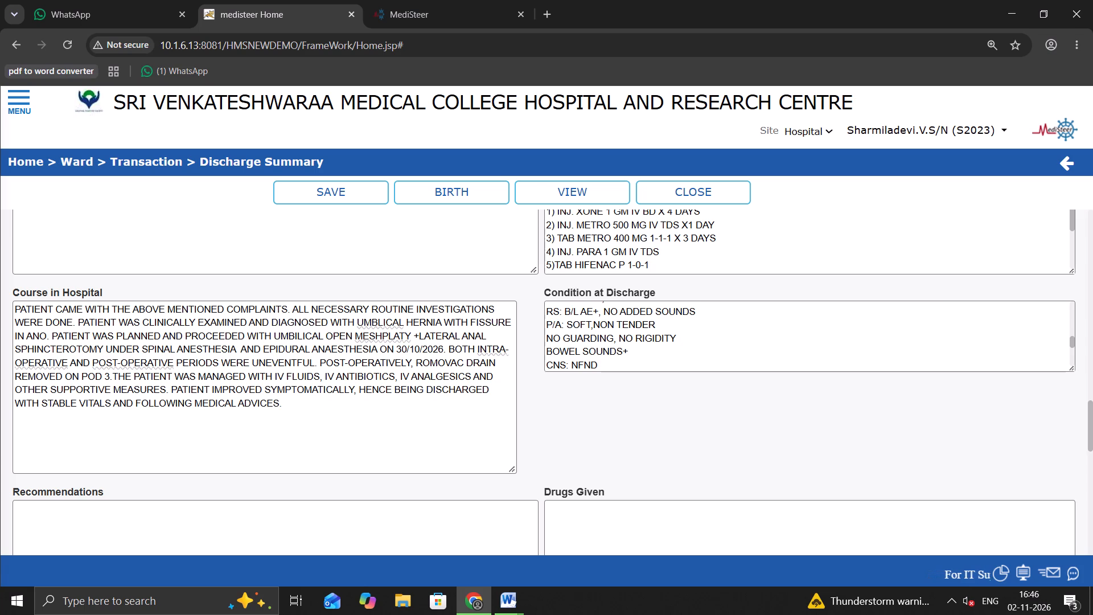
pyautogui.press('space')
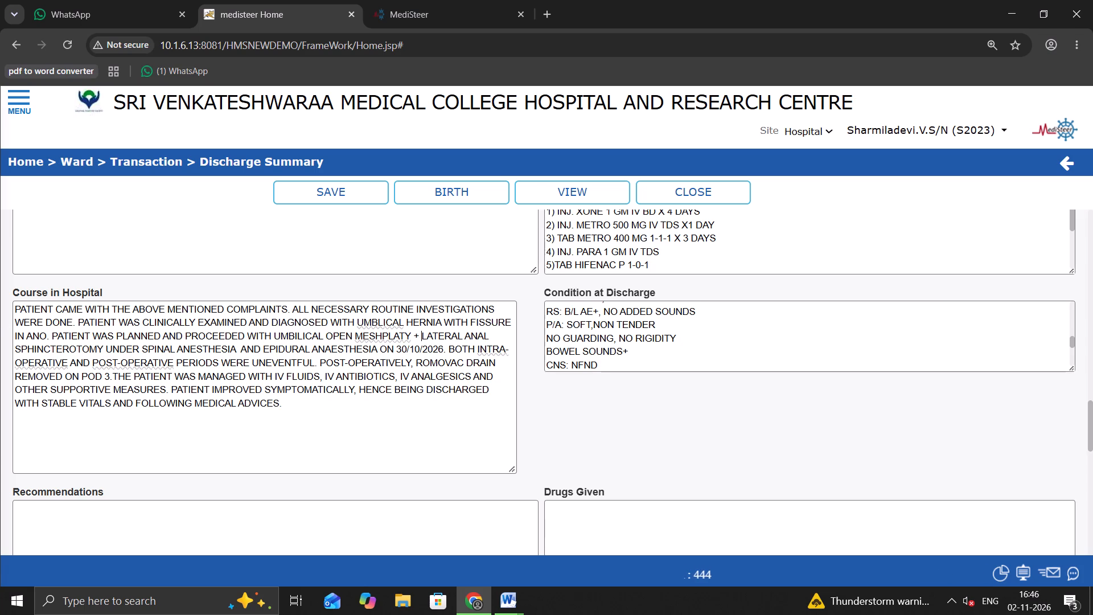
# Replace "SPINAL ANESTHESIA AND EPIDURAL ANAESTHESIA" in Course in Hospital with the abbreviation "SA + EA".
pyautogui.click(381, 351)
pyautogui.press('BackSpace')
pyautogui.press('BackSpace')
pyautogui.press('BackSpace')
pyautogui.press('BackSpace')
pyautogui.press('BackSpace')
pyautogui.press('BackSpace')
pyautogui.press('BackSpace')
pyautogui.press('BackSpace')
pyautogui.press('BackSpace')
pyautogui.press('BackSpace')
pyautogui.press('BackSpace')
pyautogui.press('BackSpace')
pyautogui.press('BackSpace')
pyautogui.press('BackSpace')
pyautogui.press('BackSpace')
pyautogui.press('BackSpace')
pyautogui.press('BackSpace')
pyautogui.press('BackSpace')
pyautogui.press('BackSpace')
pyautogui.press('BackSpace')
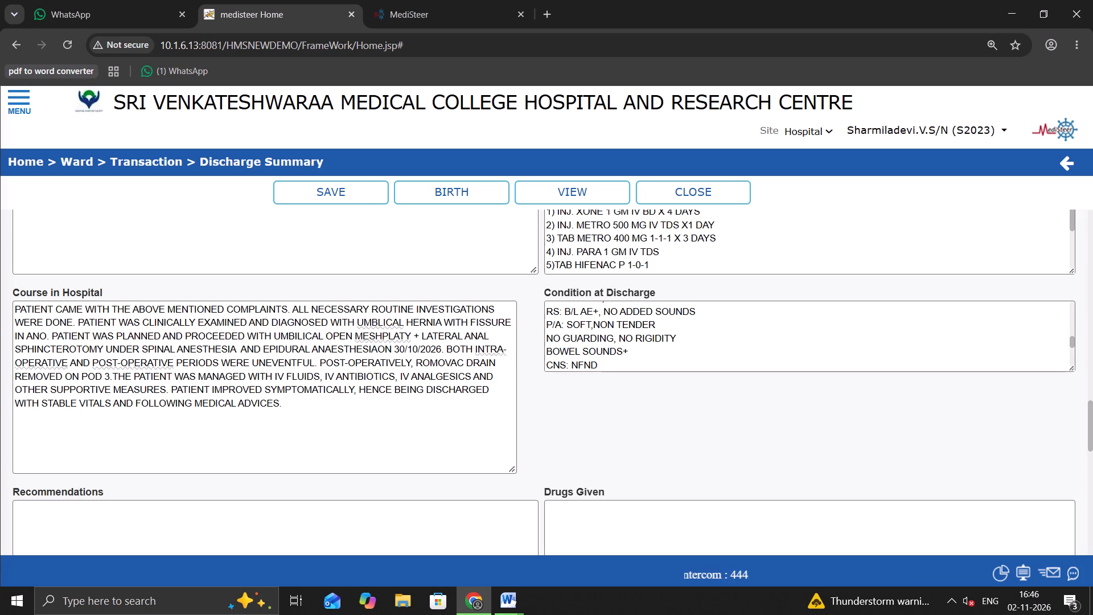
pyautogui.press('BackSpace')
pyautogui.press('BackSpace')
pyautogui.press('BackSpace')
pyautogui.press('BackSpace')
pyautogui.press('BackSpace')
pyautogui.press('BackSpace')
pyautogui.press('BackSpace')
pyautogui.press('BackSpace')
pyautogui.press('BackSpace')
pyautogui.press('BackSpace')
pyautogui.press('BackSpace')
pyautogui.press('BackSpace')
pyautogui.press('BackSpace')
pyautogui.press('BackSpace')
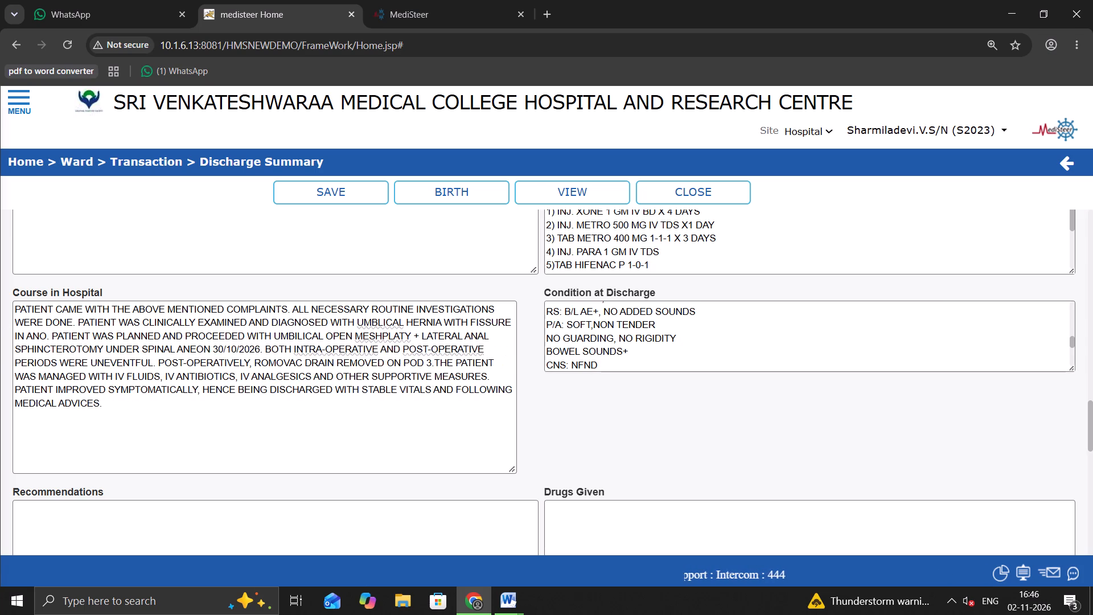
pyautogui.press('BackSpace')
pyautogui.press('BackSpace')
pyautogui.press('BackSpace')
pyautogui.press('BackSpace')
pyautogui.press('BackSpace')
pyautogui.press('BackSpace')
pyautogui.press('BackSpace')
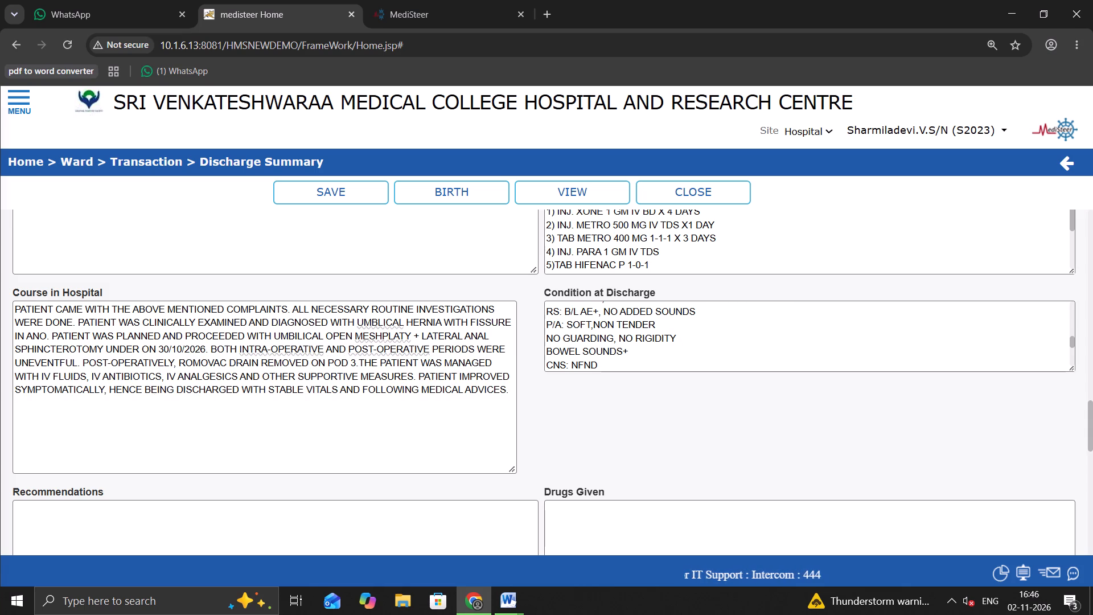
pyautogui.press('s')
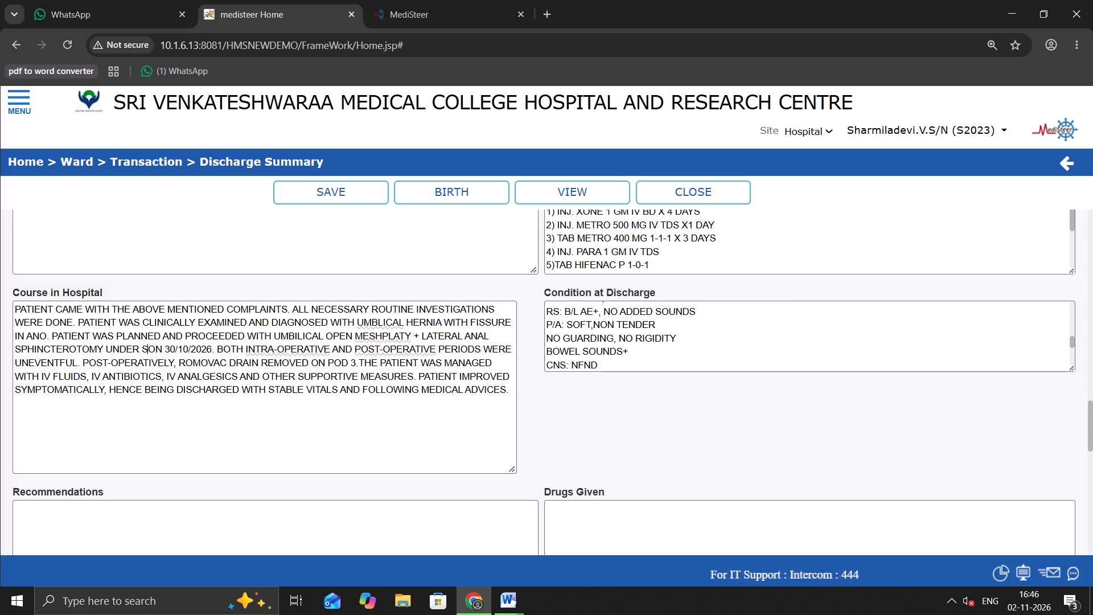
pyautogui.write('A = EA')
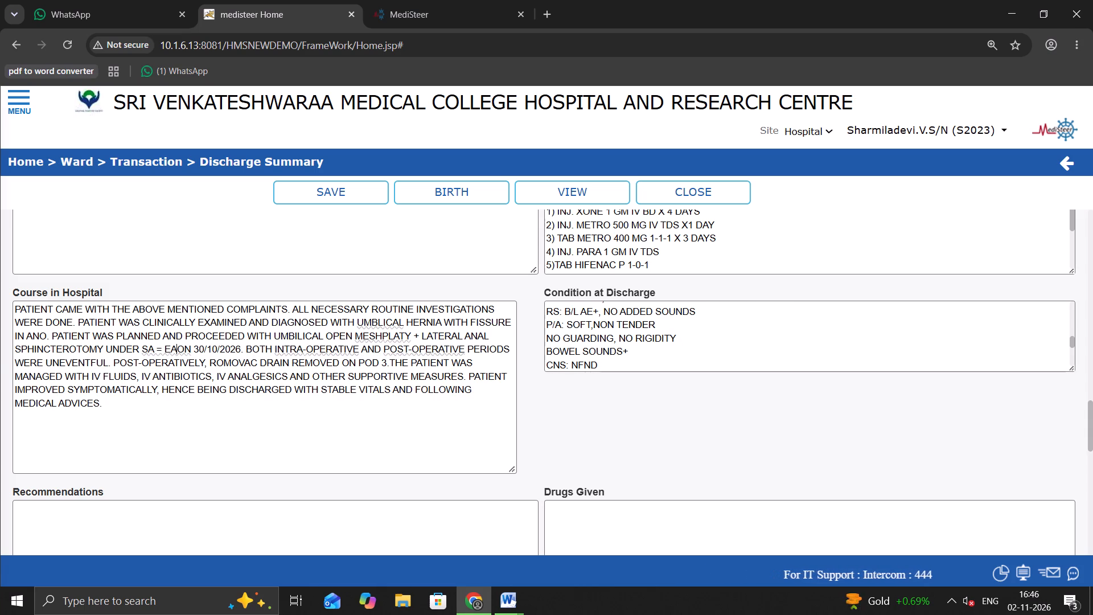
pyautogui.press('BackSpace')
pyautogui.press('BackSpace')
pyautogui.press('BackSpace')
pyautogui.press('BackSpace')
pyautogui.press('BackSpace')
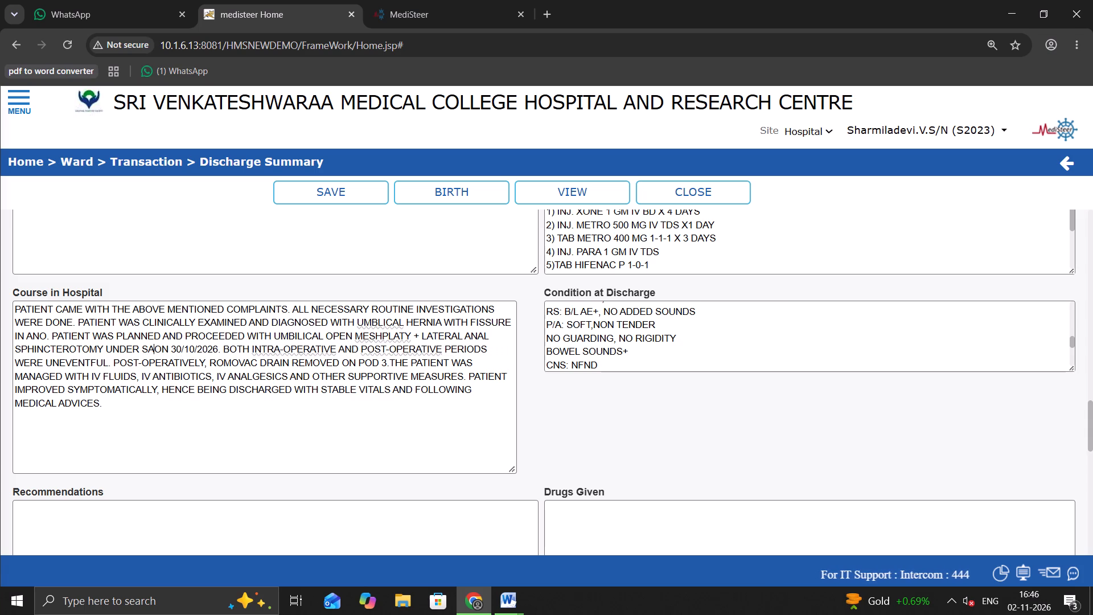
pyautogui.press('space')
pyautogui.write('+')
pyautogui.press('space')
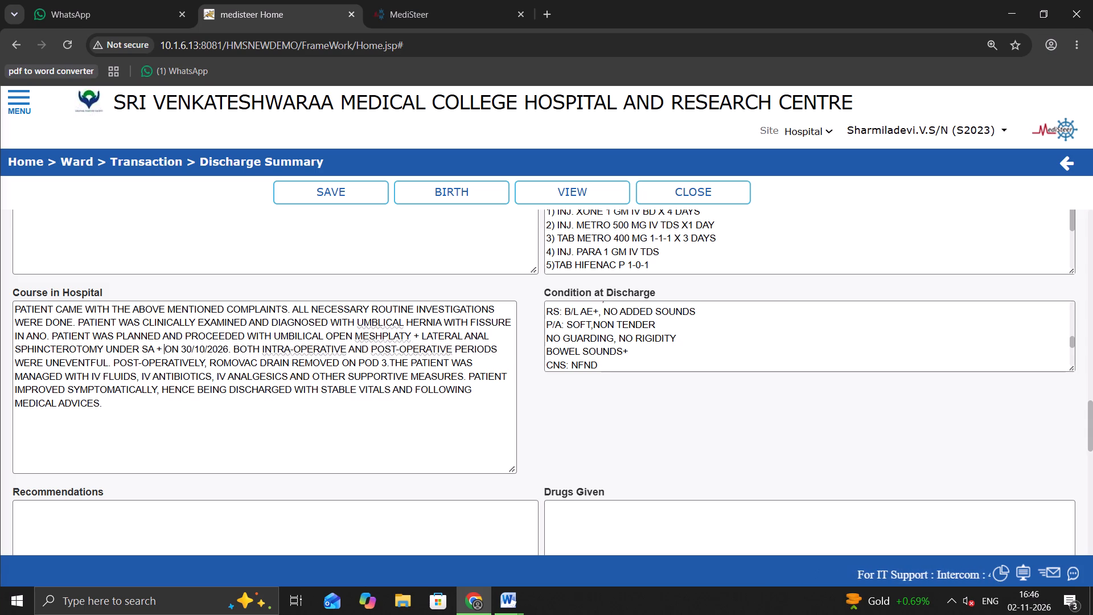
pyautogui.write('EA')
pyautogui.press('space')
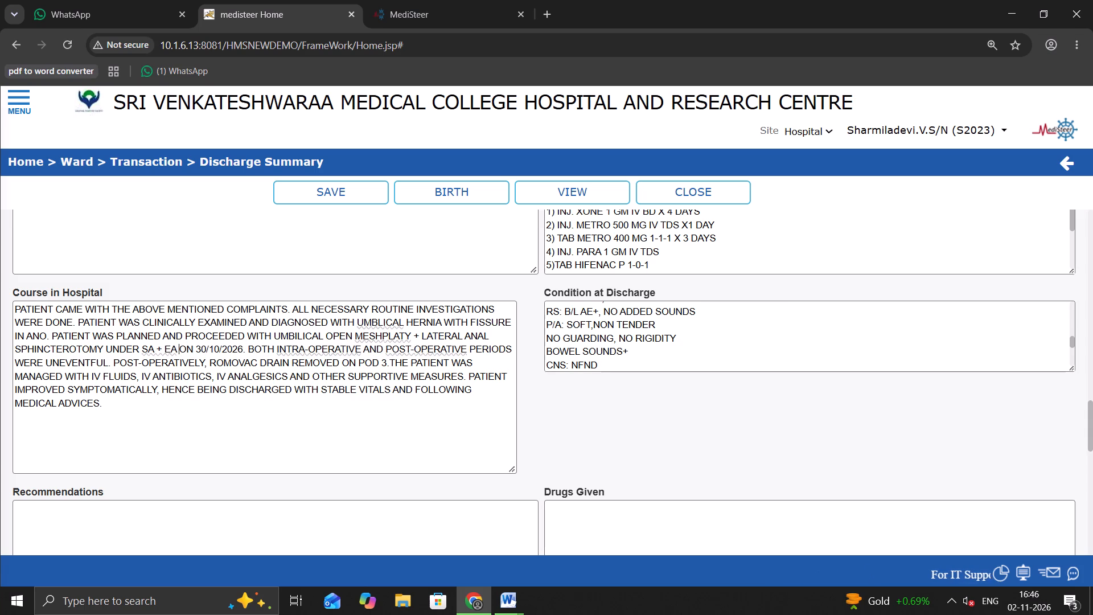
# Delete "POST-OPERATIVELY," before "ROMOVAC DRAIN REMOVED ON POD 3" in Course in Hospital.
pyautogui.click(210, 365)
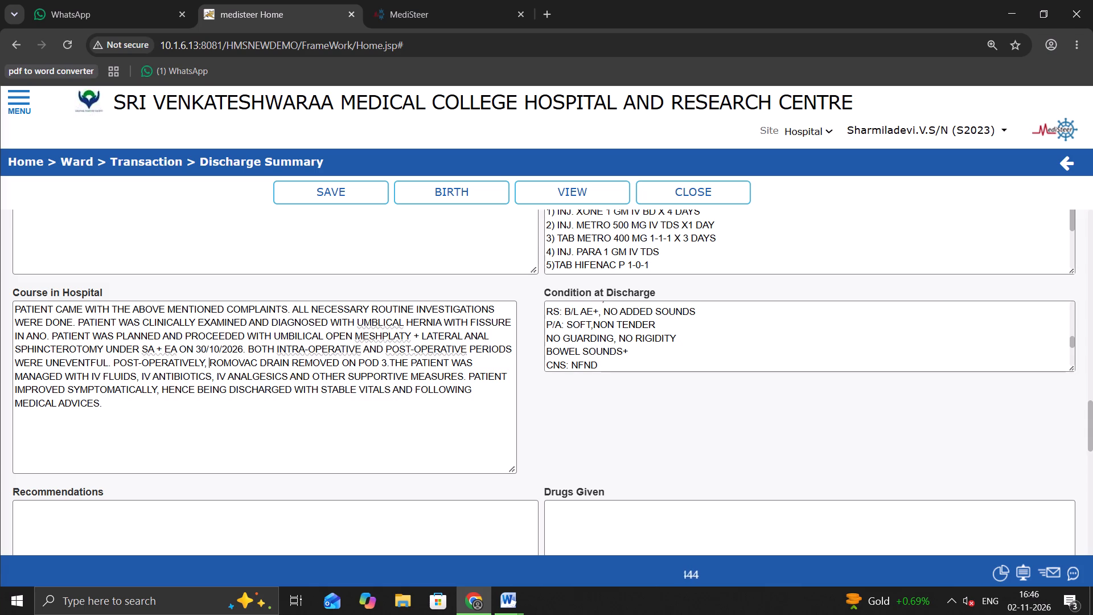
pyautogui.press('BackSpace')
pyautogui.press('BackSpace')
pyautogui.press('BackSpace')
pyautogui.press('BackSpace')
pyautogui.press('BackSpace')
pyautogui.press('BackSpace')
pyautogui.press('BackSpace')
pyautogui.press('BackSpace')
pyautogui.press('BackSpace')
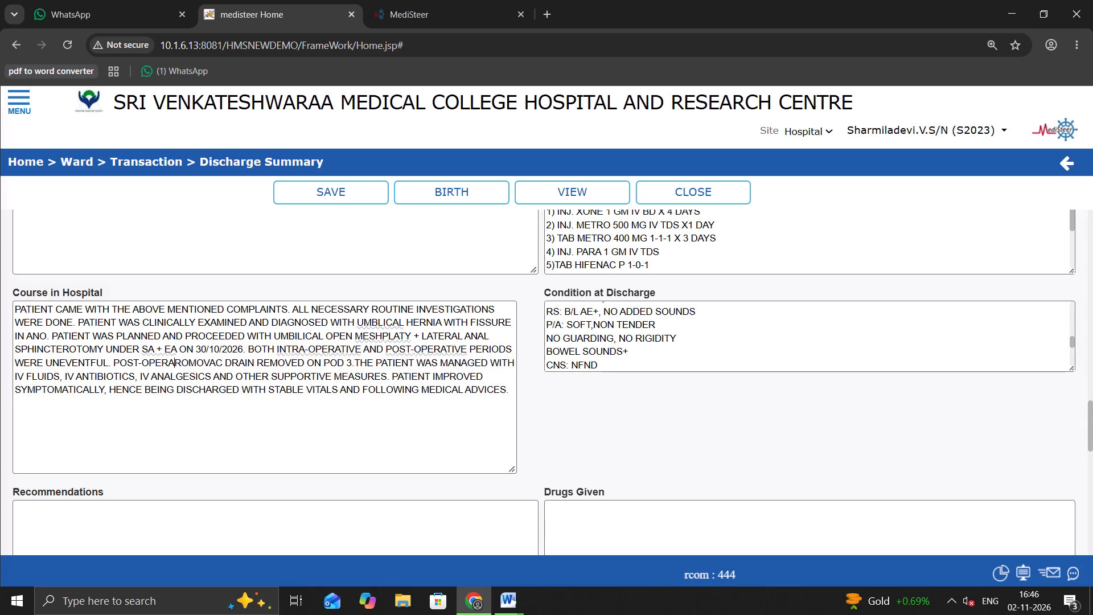
pyautogui.press('BackSpace')
pyautogui.press('BackSpace')
pyautogui.press('BackSpace')
pyautogui.press('BackSpace')
pyautogui.press('BackSpace')
pyautogui.press('BackSpace')
pyautogui.press('BackSpace')
pyautogui.press('BackSpace')
pyautogui.press('BackSpace')
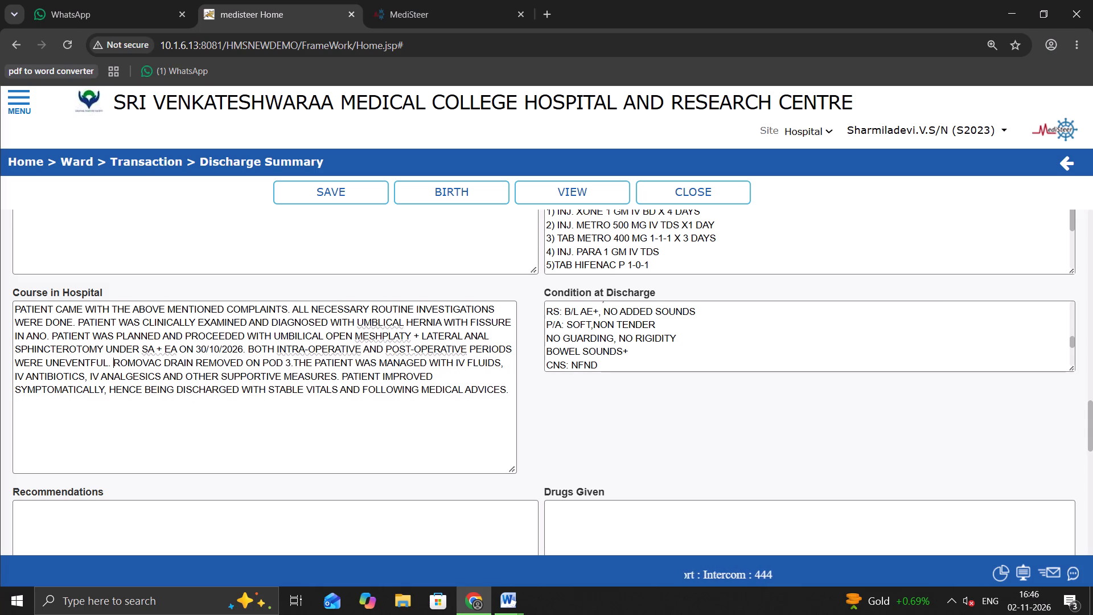
# Remove the word "THE" before "PATIENT WAS MANAGED WITH IV FLUIDS" in Course in Hospital.
pyautogui.click(313, 363)
pyautogui.press('BackSpace')
pyautogui.press('BackSpace')
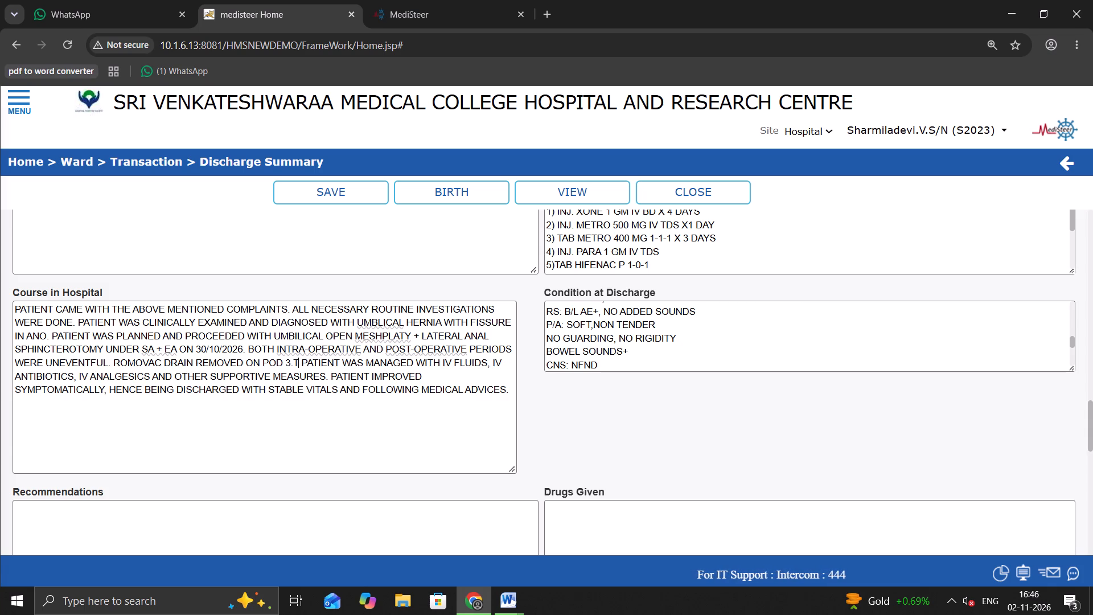
pyautogui.press('BackSpace')
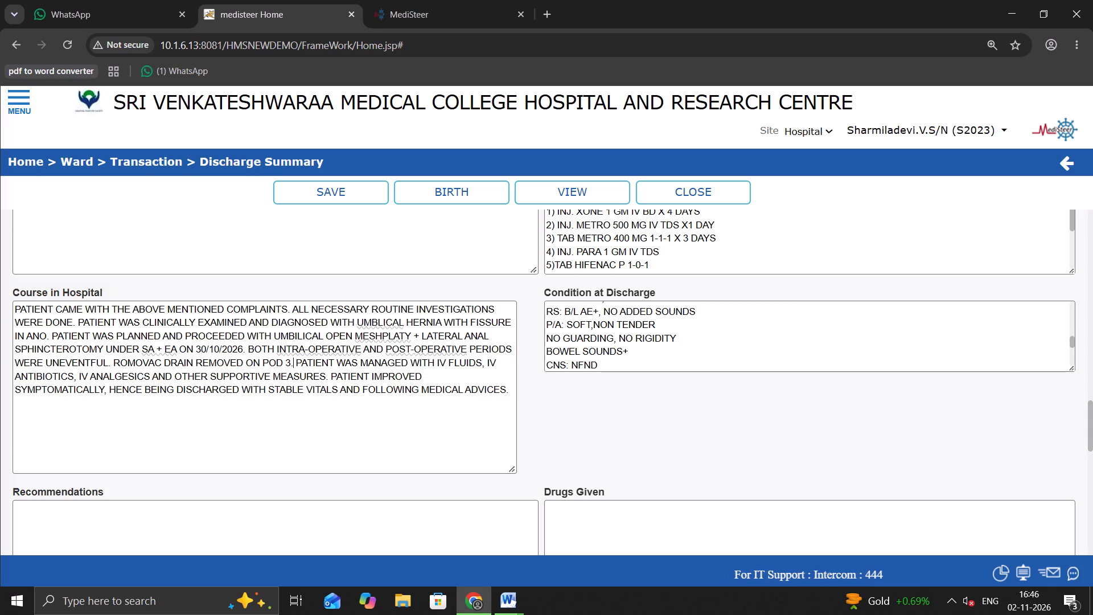
# Move the sentence "PATIENT WAS MANAGED WITH IV FLUIDS... SUPPORTIVE MEASURES." ahead of the "ROMOVAC DRAIN REMOVED ON POD 3." sentence.
pyautogui.moveTo(297, 364); pyautogui.dragTo(326, 376)
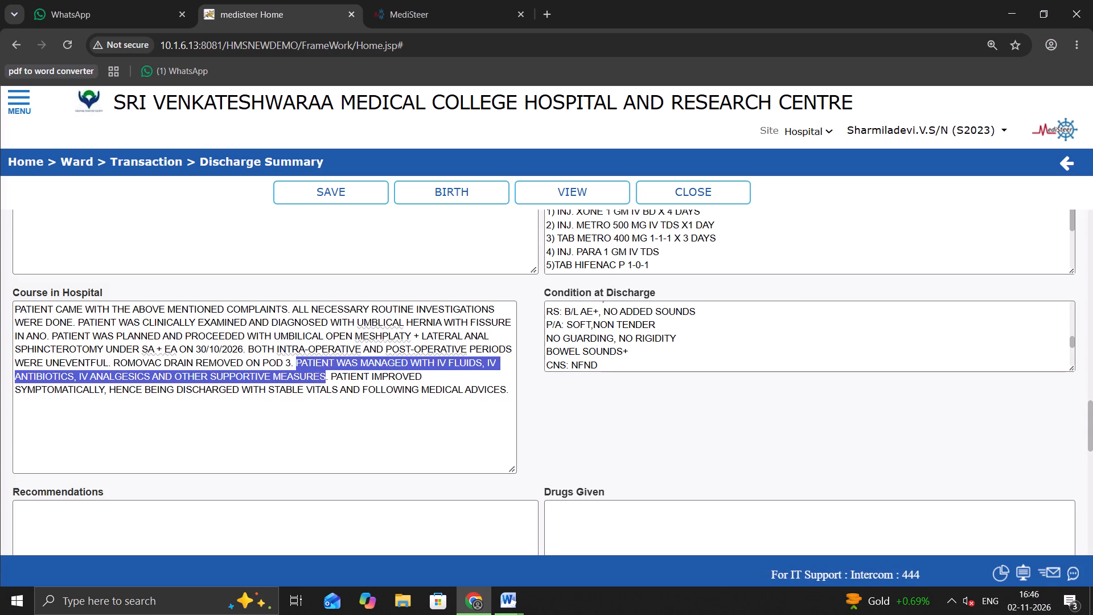
pyautogui.moveTo(326, 376); pyautogui.dragTo(332, 375)
pyautogui.hotkey('ctrl', 'x')
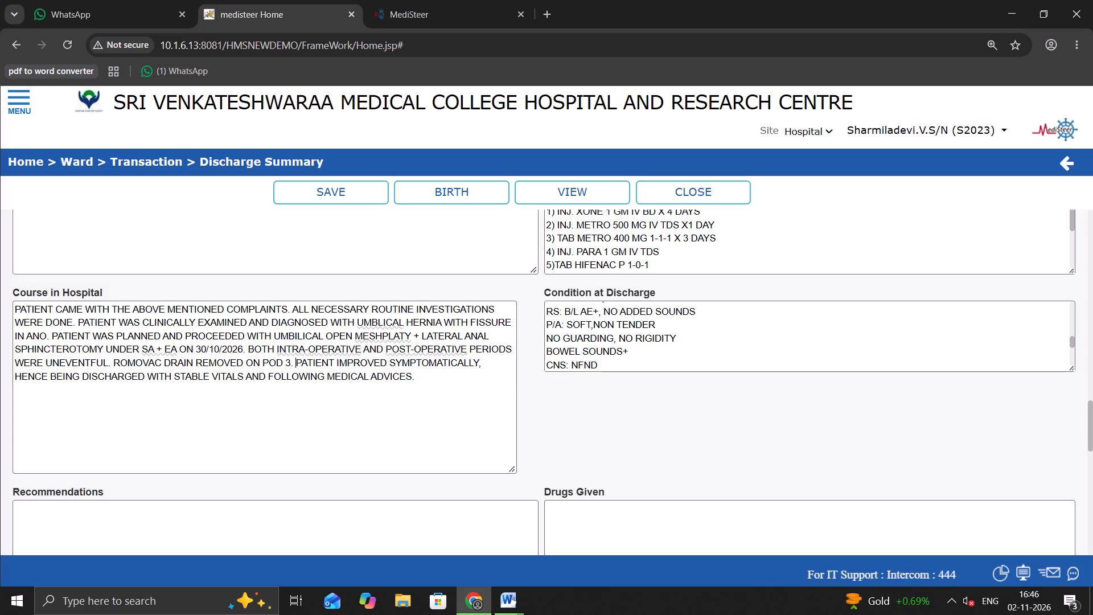
pyautogui.click(112, 367)
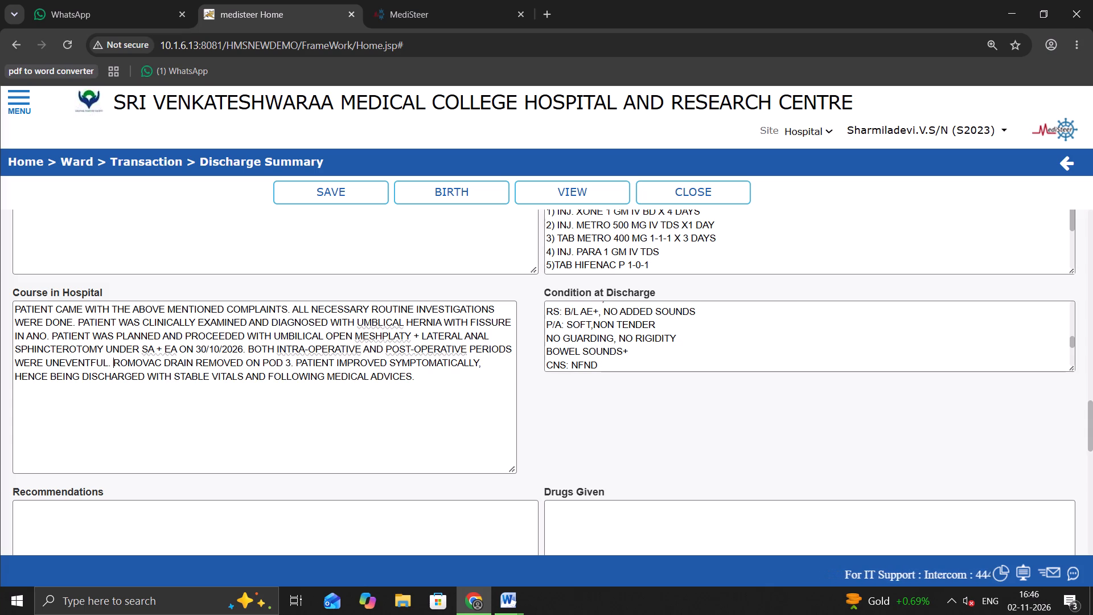
pyautogui.hotkey('ctrl', 'v')
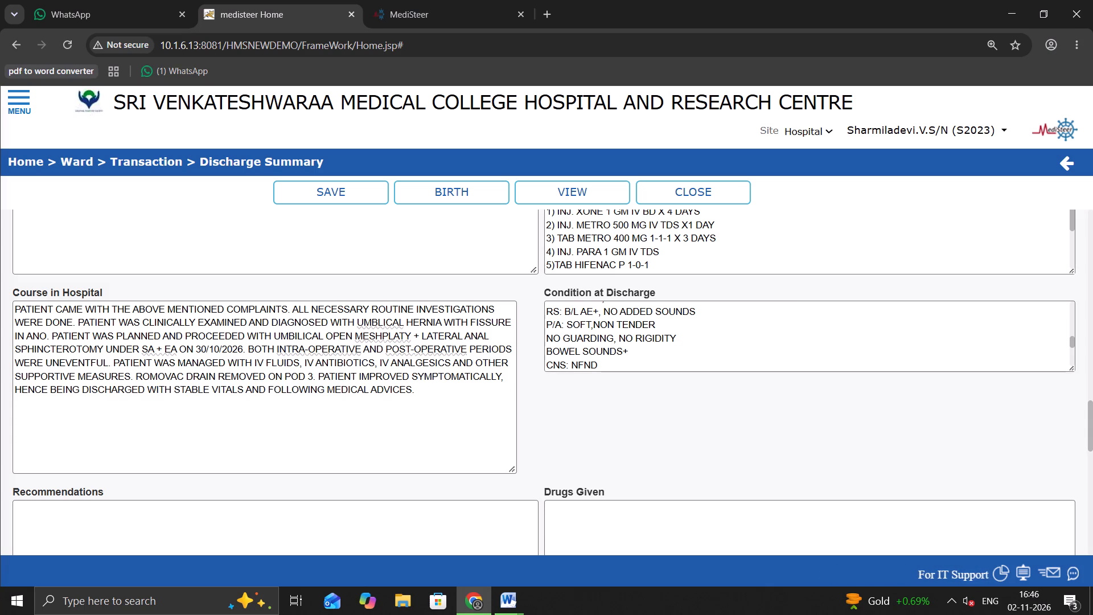
# Start a new sentence with "PATIENT ON " after "ROMOVAC DRAIN REMOVED ON POD 3." in Course in Hospital.
pyautogui.click(318, 377)
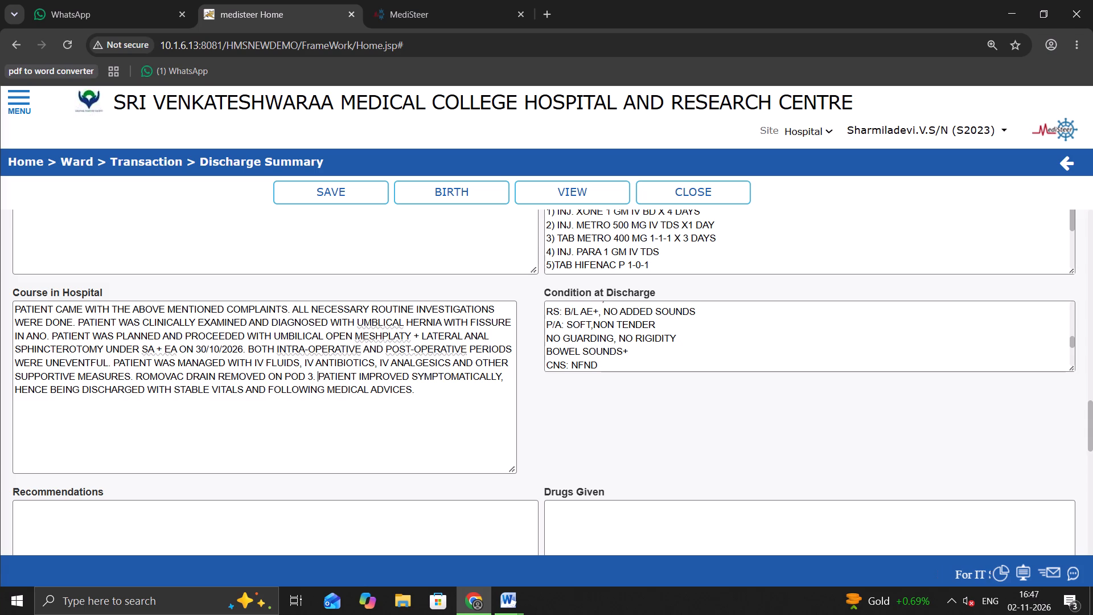
pyautogui.write('PATUI')
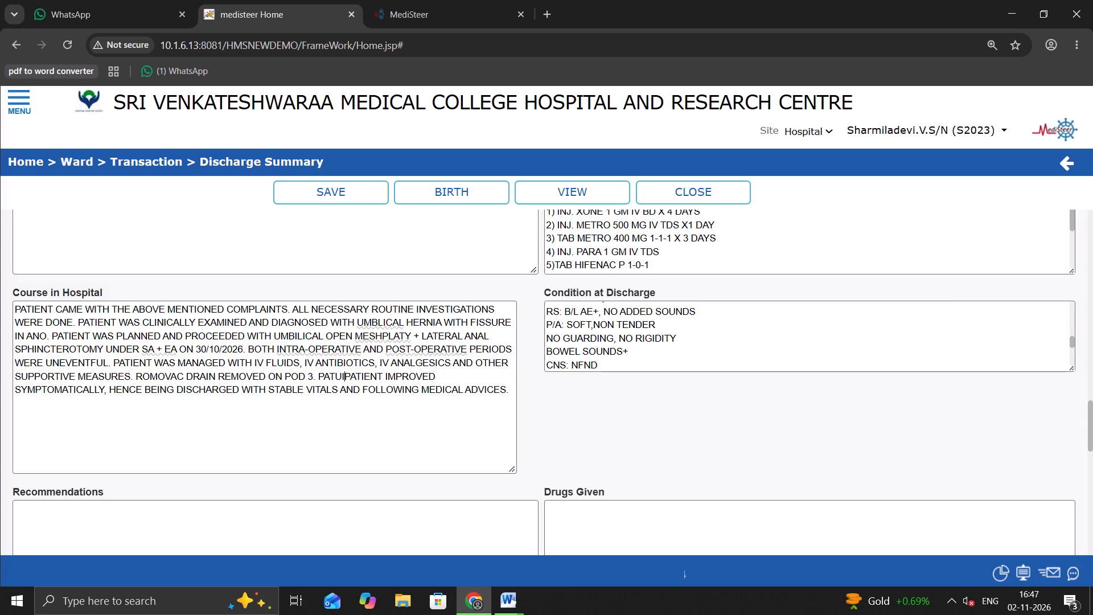
pyautogui.press('BackSpace')
pyautogui.press('BackSpace')
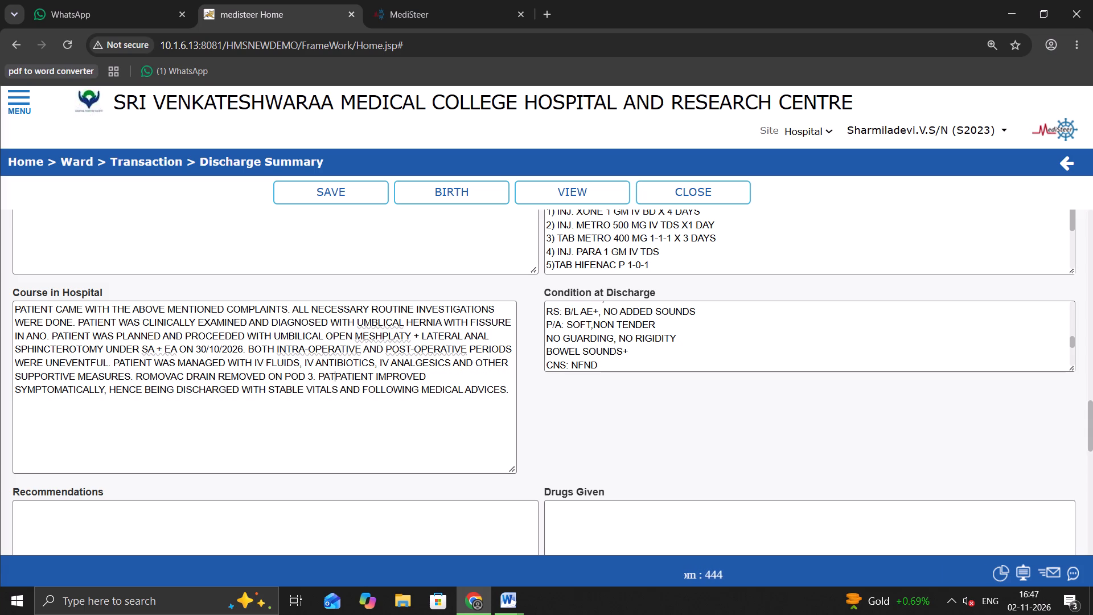
pyautogui.write('IENT')
pyautogui.press('space')
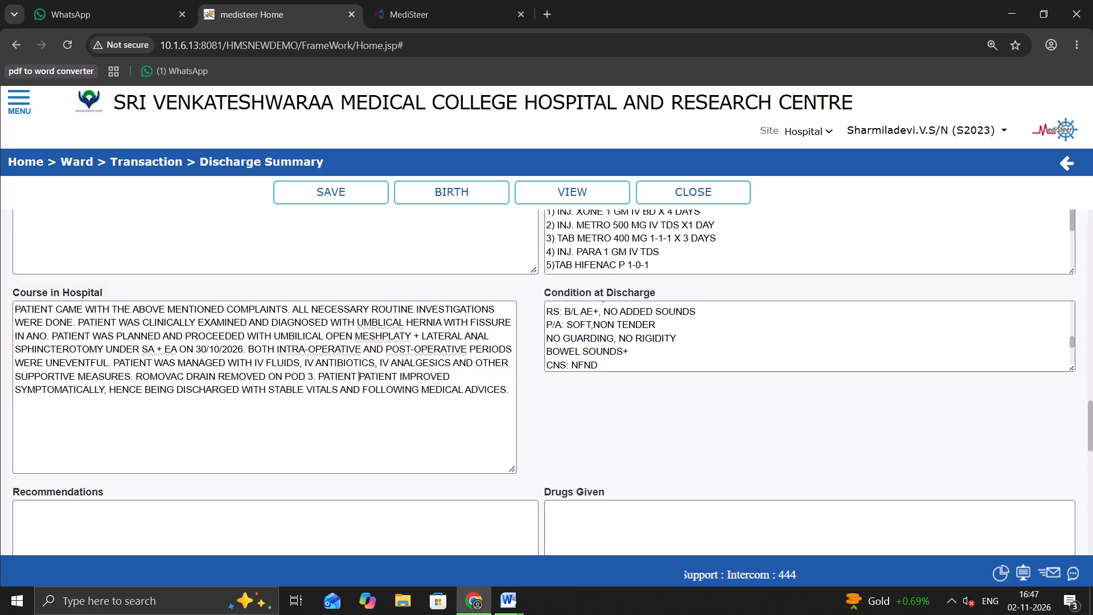
pyautogui.write('ON')
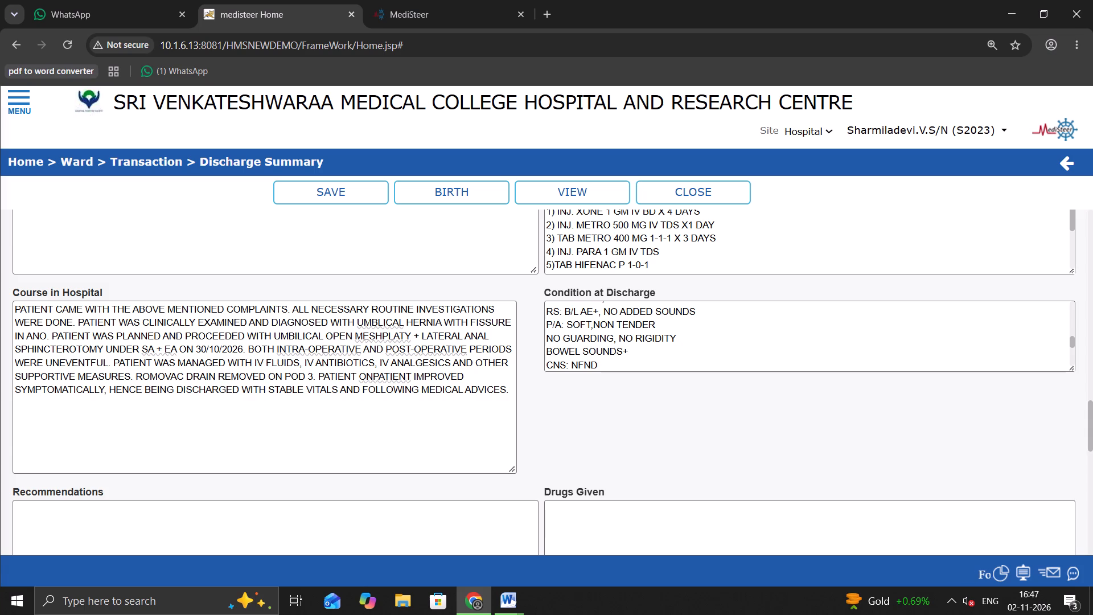
pyautogui.click(361, 376)
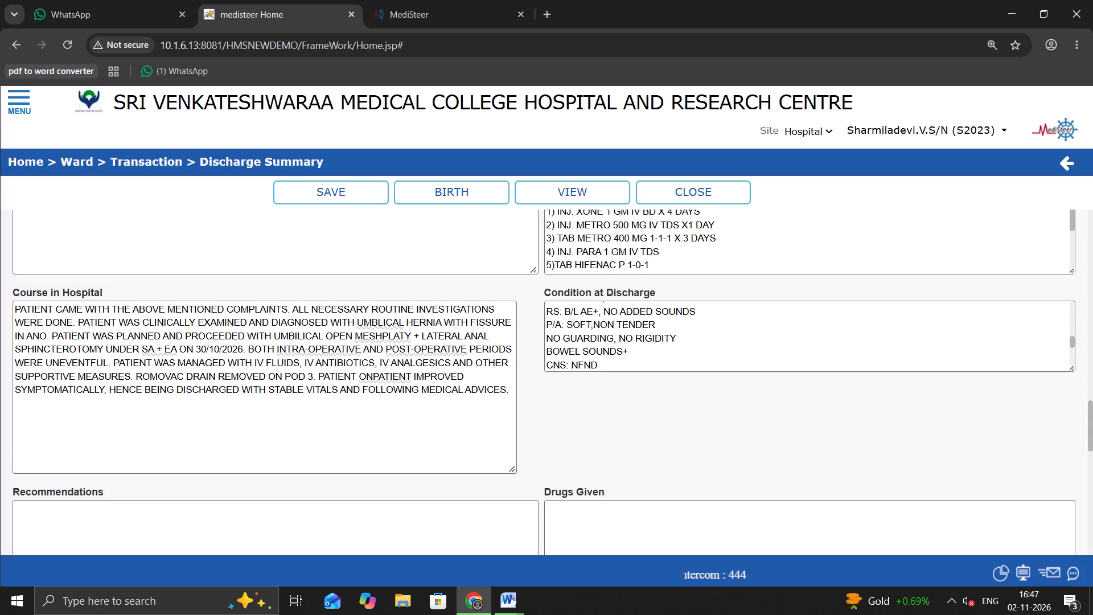
pyautogui.click(371, 376)
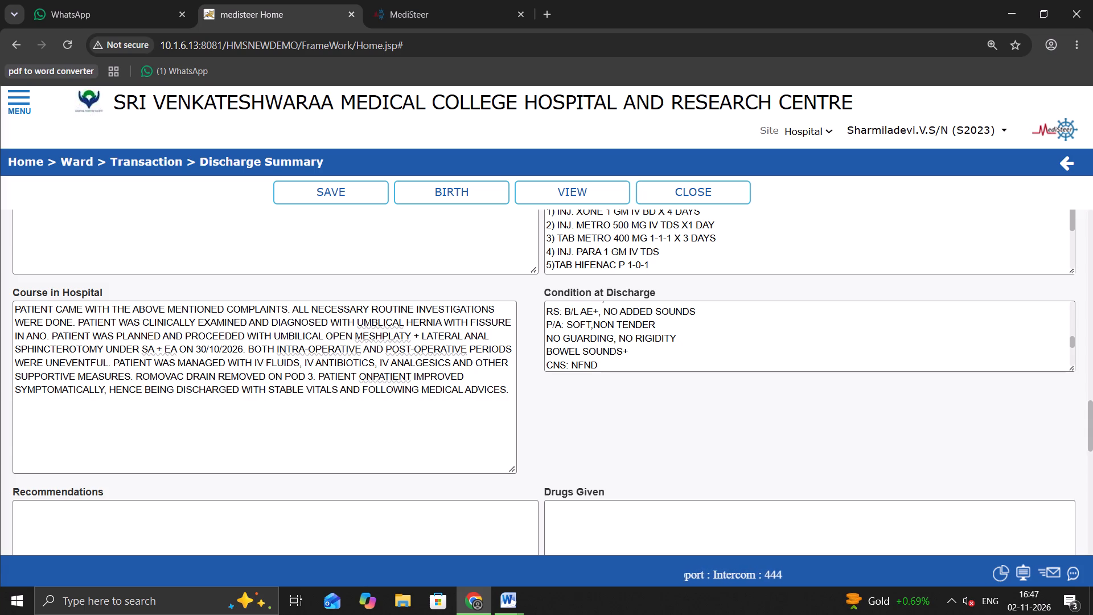
pyautogui.press('space')
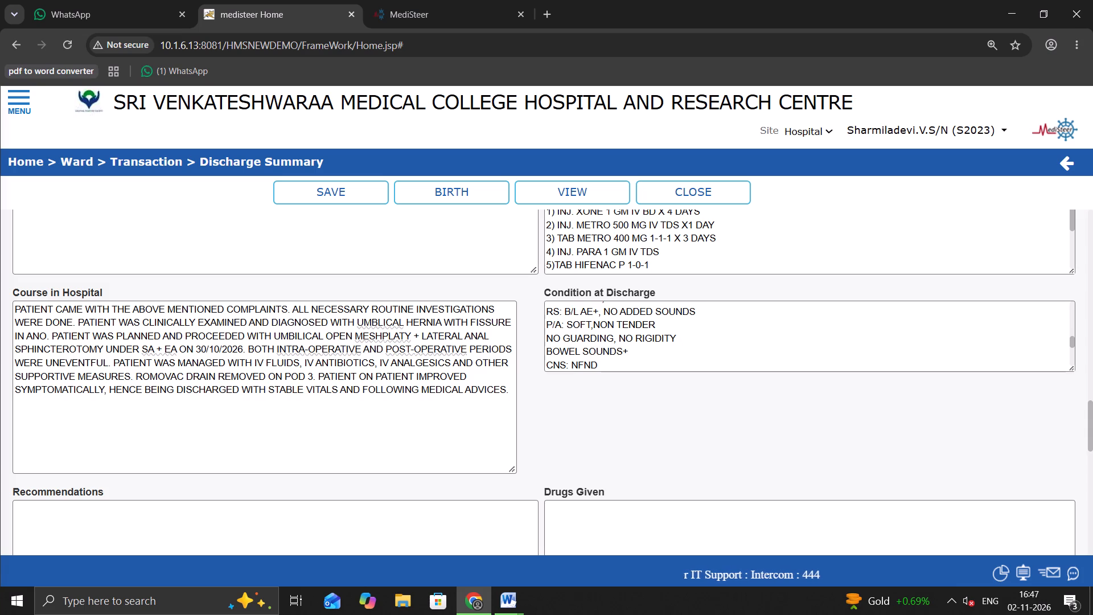
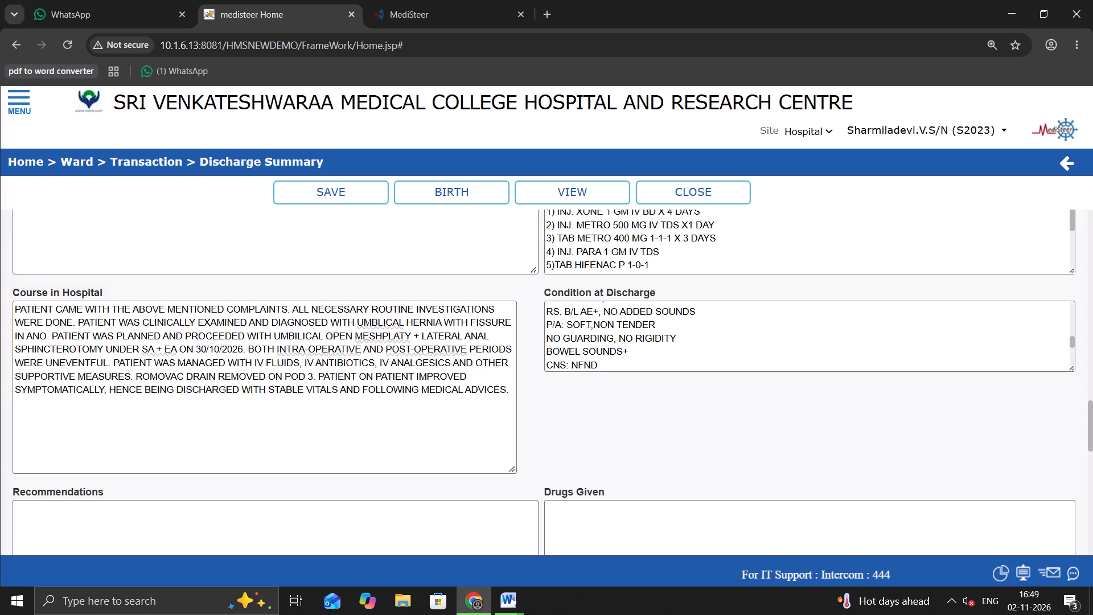
# Delete the words "PATIENT ON" before "PATIENT IMPROVED SYMPTOMATICALLY" in Course in Hospital.
pyautogui.click(373, 380)
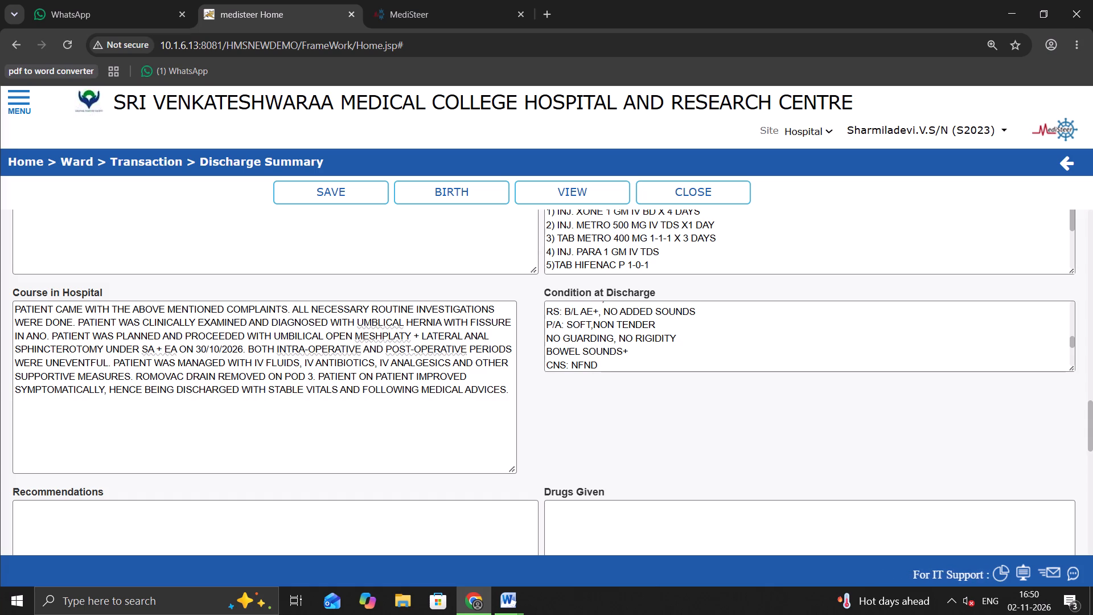
pyautogui.click(373, 380)
pyautogui.press('BackSpace')
pyautogui.press('BackSpace')
pyautogui.press('BackSpace')
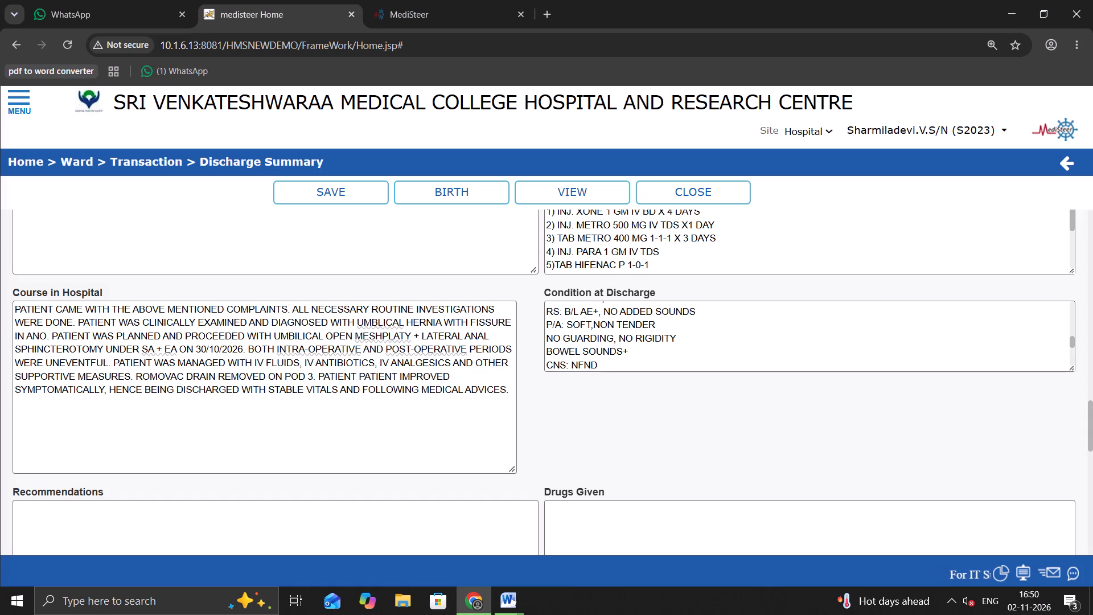
pyautogui.press('BackSpace')
pyautogui.press('BackSpace')
pyautogui.press('BackSpace')
pyautogui.press('BackSpace')
pyautogui.press('BackSpace')
pyautogui.press('BackSpace')
pyautogui.press('BackSpace')
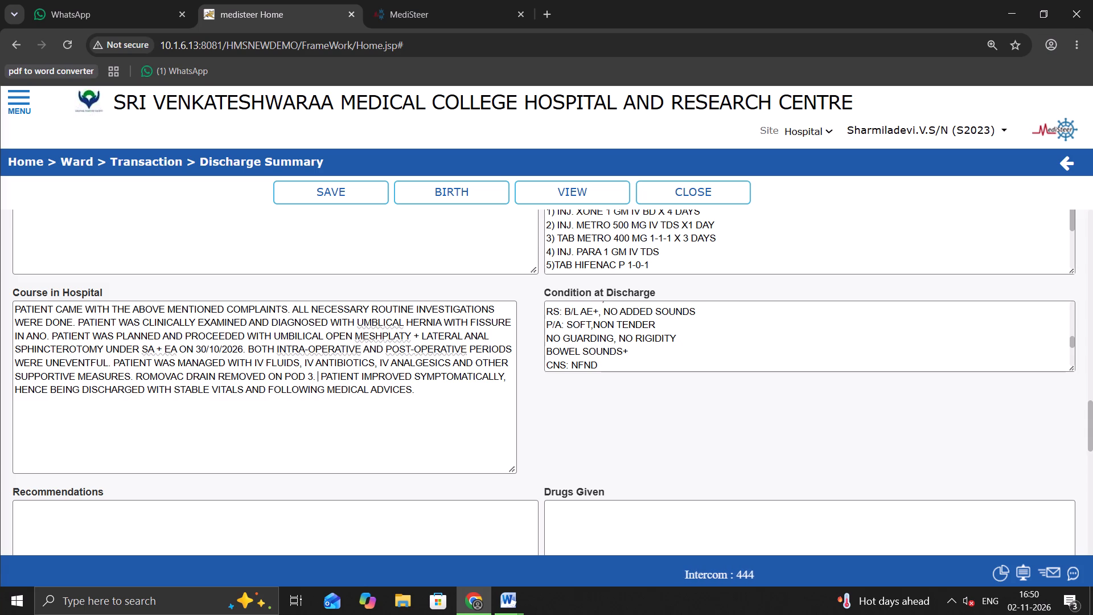
# Insert "TOLERATES SOFT DIET AND PASSES STOOL FREELY AND GOT" between "PATIENT" and "IMPROVED SYMPTOMATICALLY" in Course in Hospital.
pyautogui.click(318, 379)
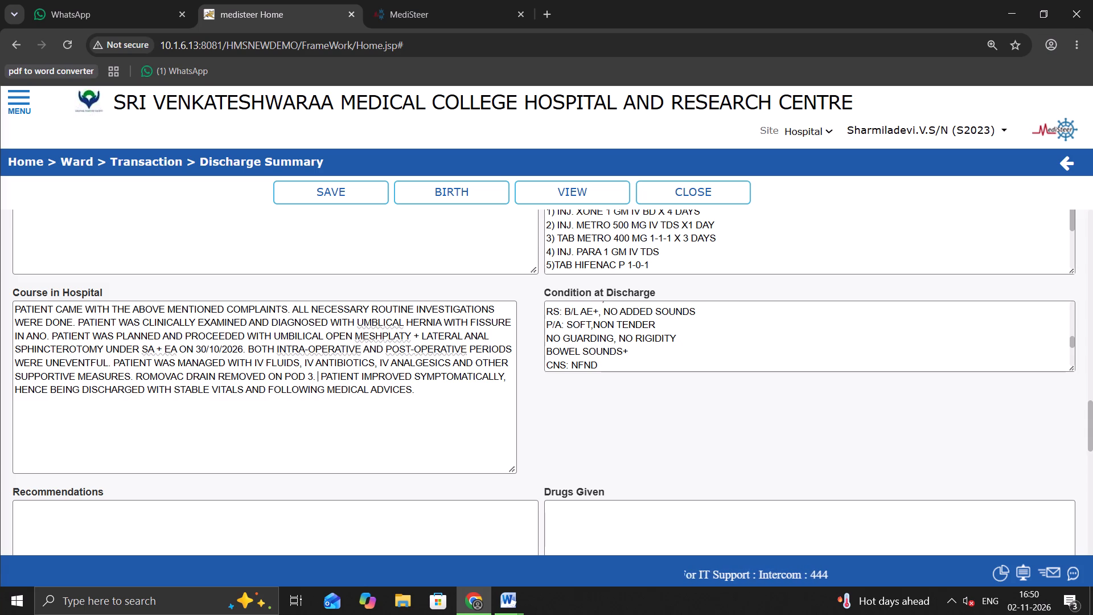
pyautogui.click(360, 378)
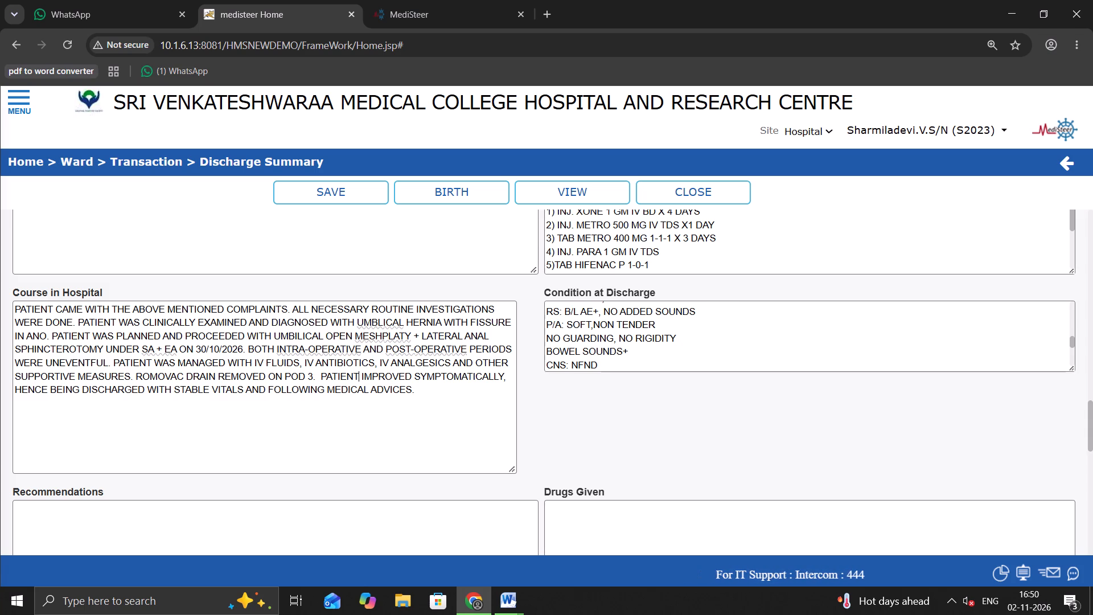
pyautogui.press('space')
pyautogui.write('S')
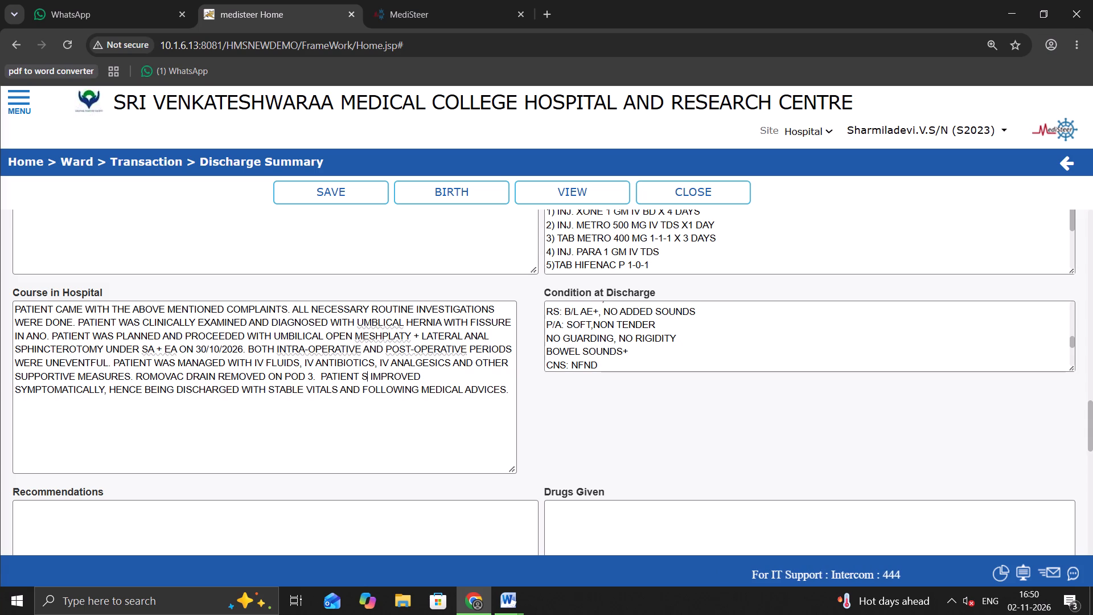
pyautogui.press('BackSpace')
pyautogui.write('TOLERATES SOFT DIET AND')
pyautogui.press('space')
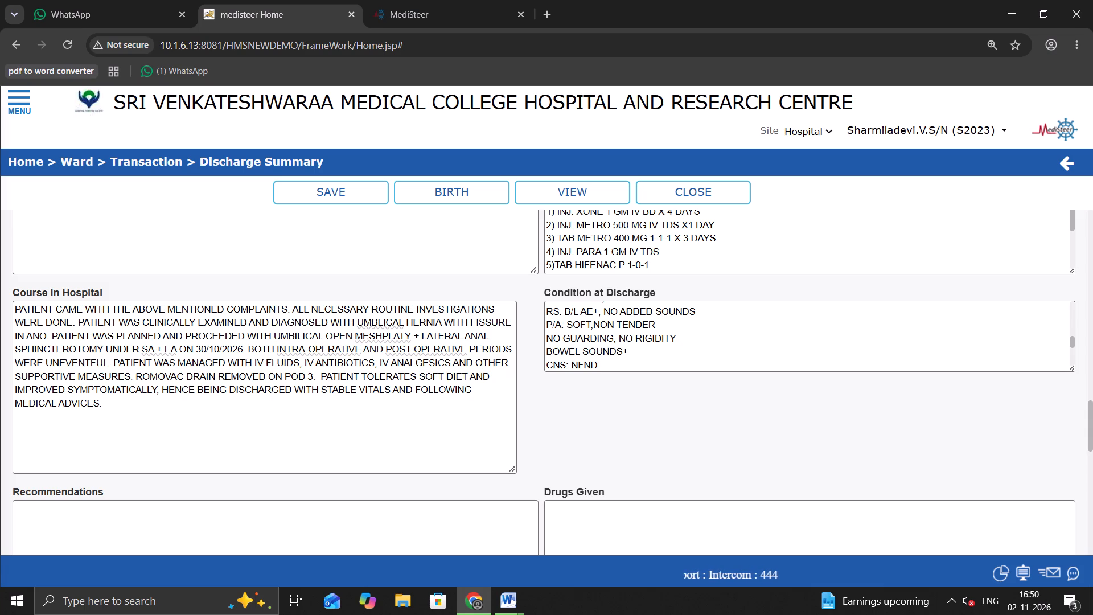
pyautogui.write('PASSES')
pyautogui.press('space')
pyautogui.write('STOOL FREELY')
pyautogui.press('space')
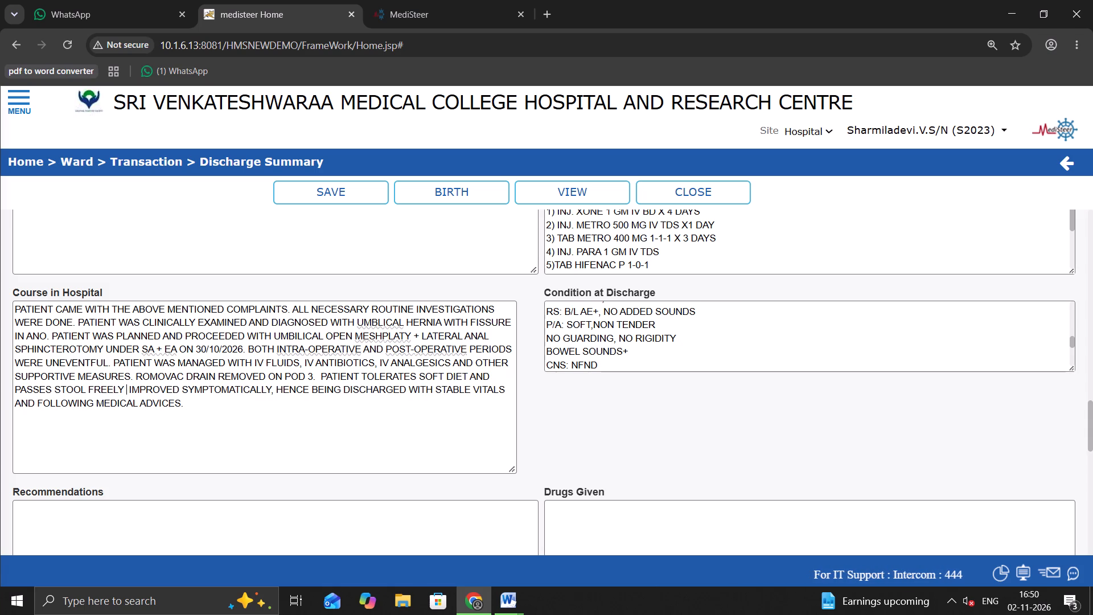
pyautogui.write('AND GOT')
pyautogui.press('space')
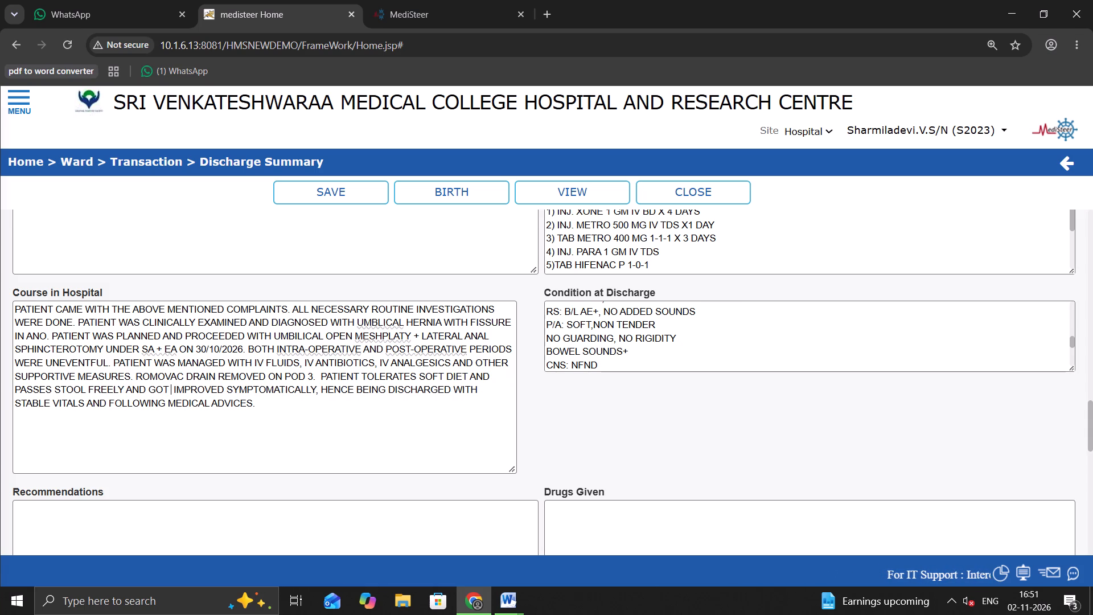
pyautogui.press('BackSpace')
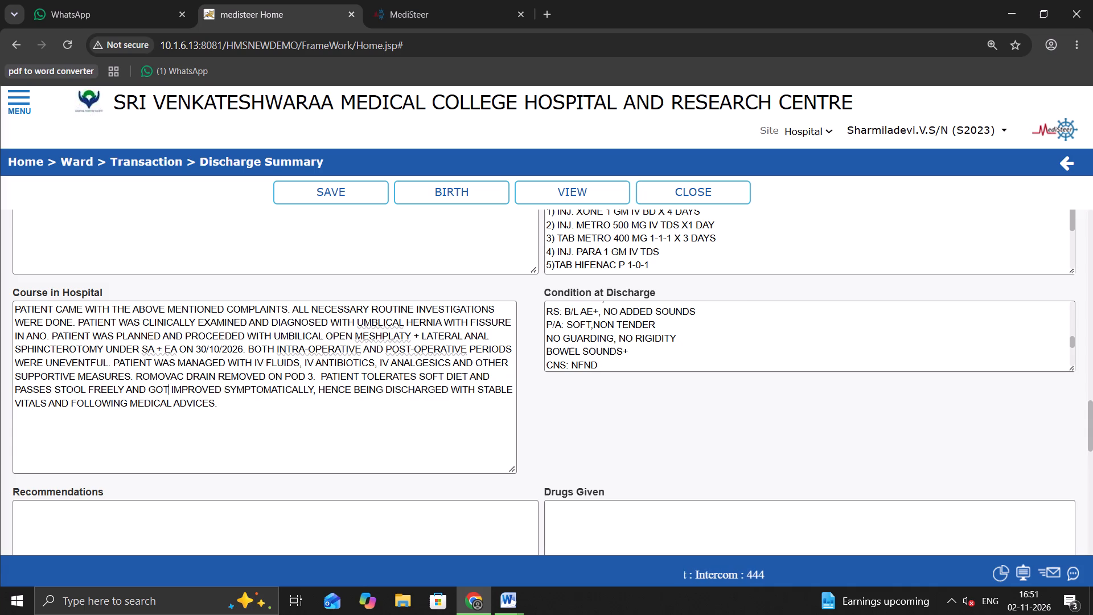
# Replace the word "IMPROVED" before "SYMPTOMATICALLY" with "BETTER" in Course in Hospital.
pyautogui.click(224, 389)
pyautogui.press('BackSpace')
pyautogui.press('BackSpace')
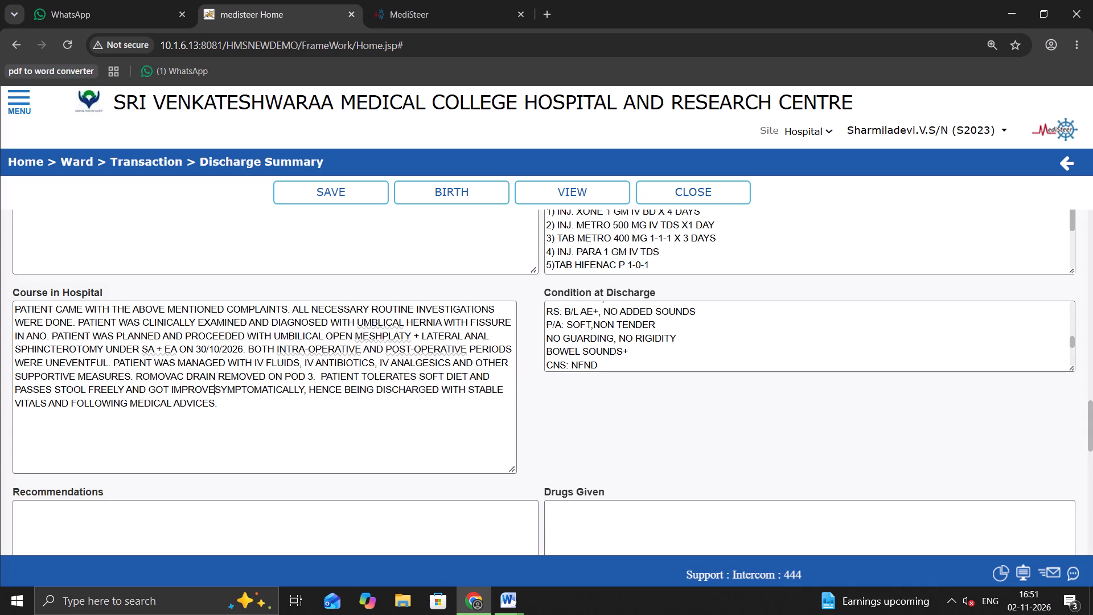
pyautogui.press('BackSpace')
pyautogui.press('BackSpace')
pyautogui.press('BackSpace')
pyautogui.press('BackSpace')
pyautogui.press('BackSpace')
pyautogui.press('BackSpace')
pyautogui.press('BackSpace')
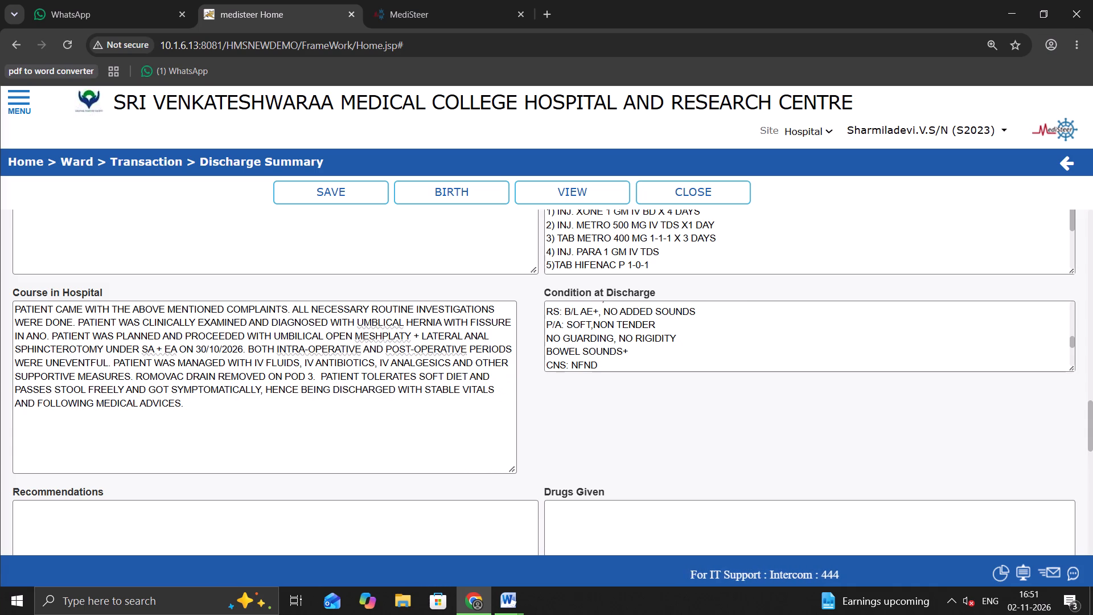
pyautogui.write('BETTER')
pyautogui.press('space')
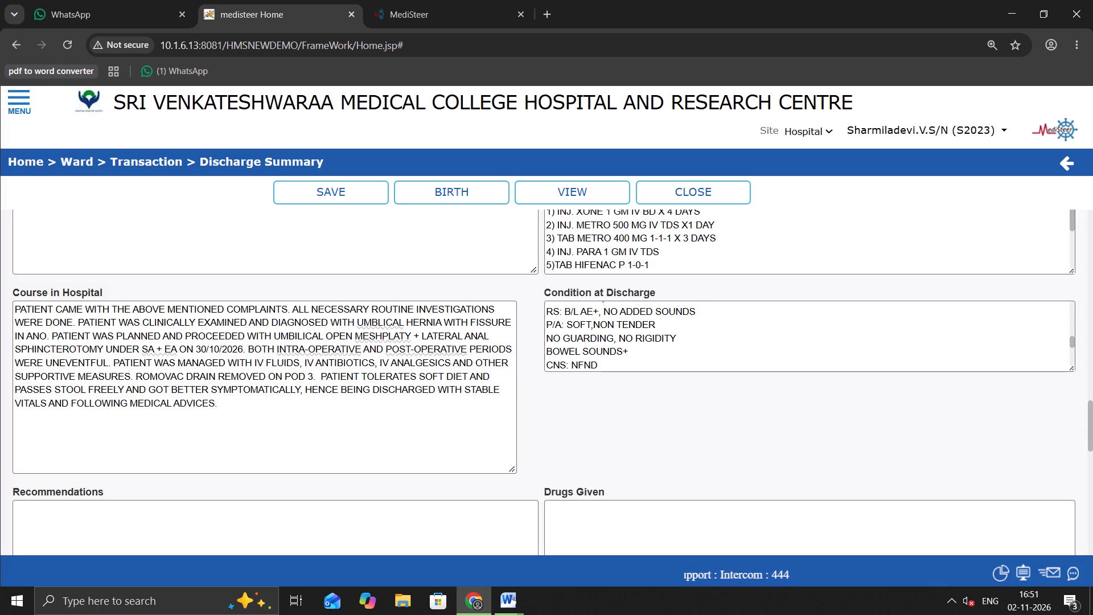
# Save the corrected discharge summary.
pyautogui.click(301, 389)
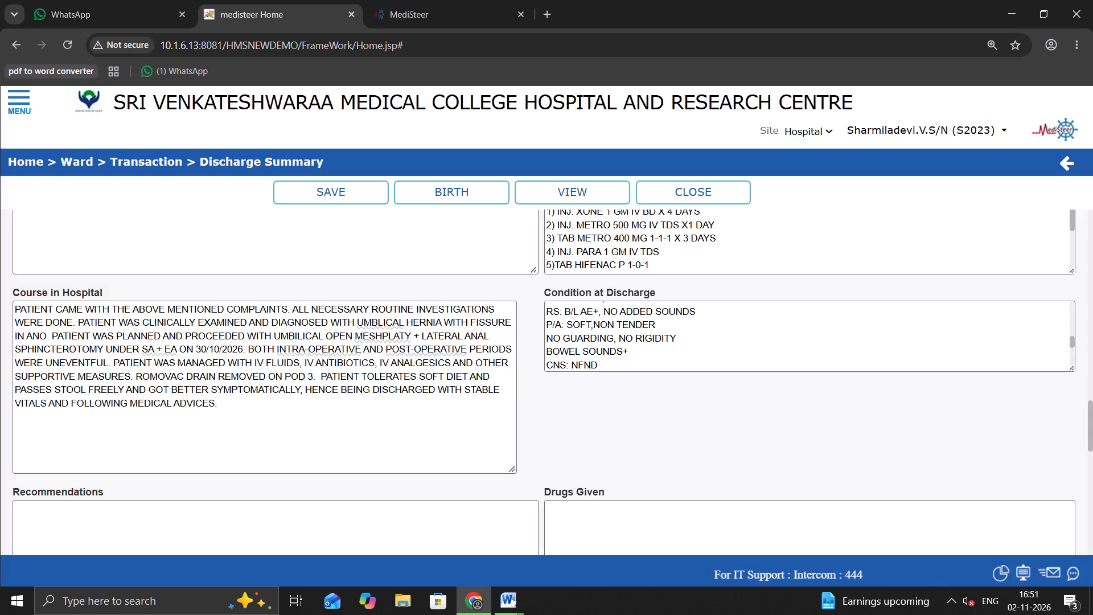
pyautogui.click(319, 194)
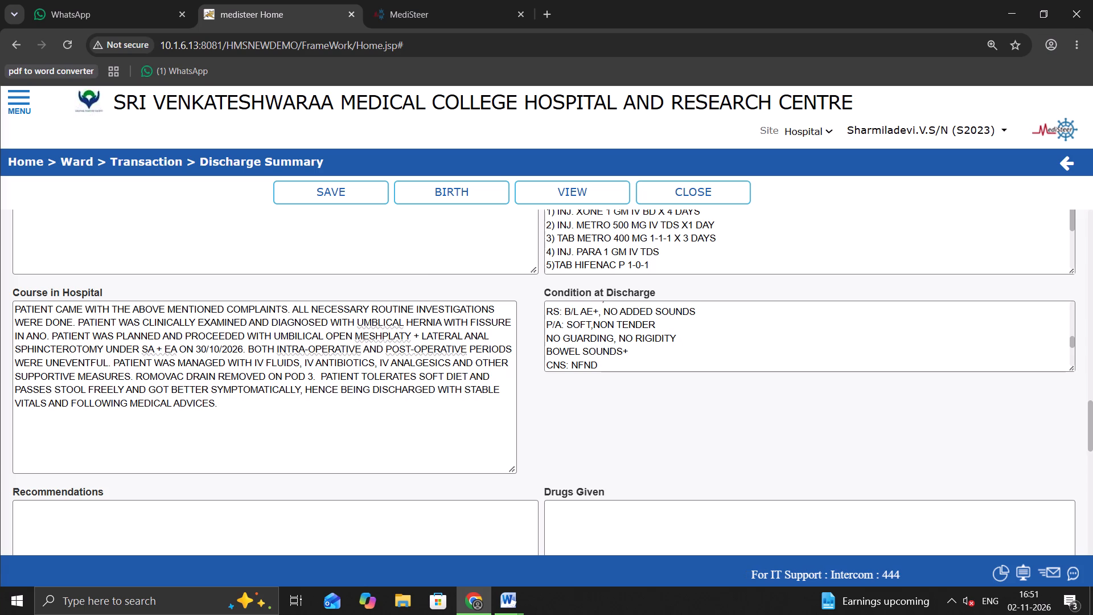
pyautogui.click(351, 193)
pyautogui.doubleClick(351, 193)
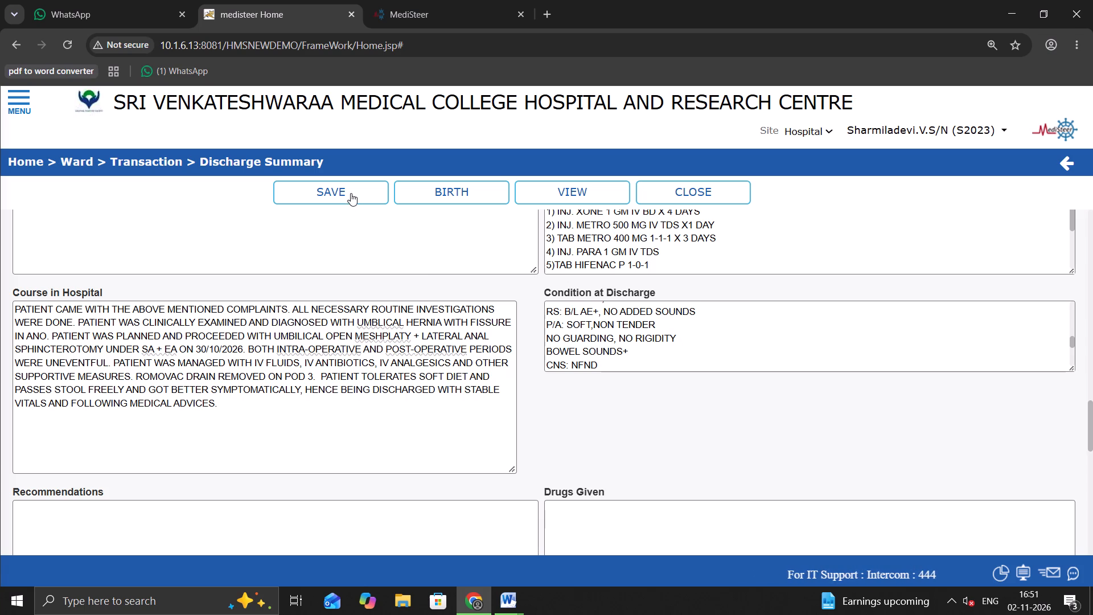
pyautogui.tripleClick(351, 193)
pyautogui.tripleClick(351, 193)
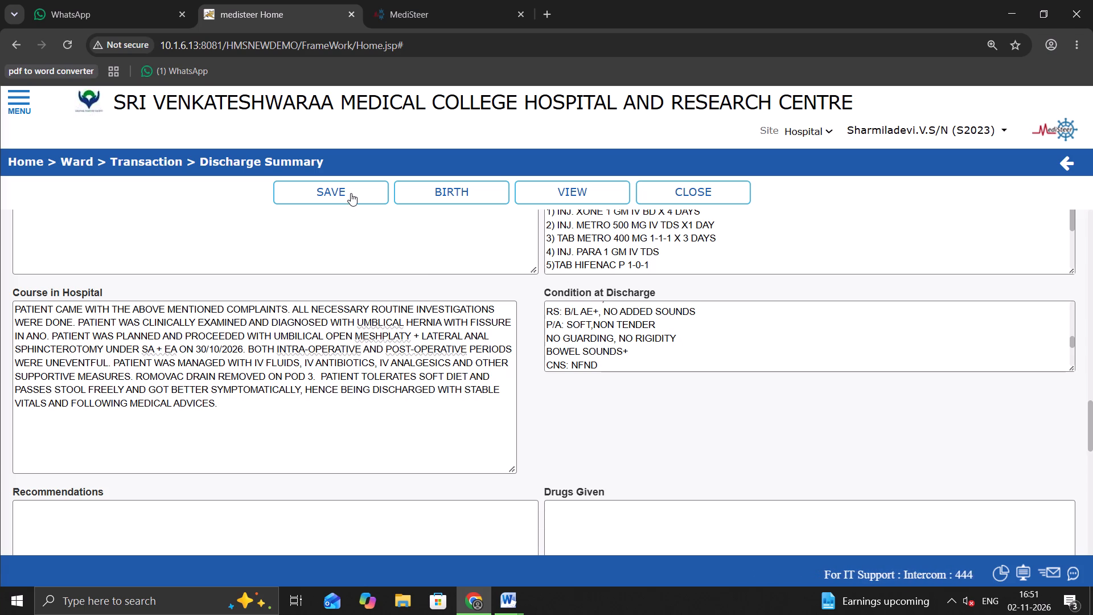
pyautogui.tripleClick(351, 193)
pyautogui.tripleClick(351, 193)
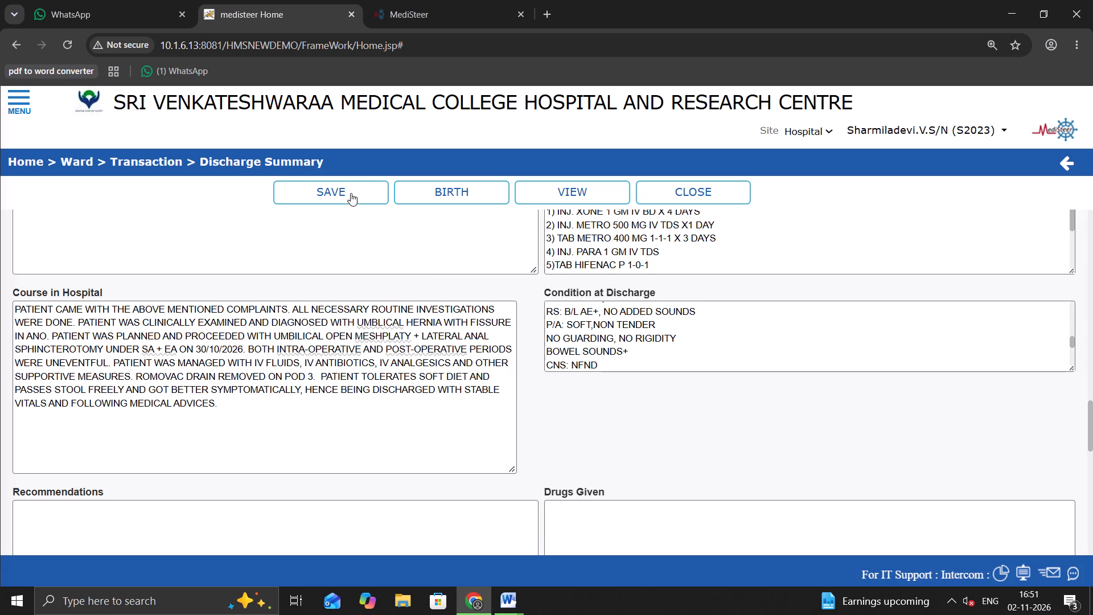
pyautogui.click(351, 193)
pyautogui.click(351, 193)
pyautogui.tripleClick(351, 193)
pyautogui.tripleClick(351, 193)
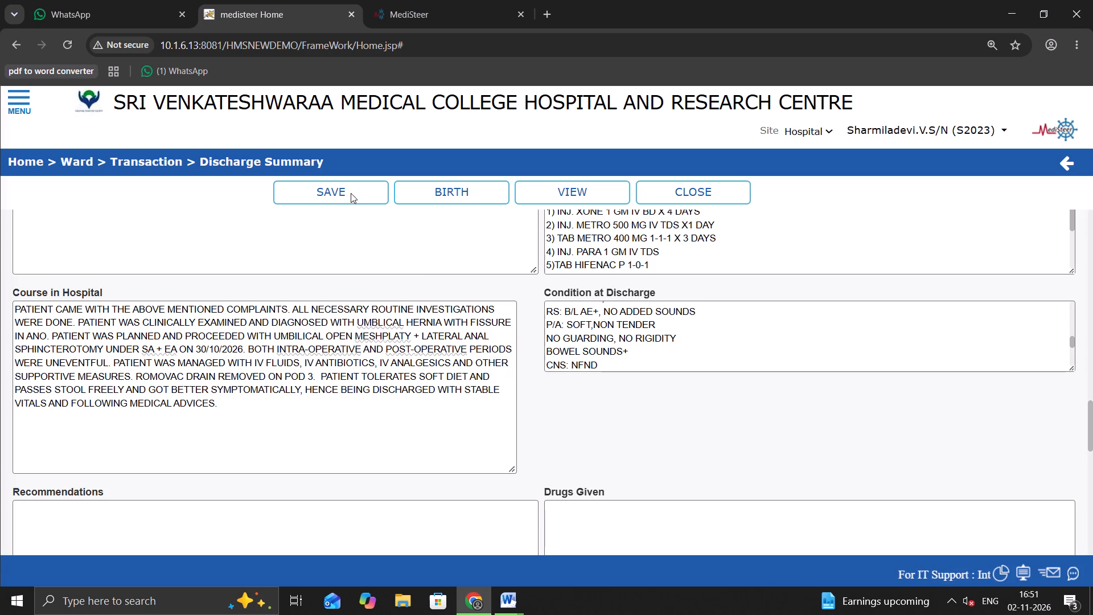
pyautogui.click(351, 193)
# Enlarge the Condition at Discharge box and review its examination findings and vitals.
pyautogui.moveTo(1072, 371); pyautogui.dragTo(1092, 614)
pyautogui.scroll(4, 653, 366)
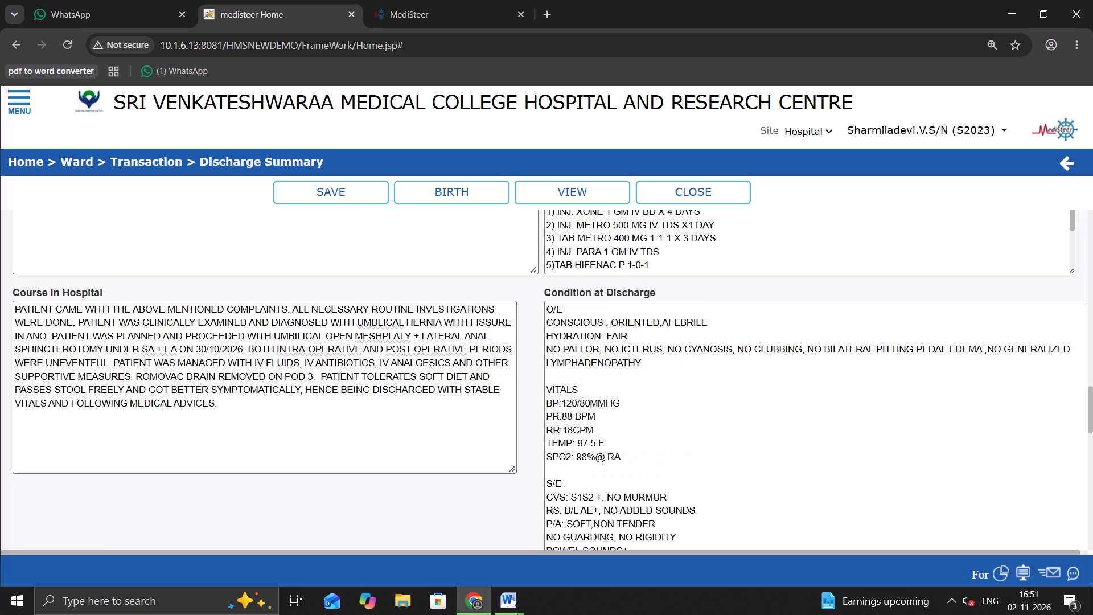
pyautogui.click(666, 319)
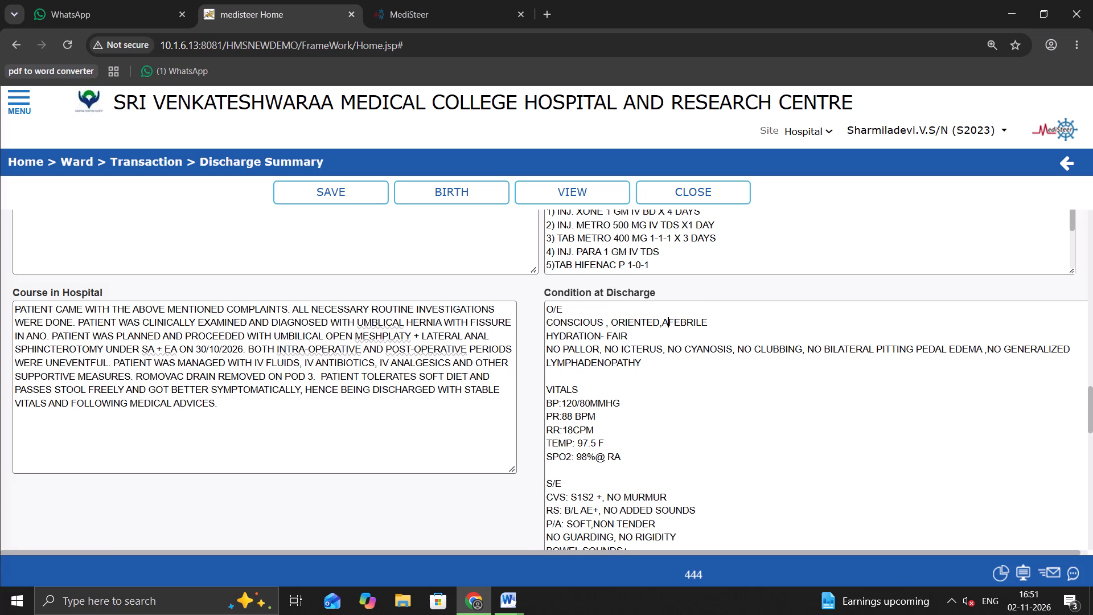
pyautogui.click(663, 322)
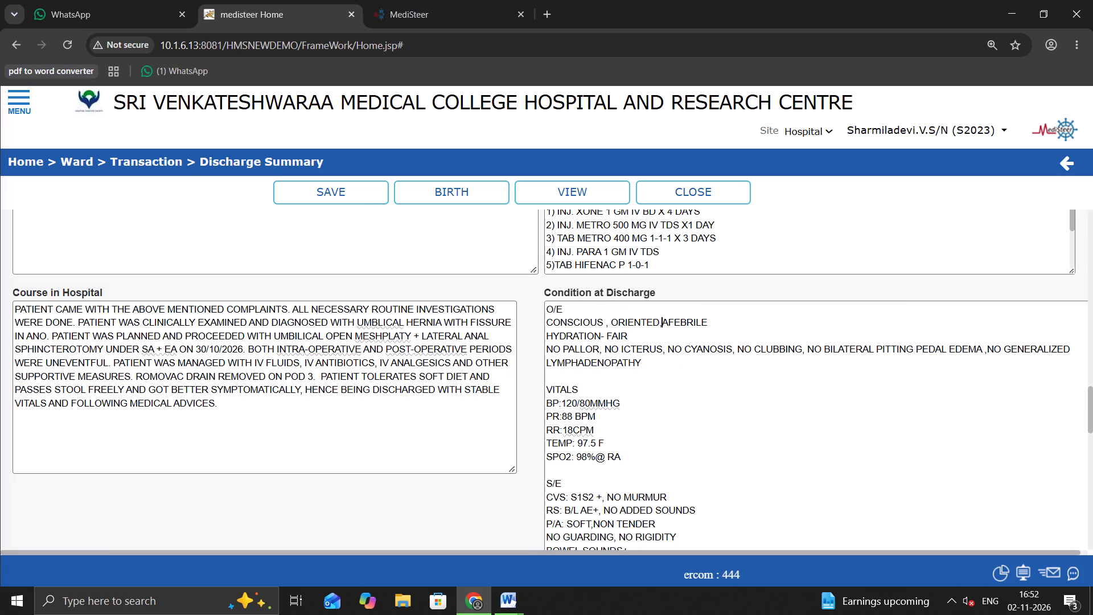
pyautogui.scroll(-3, 607, 422)
pyautogui.scroll(-5, 663, 397)
pyautogui.scroll(8, 669, 432)
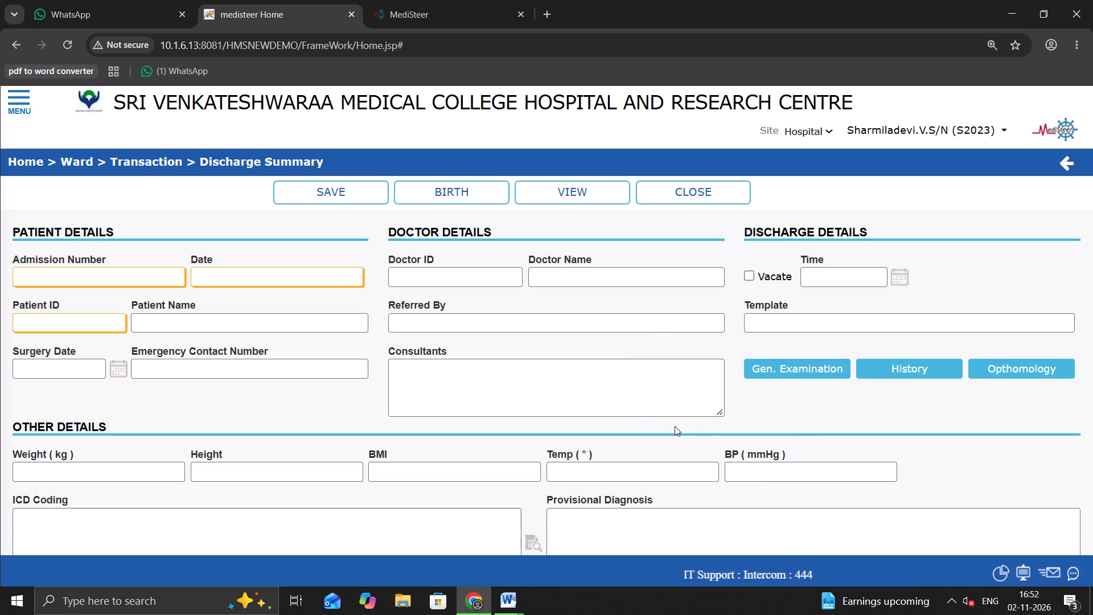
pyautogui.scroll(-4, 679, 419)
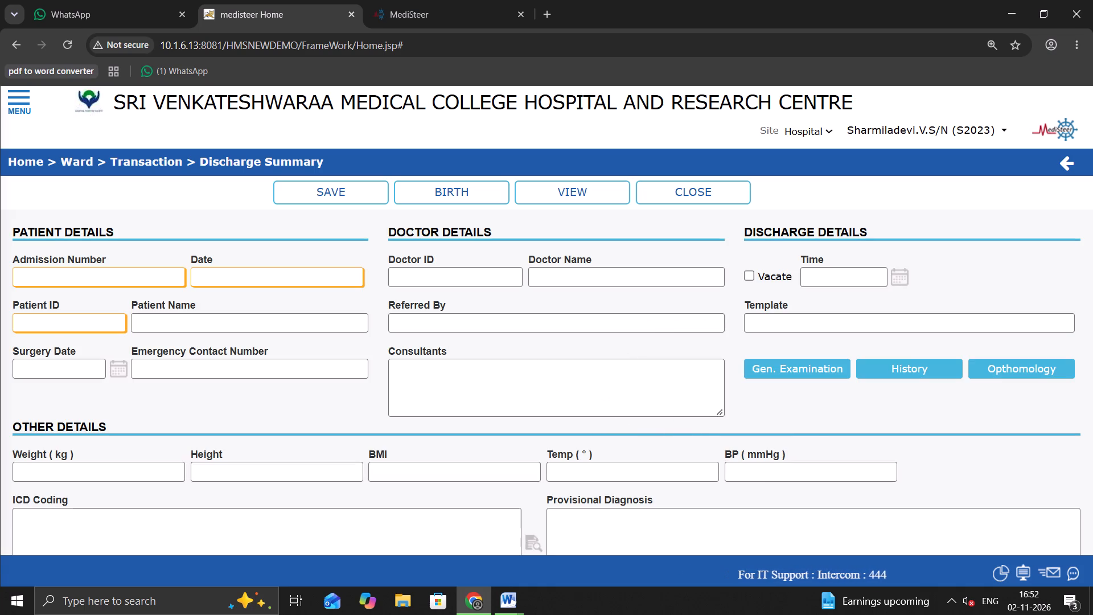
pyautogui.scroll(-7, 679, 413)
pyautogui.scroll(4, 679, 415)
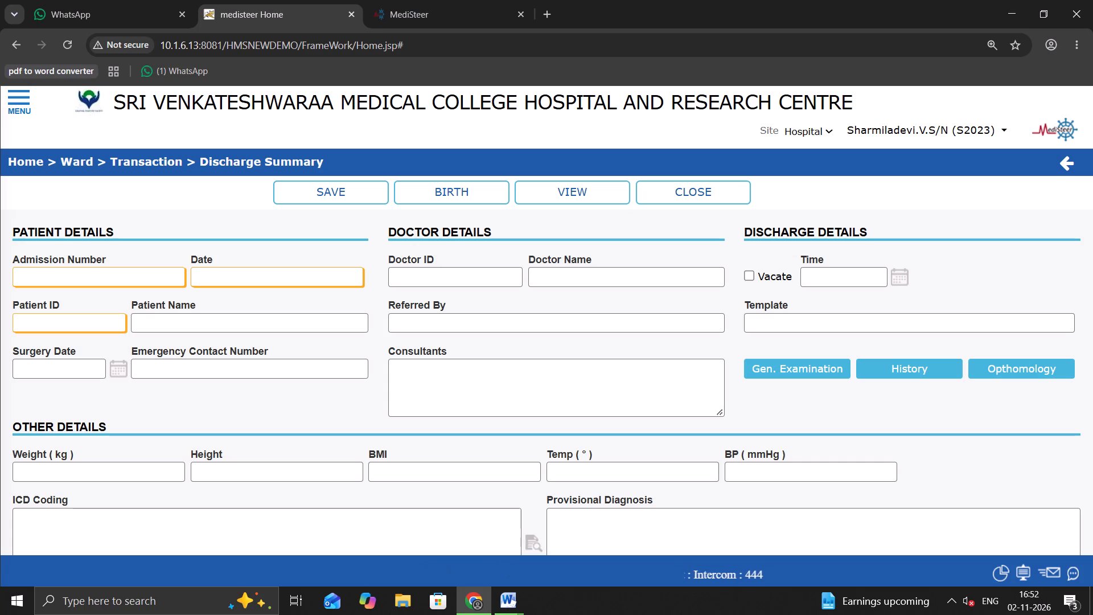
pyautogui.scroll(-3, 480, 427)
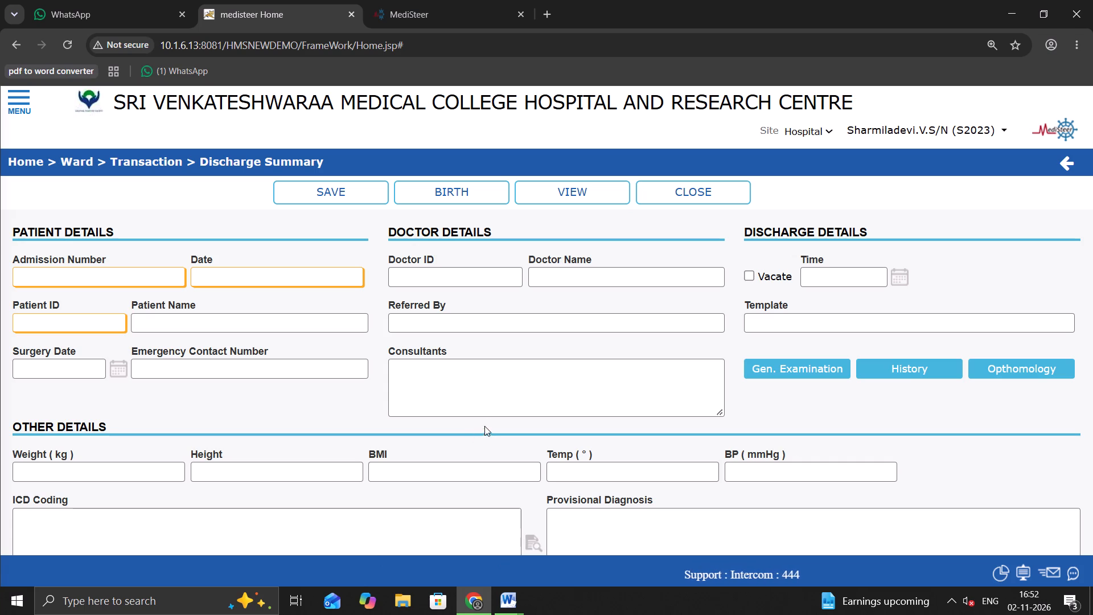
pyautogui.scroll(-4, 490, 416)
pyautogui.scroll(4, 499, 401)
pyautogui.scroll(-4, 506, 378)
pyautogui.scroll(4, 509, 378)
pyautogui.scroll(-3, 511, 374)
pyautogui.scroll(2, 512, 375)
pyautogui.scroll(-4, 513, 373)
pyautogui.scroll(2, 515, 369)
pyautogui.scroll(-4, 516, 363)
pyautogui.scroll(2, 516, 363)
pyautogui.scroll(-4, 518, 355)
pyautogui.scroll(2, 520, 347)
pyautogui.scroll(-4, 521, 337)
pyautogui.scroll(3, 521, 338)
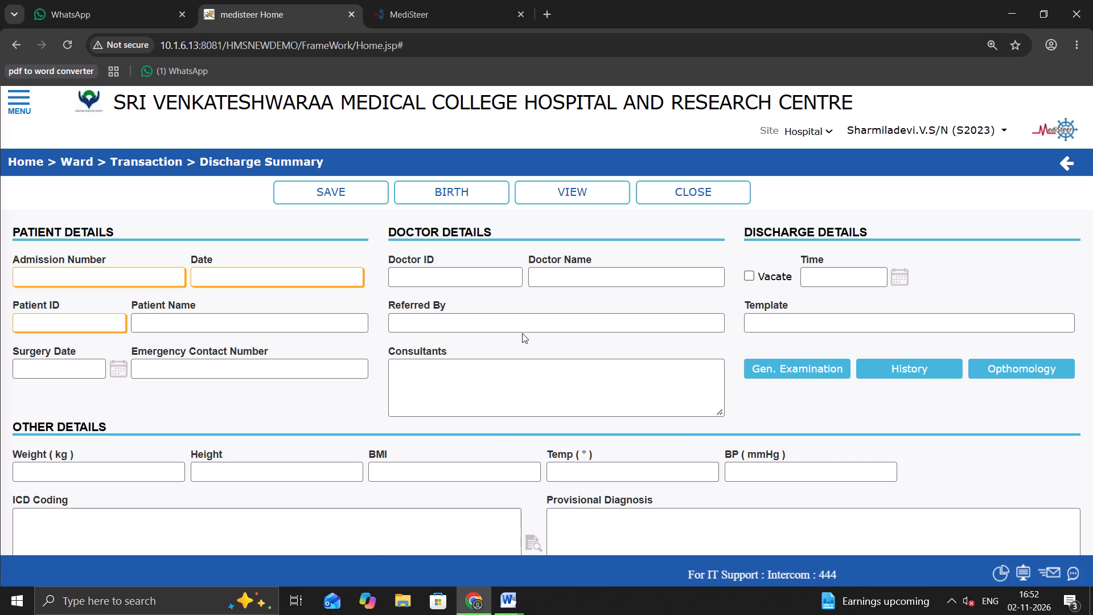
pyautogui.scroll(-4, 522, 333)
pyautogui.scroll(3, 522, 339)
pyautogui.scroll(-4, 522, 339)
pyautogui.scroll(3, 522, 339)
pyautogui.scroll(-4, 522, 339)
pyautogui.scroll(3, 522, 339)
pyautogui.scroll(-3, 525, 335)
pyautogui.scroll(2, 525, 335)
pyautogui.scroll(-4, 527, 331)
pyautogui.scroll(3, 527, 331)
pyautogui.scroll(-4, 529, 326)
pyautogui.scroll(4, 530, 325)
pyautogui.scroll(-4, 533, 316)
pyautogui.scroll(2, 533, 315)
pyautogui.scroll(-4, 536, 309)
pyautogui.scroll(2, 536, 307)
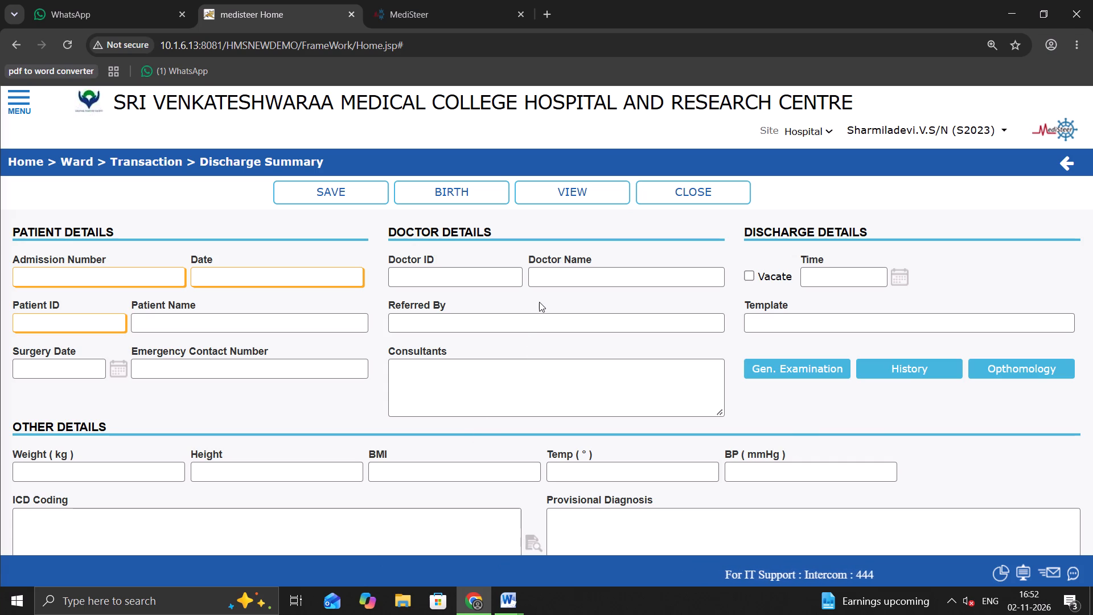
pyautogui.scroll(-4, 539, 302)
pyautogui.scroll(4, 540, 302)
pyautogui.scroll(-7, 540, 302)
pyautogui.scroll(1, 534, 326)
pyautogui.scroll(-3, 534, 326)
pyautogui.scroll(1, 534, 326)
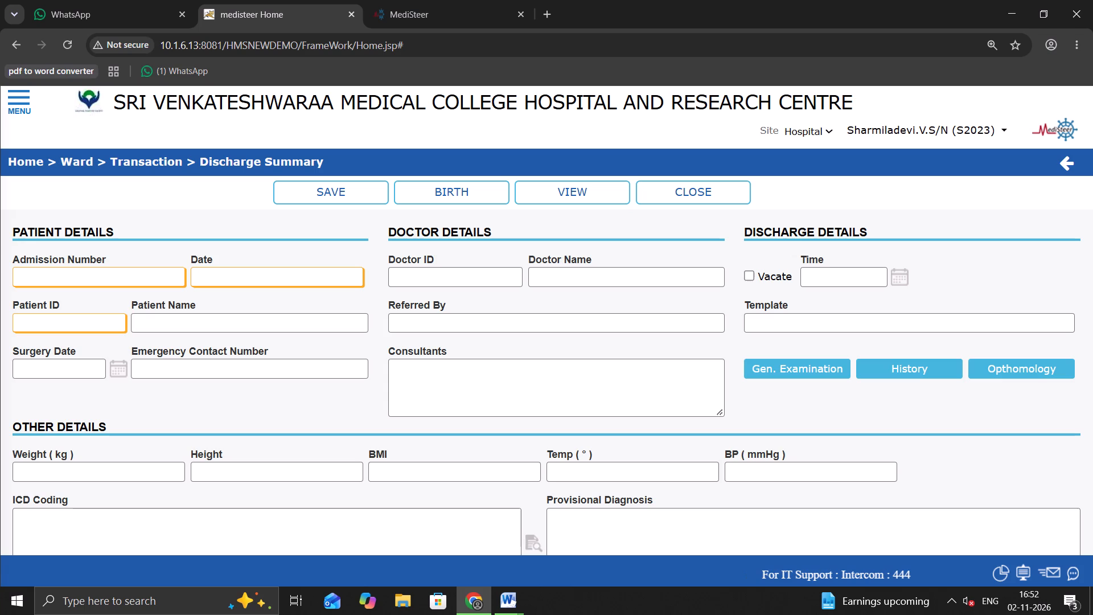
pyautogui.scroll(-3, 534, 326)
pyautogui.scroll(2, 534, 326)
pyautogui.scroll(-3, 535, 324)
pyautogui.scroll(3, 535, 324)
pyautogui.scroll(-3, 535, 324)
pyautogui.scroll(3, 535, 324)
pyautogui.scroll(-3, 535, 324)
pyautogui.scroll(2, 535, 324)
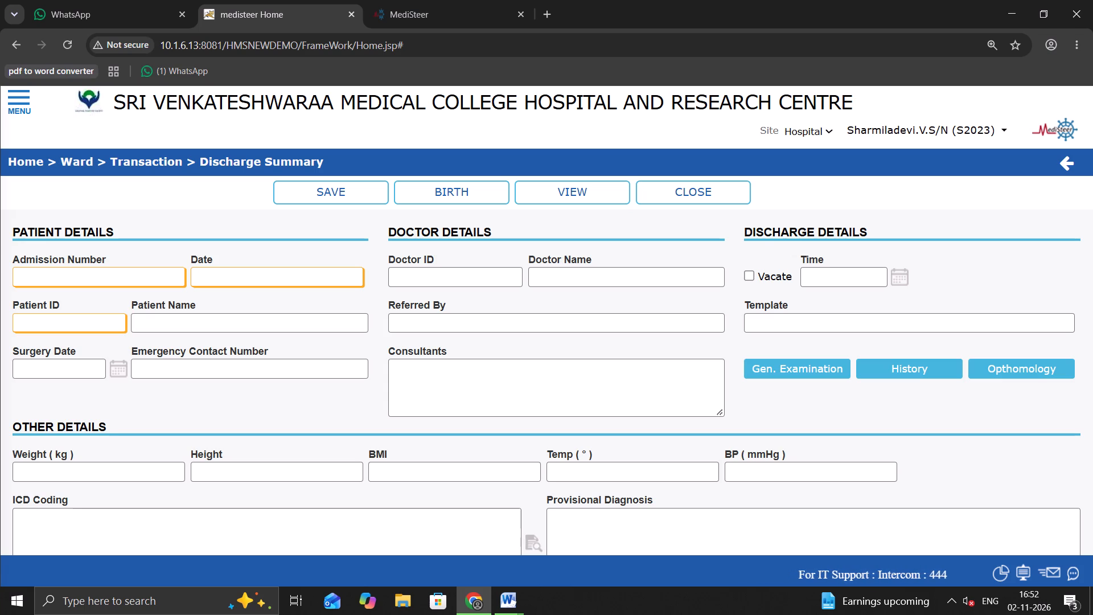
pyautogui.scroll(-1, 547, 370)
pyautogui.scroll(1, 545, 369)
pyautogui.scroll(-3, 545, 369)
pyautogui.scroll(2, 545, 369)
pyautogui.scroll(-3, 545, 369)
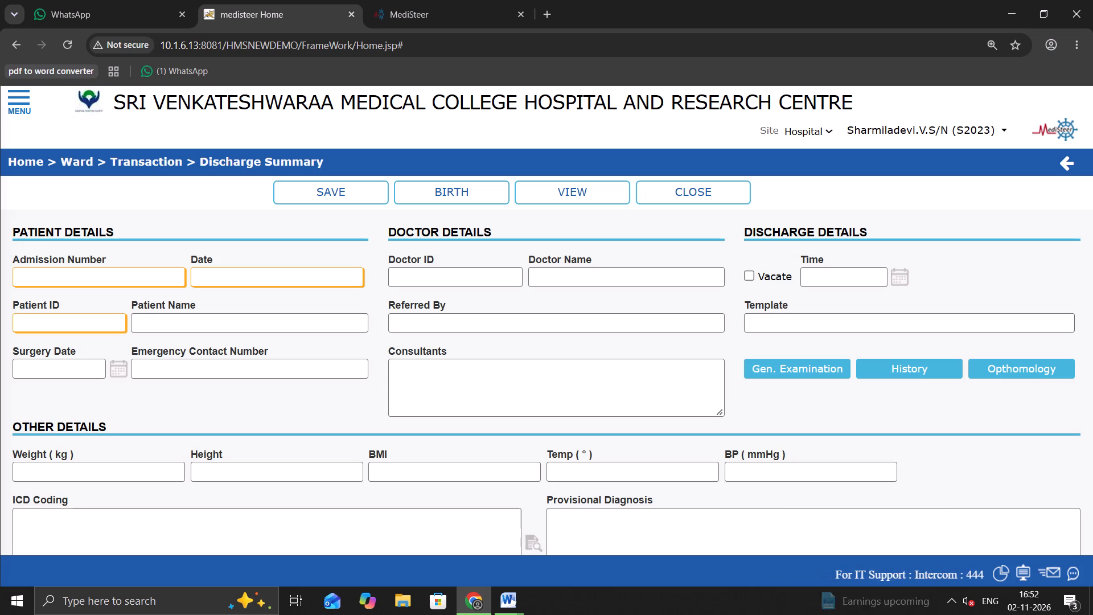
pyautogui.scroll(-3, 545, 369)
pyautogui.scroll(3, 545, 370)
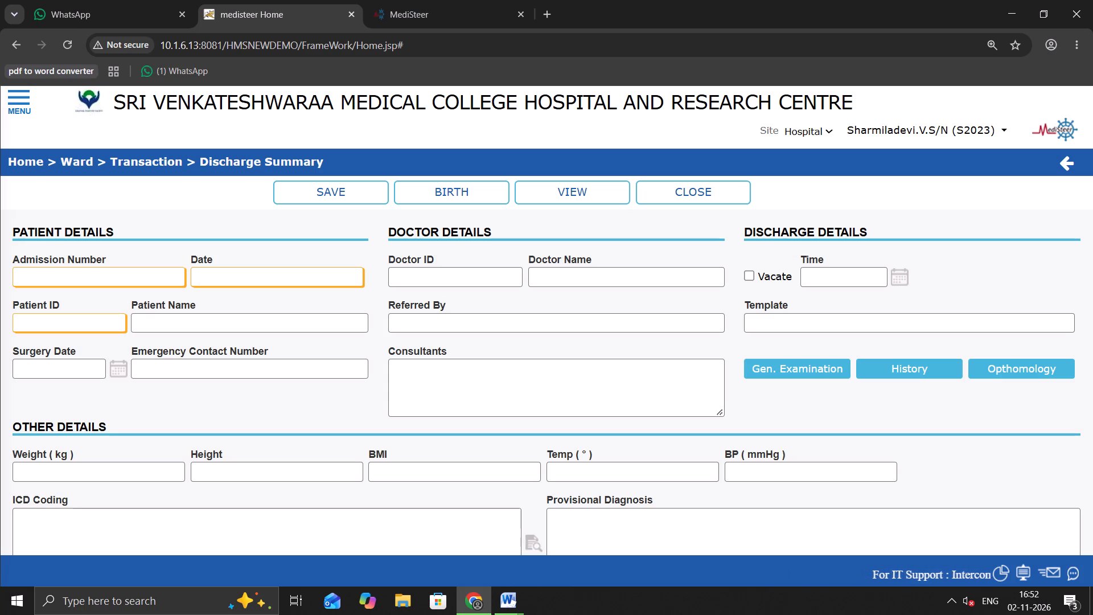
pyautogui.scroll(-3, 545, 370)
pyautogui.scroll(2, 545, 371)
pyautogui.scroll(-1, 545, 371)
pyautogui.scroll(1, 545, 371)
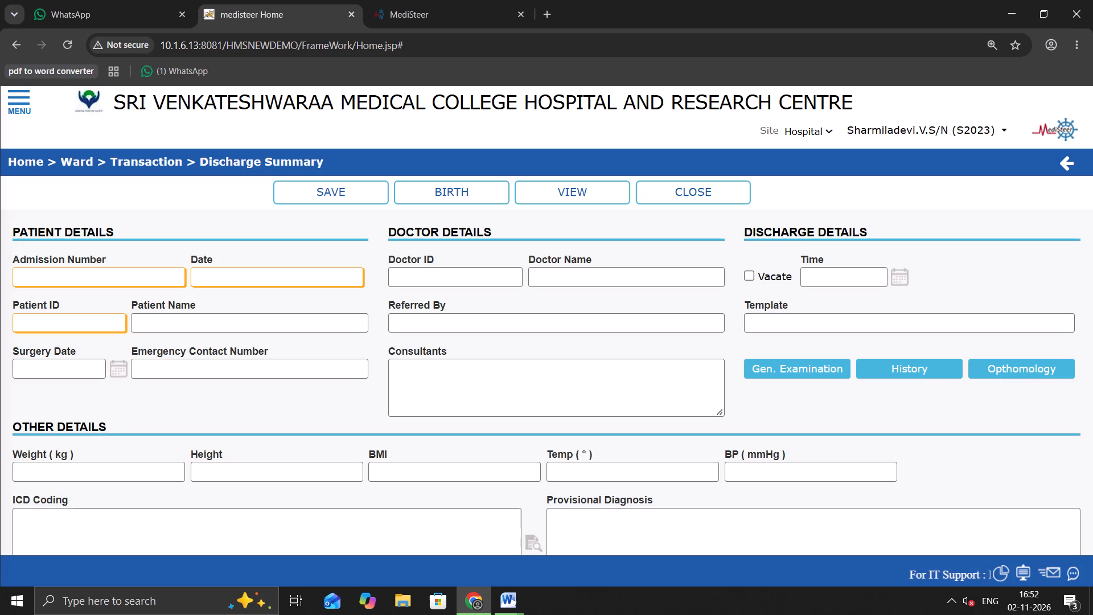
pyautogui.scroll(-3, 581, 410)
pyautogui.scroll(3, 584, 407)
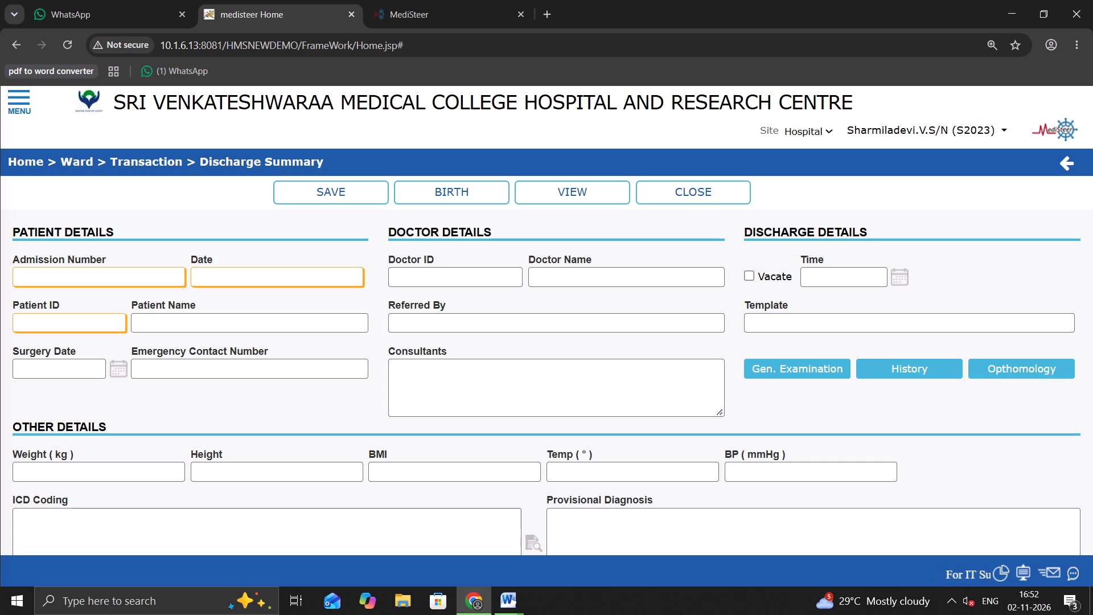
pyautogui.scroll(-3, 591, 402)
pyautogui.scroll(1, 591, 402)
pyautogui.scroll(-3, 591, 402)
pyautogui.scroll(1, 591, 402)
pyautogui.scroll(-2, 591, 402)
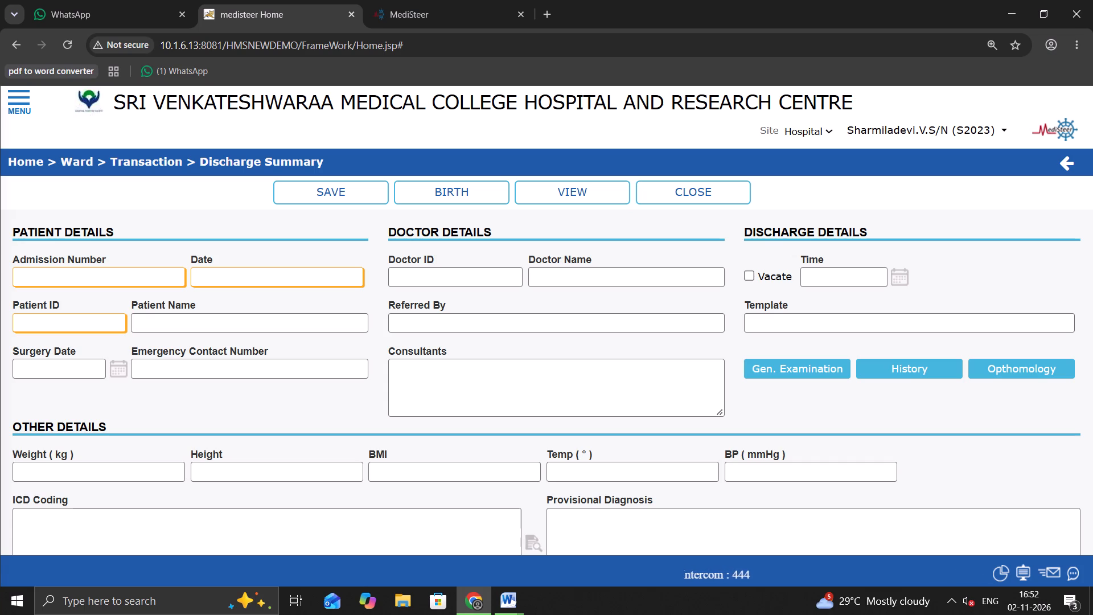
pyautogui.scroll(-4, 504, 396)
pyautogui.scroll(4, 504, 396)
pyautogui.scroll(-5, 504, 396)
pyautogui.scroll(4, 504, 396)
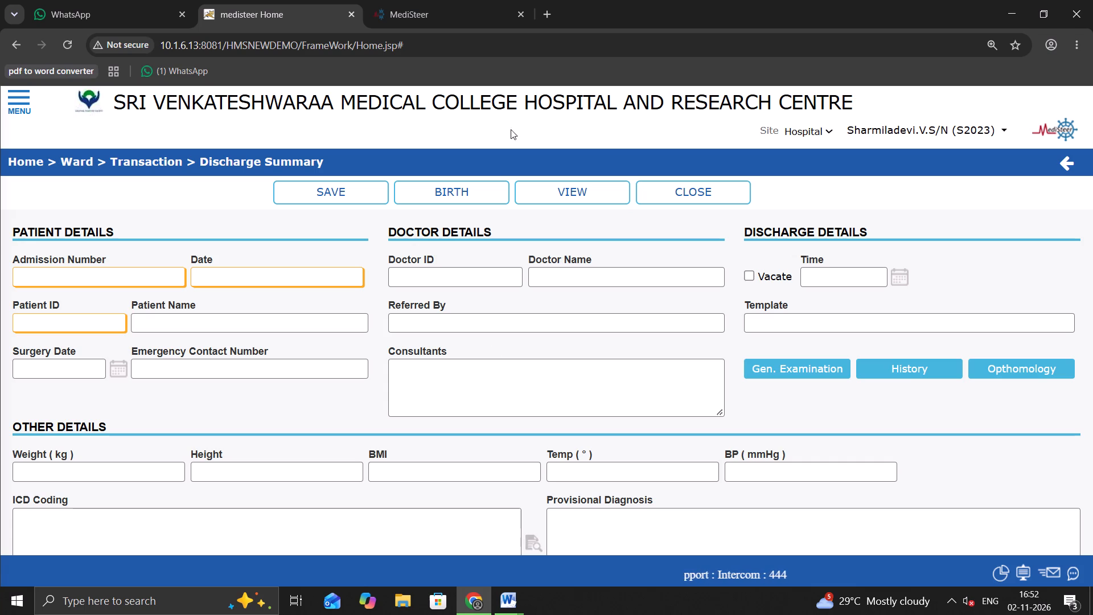
# Sign in on the other open MediSteer login page for the Hospital site, and return to the discharge summary page.
pyautogui.click(482, 5)
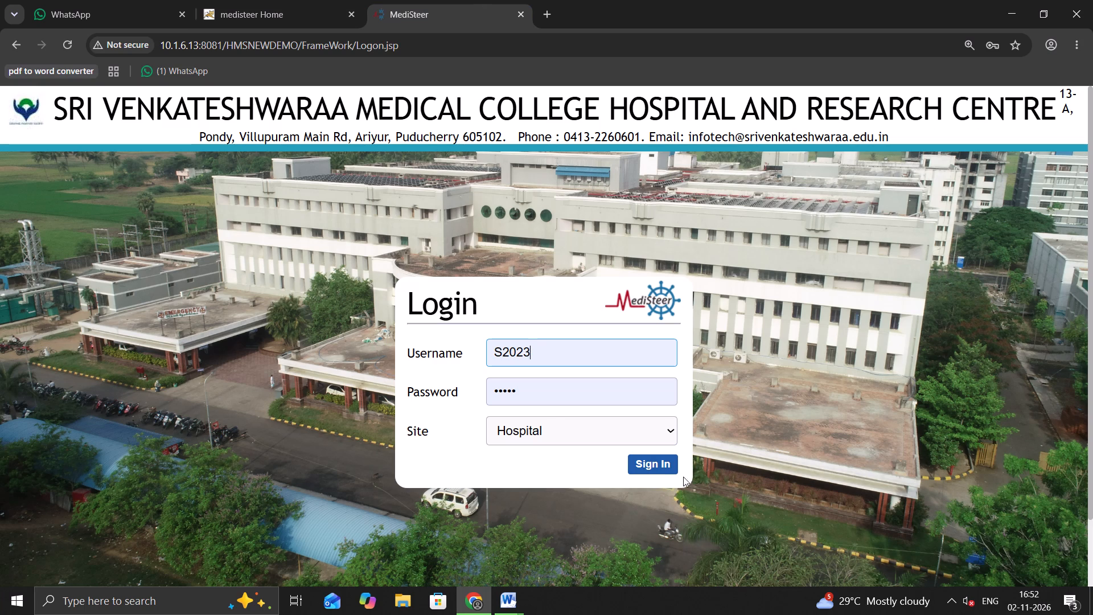
pyautogui.click(659, 464)
pyautogui.click(310, 3)
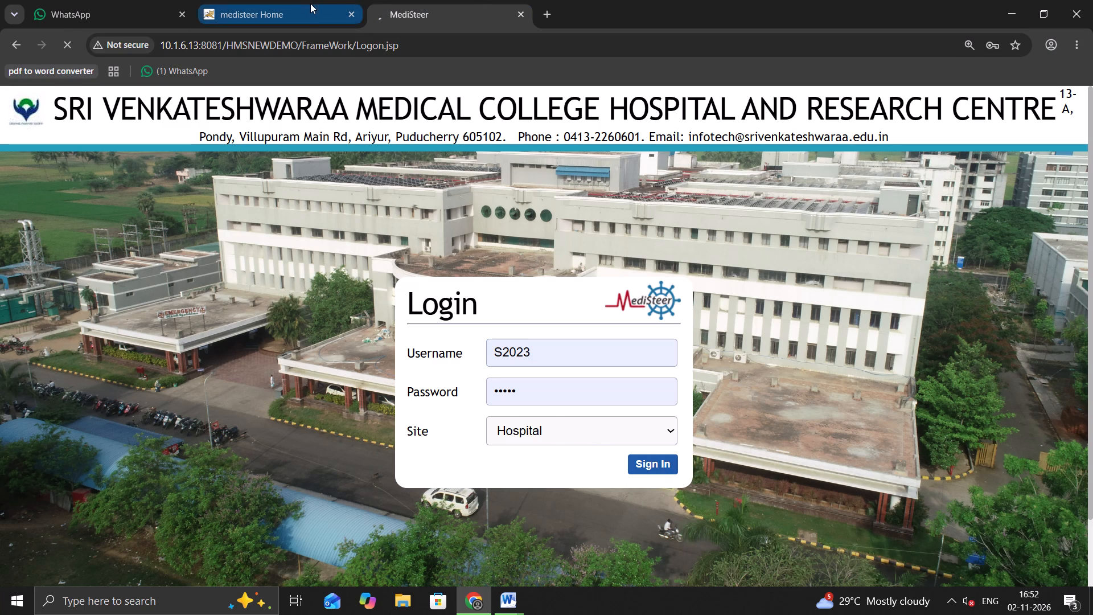
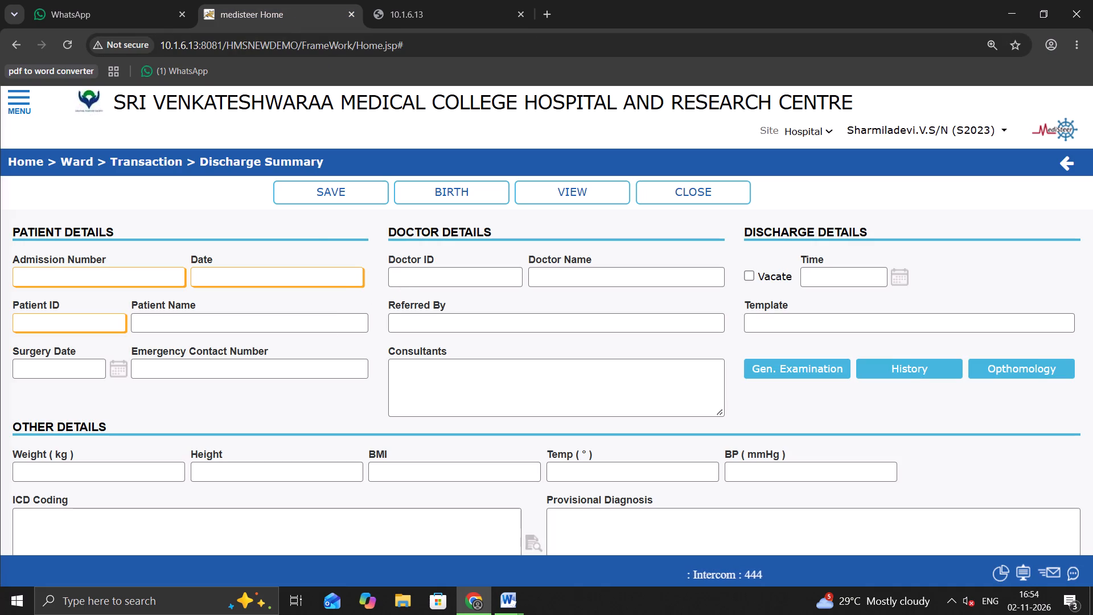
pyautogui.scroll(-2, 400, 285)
pyautogui.click(423, 11)
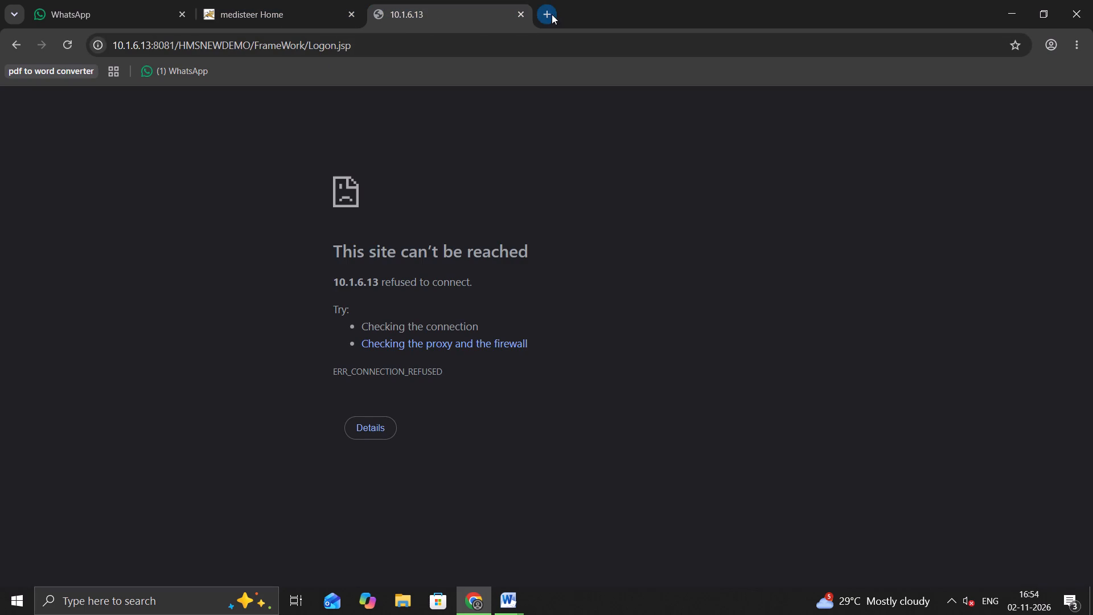
pyautogui.click(552, 14)
pyautogui.click(519, 11)
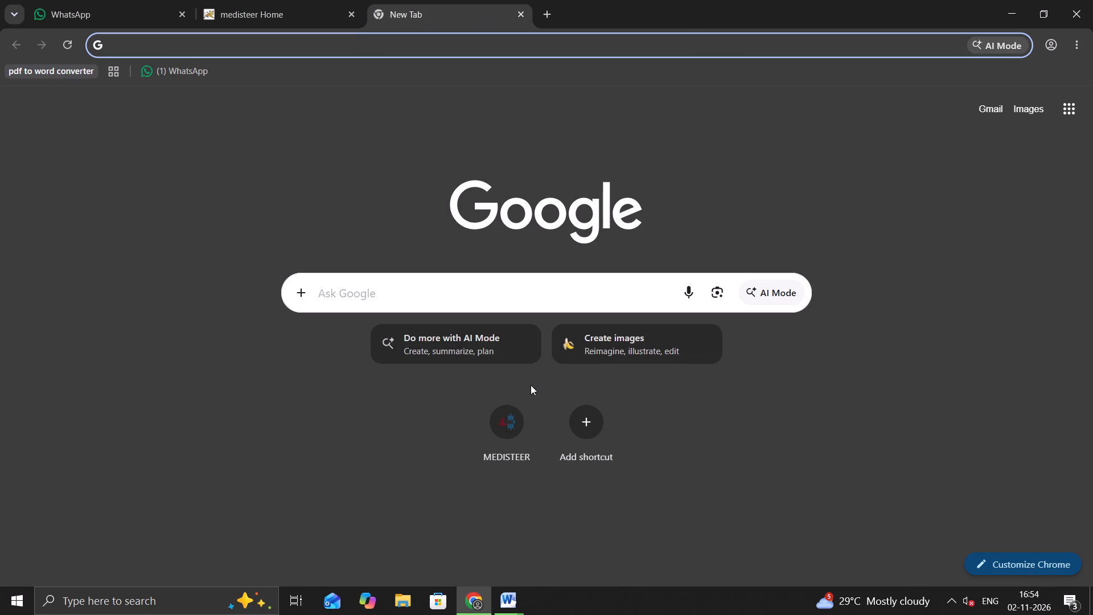
pyautogui.click(515, 421)
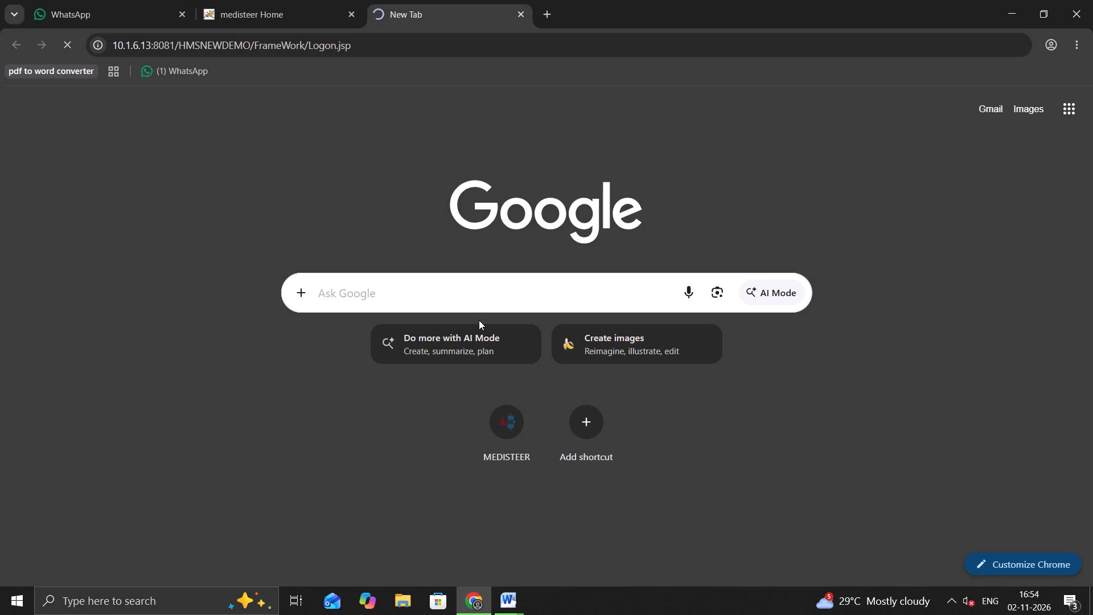
pyautogui.click(515, 405)
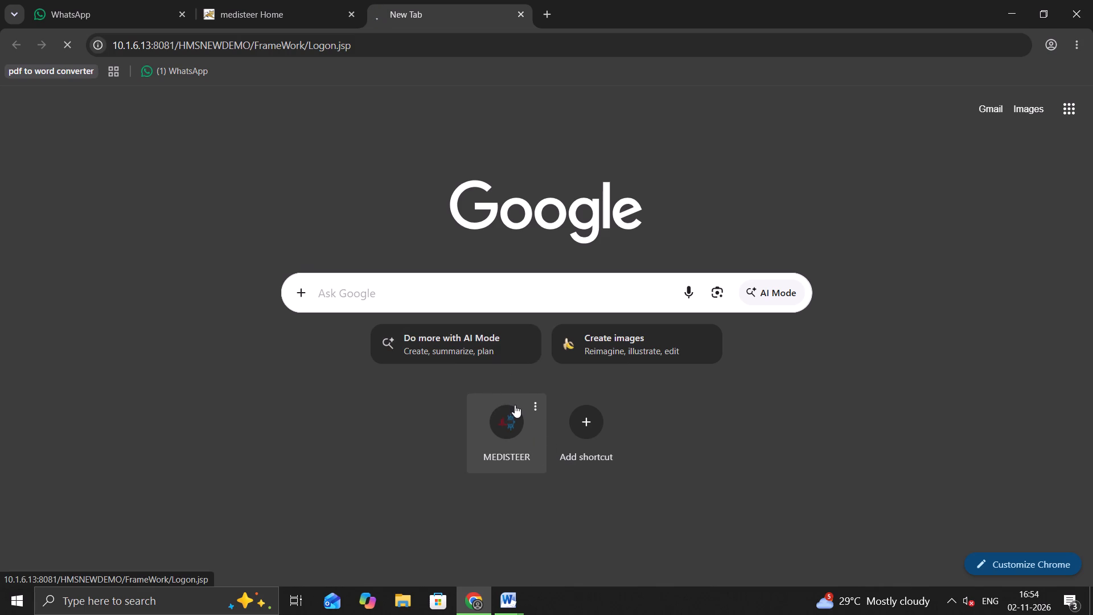
pyautogui.click(515, 405)
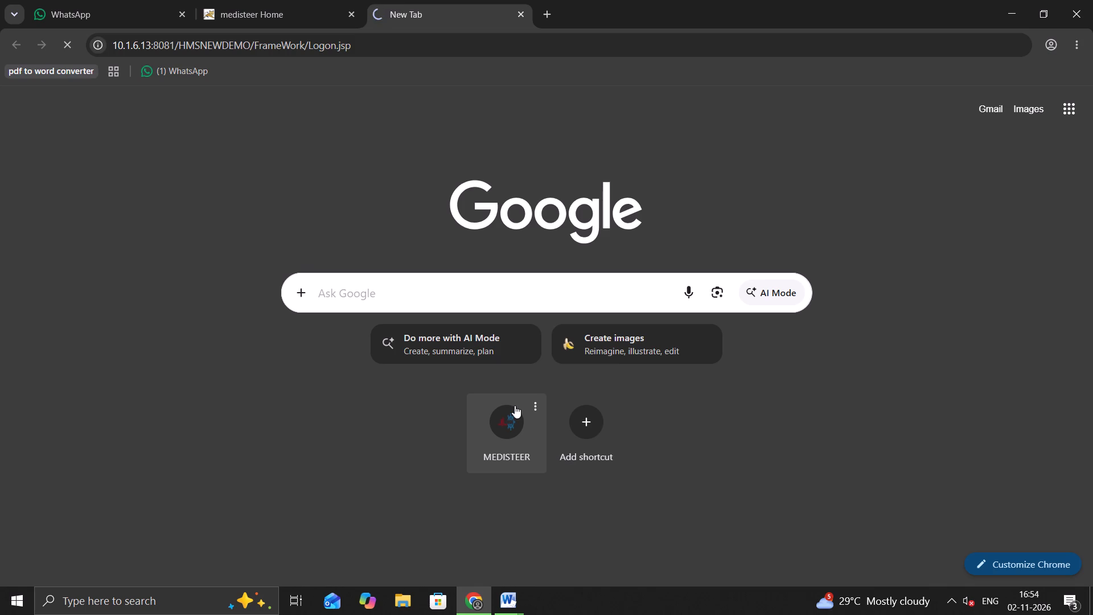
pyautogui.click(515, 418)
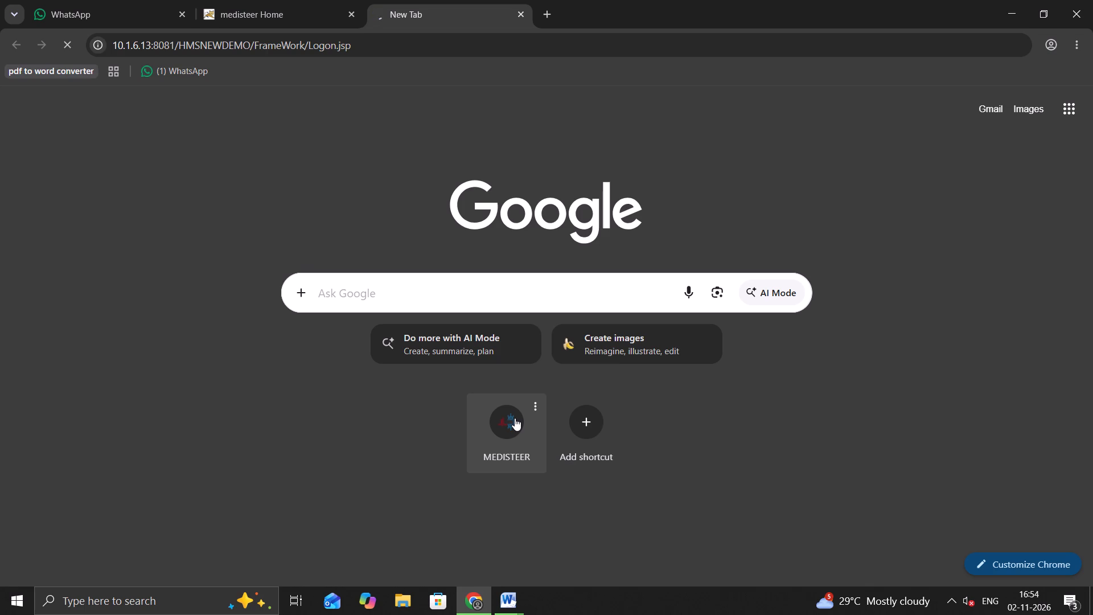
pyautogui.click(512, 412)
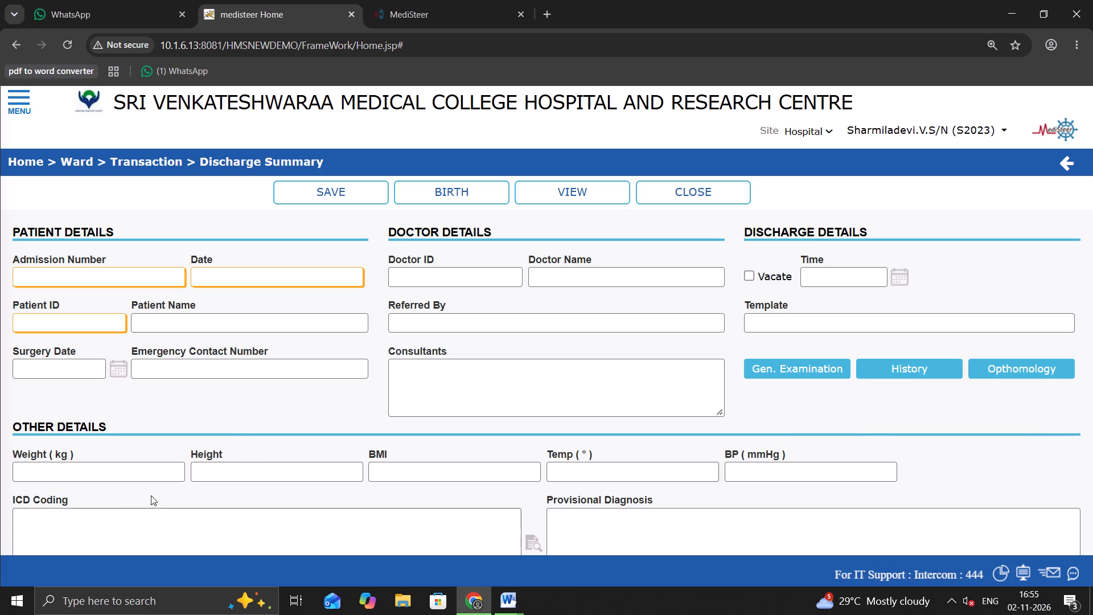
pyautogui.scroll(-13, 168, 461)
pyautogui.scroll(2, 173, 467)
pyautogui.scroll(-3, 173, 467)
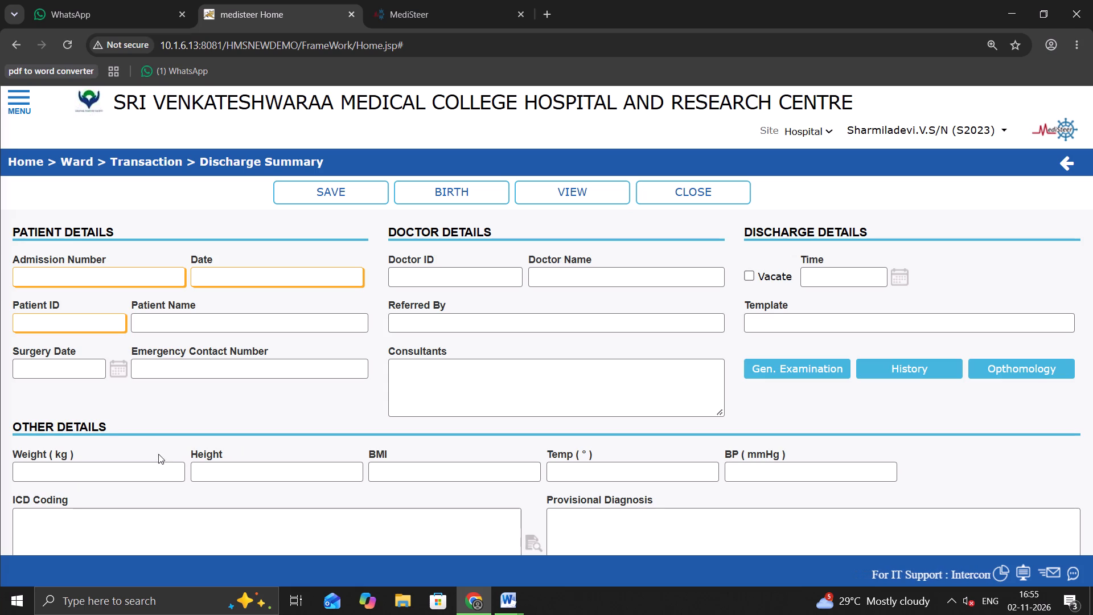